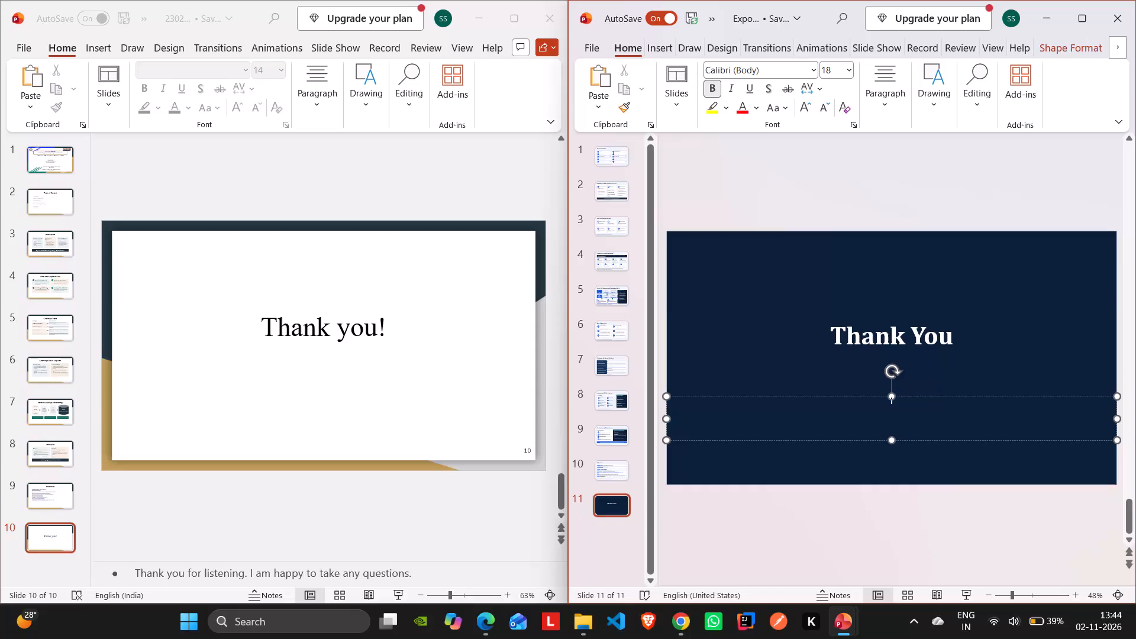
pyautogui.click(774, 327)
pyautogui.click(787, 208)
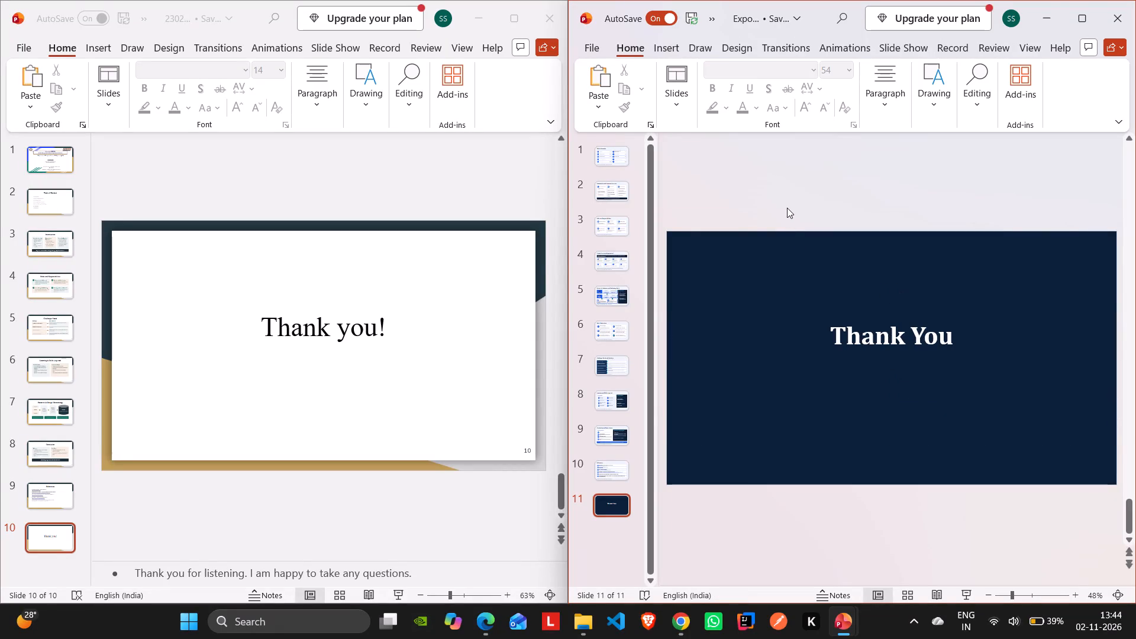
pyautogui.scroll(9, 748, 254)
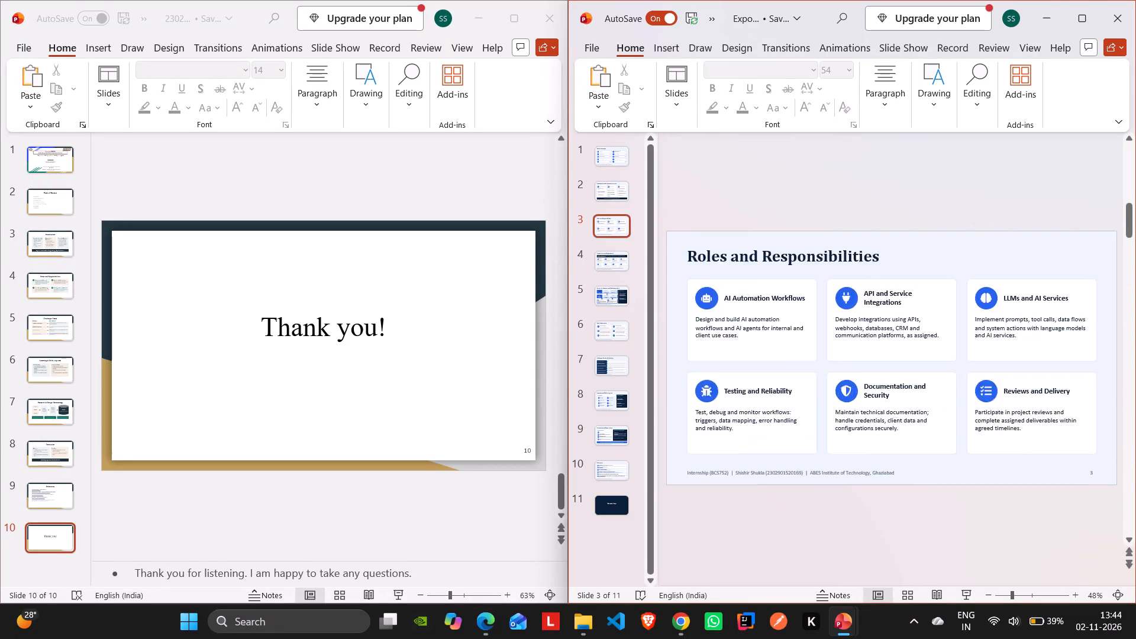
pyautogui.scroll(5, 769, 271)
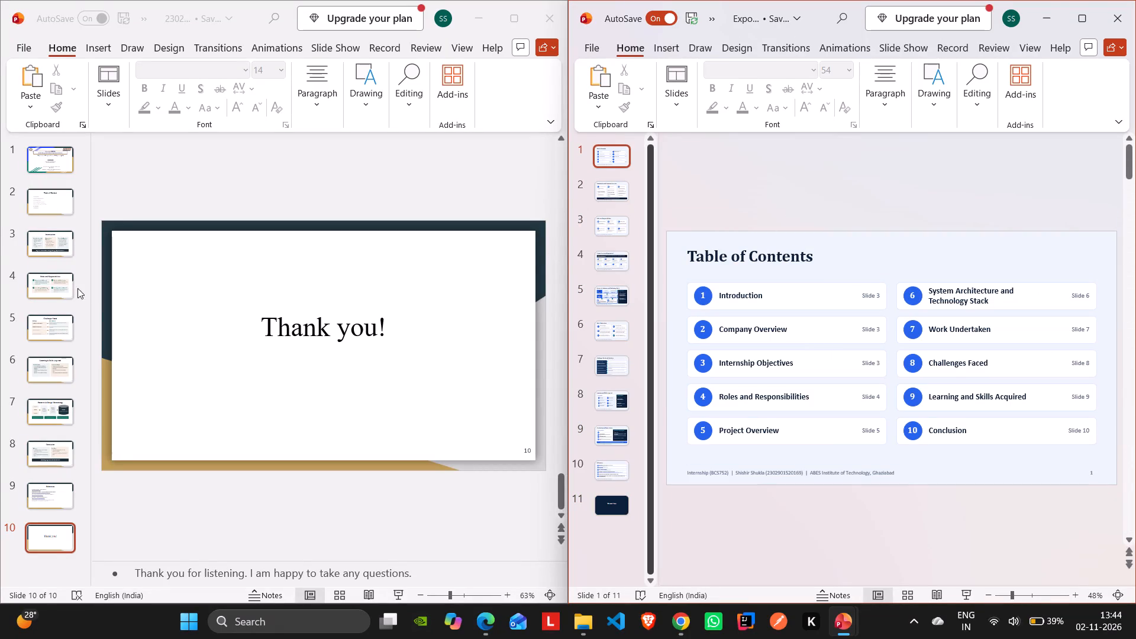
pyautogui.scroll(14, 145, 363)
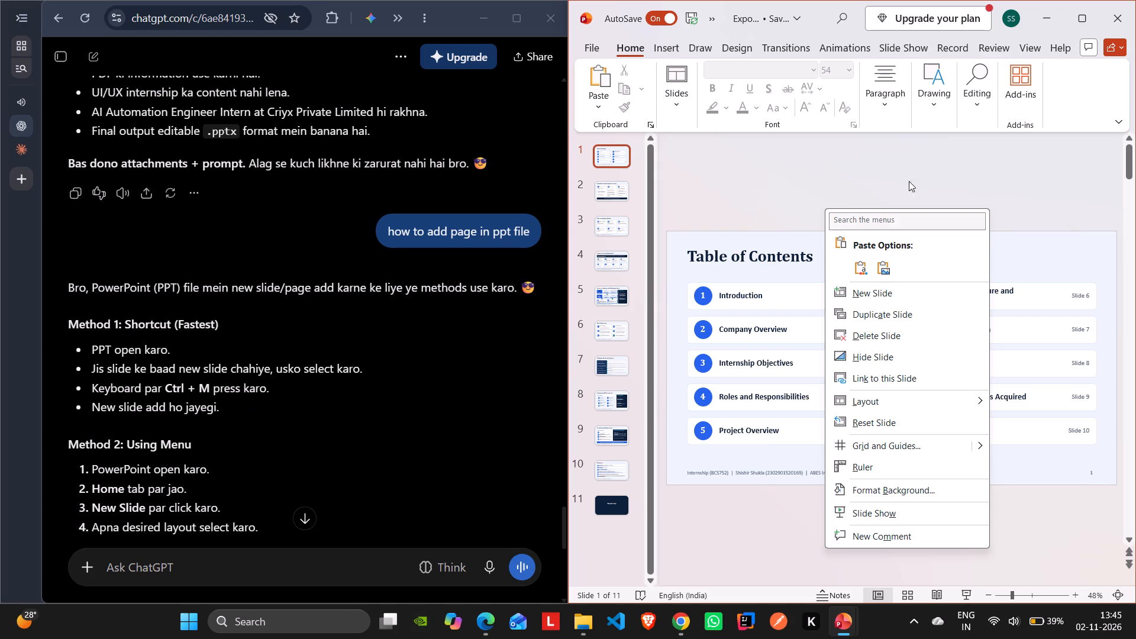
pyautogui.rightClick(816, 195)
pyautogui.rightClick(745, 195)
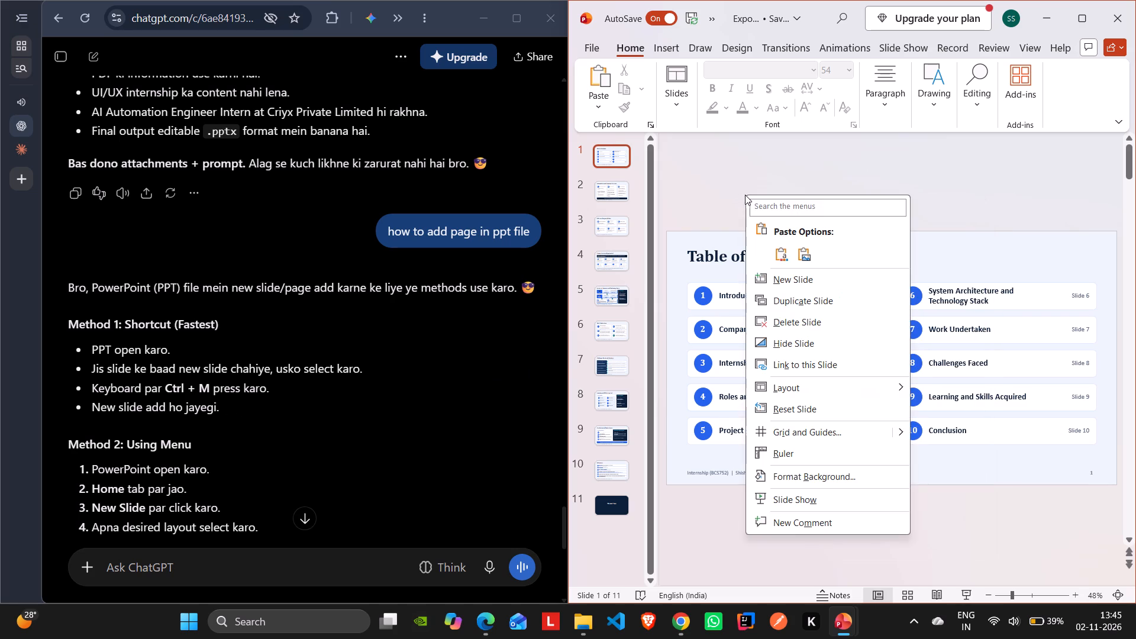
pyautogui.click(810, 286)
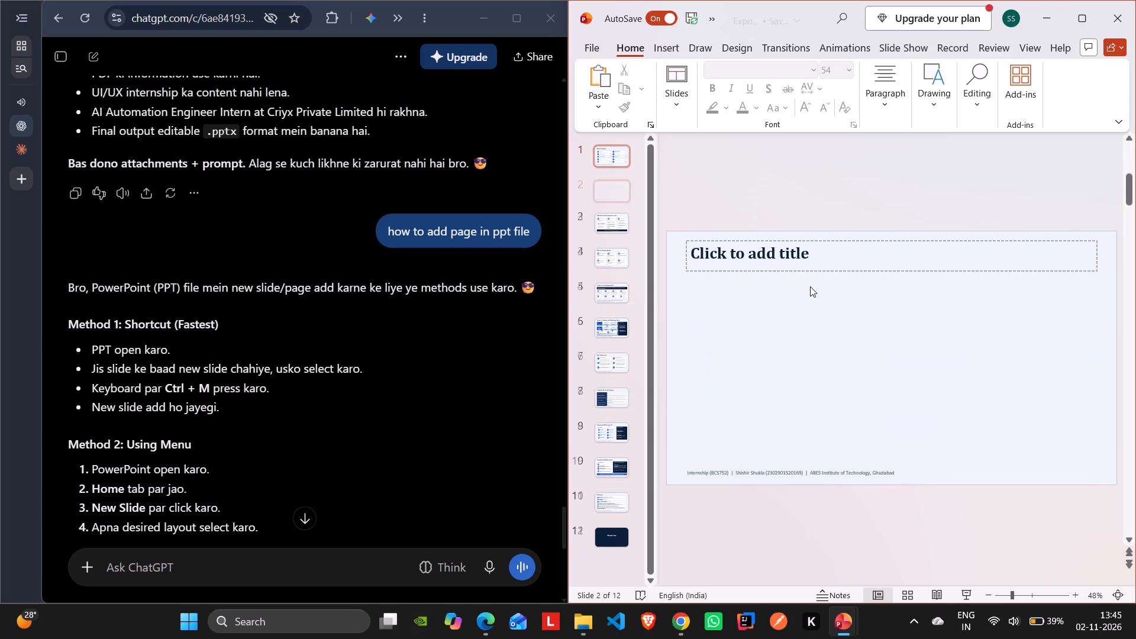
# Reorder the slides so the new blank slide comes before the Table of Contents, and open the blank slide.
pyautogui.click(619, 149)
pyautogui.rightClick(614, 185)
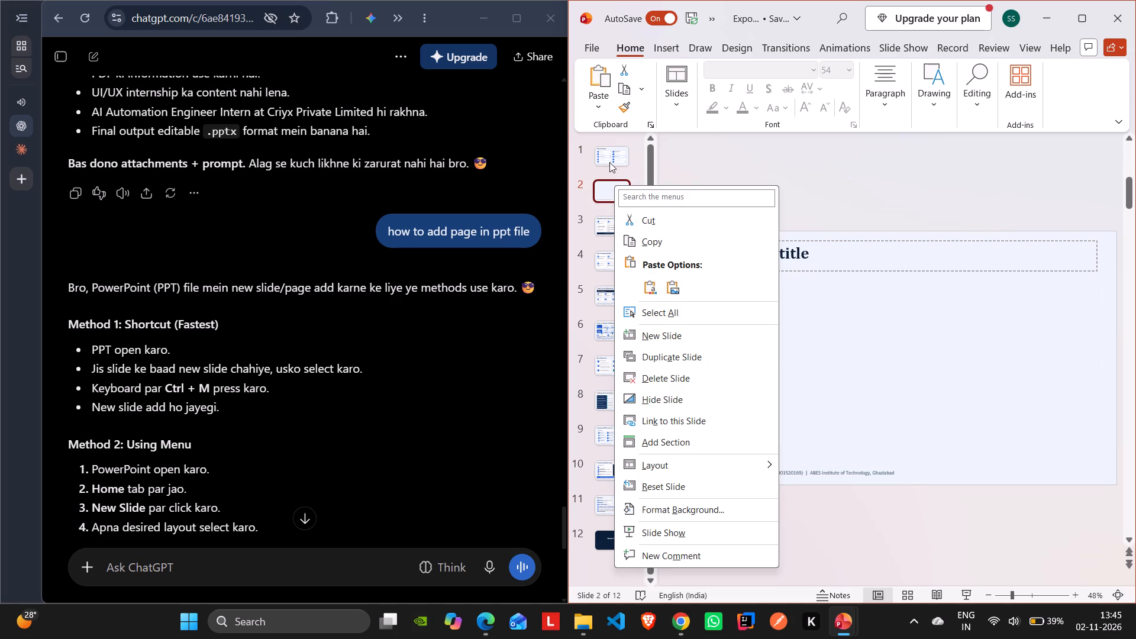
pyautogui.moveTo(609, 162); pyautogui.dragTo(614, 203)
pyautogui.click(611, 189)
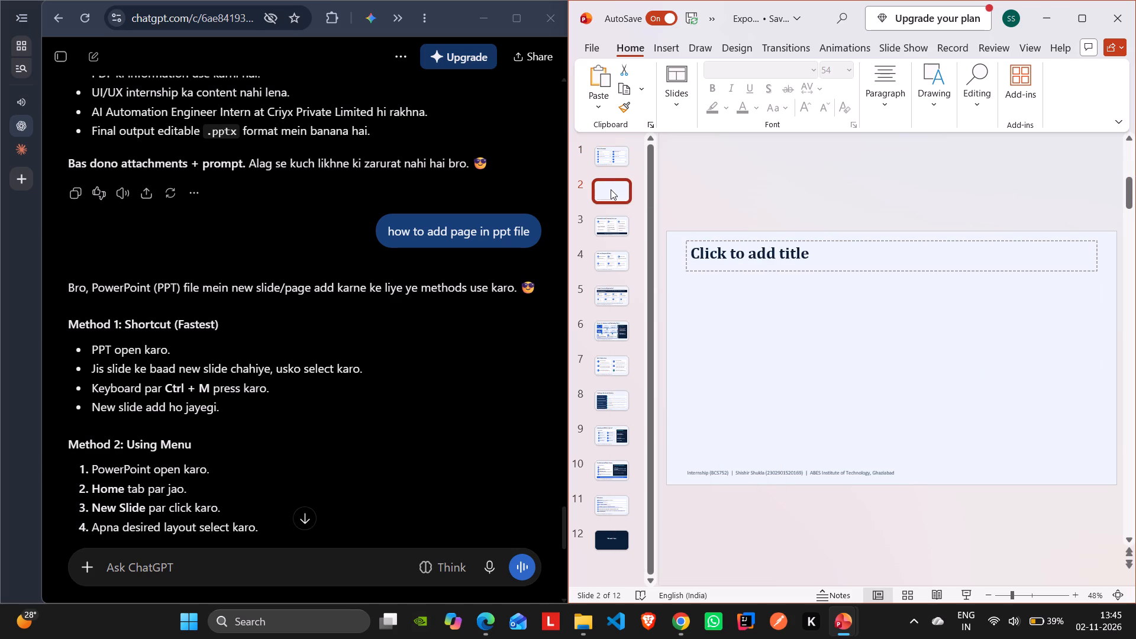
pyautogui.moveTo(611, 162); pyautogui.dragTo(611, 198)
pyautogui.click(735, 180)
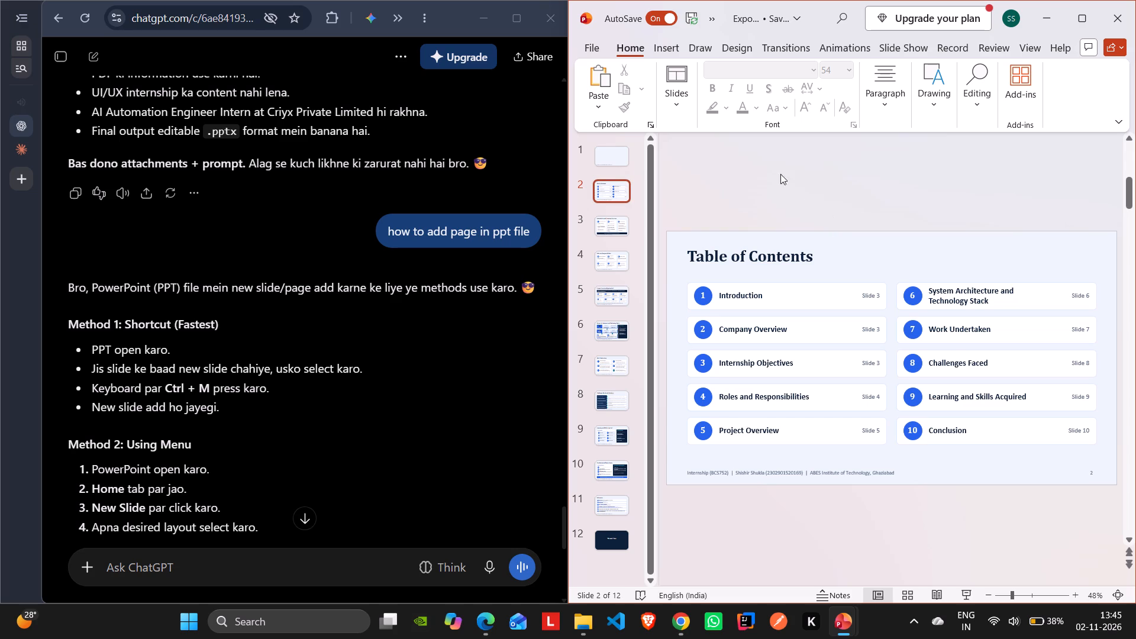
pyautogui.click(628, 160)
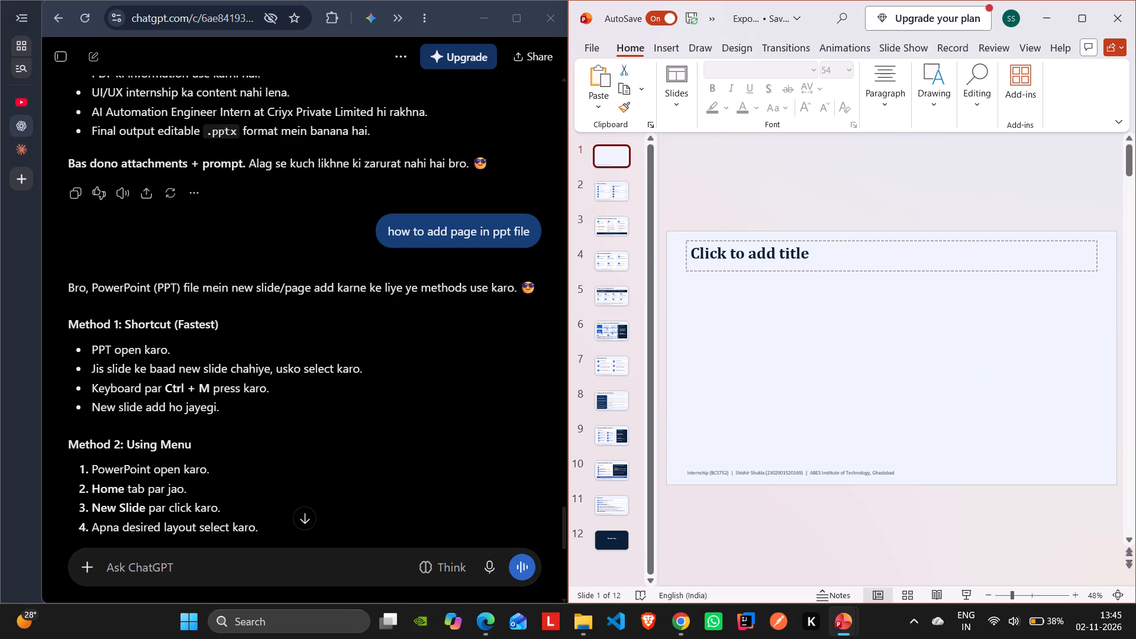
# Minimise the browser to bring the reference presentation back beside the internship deck.
pyautogui.click(476, 9)
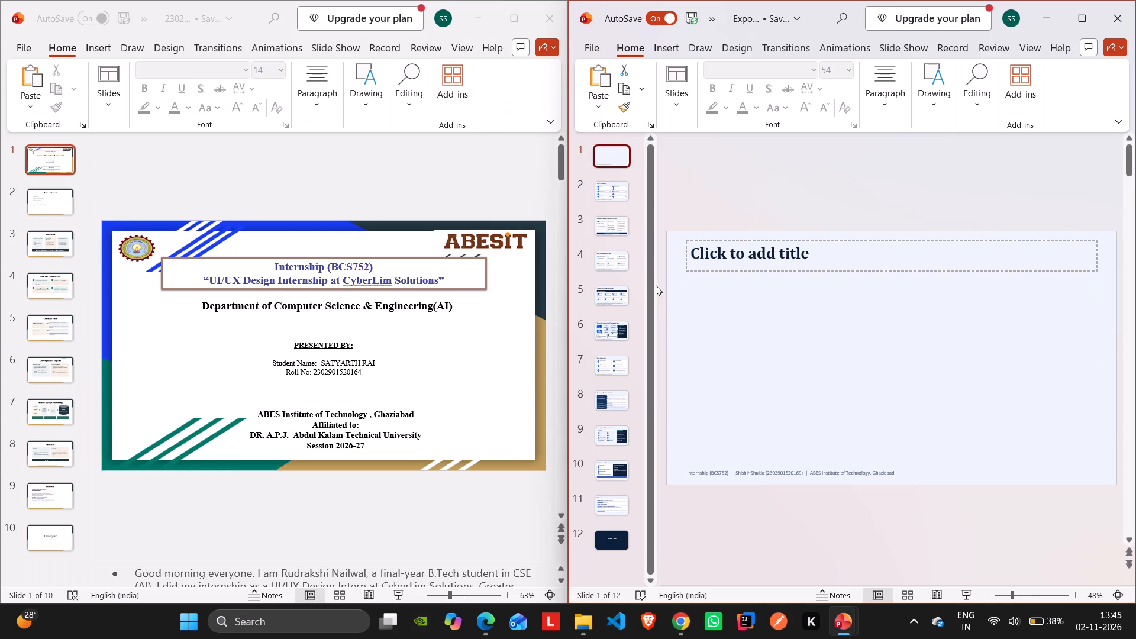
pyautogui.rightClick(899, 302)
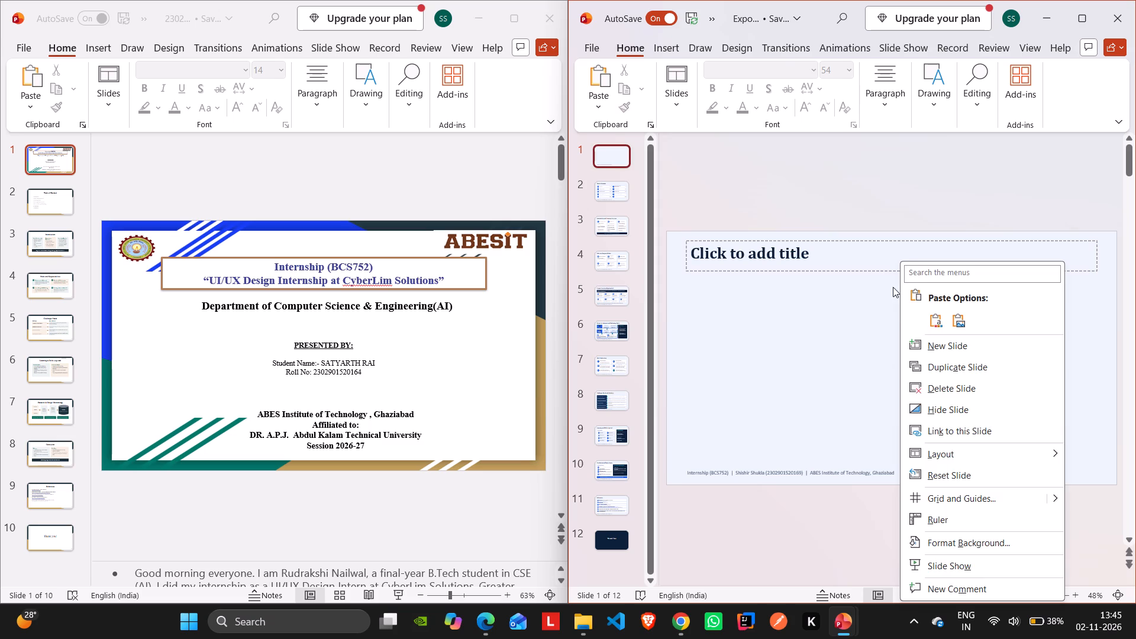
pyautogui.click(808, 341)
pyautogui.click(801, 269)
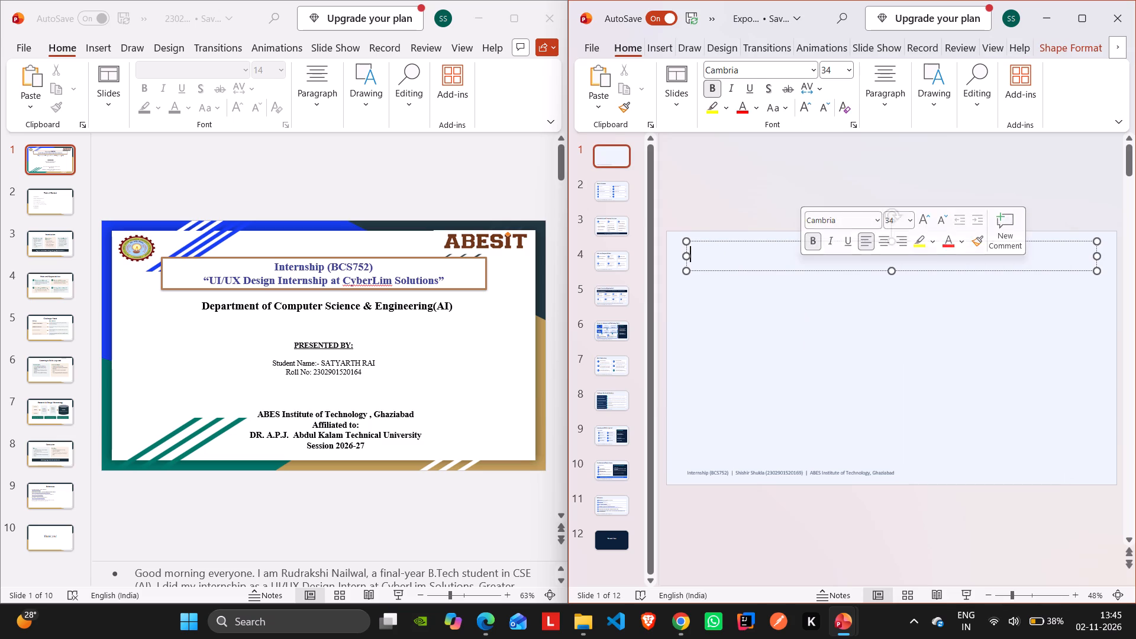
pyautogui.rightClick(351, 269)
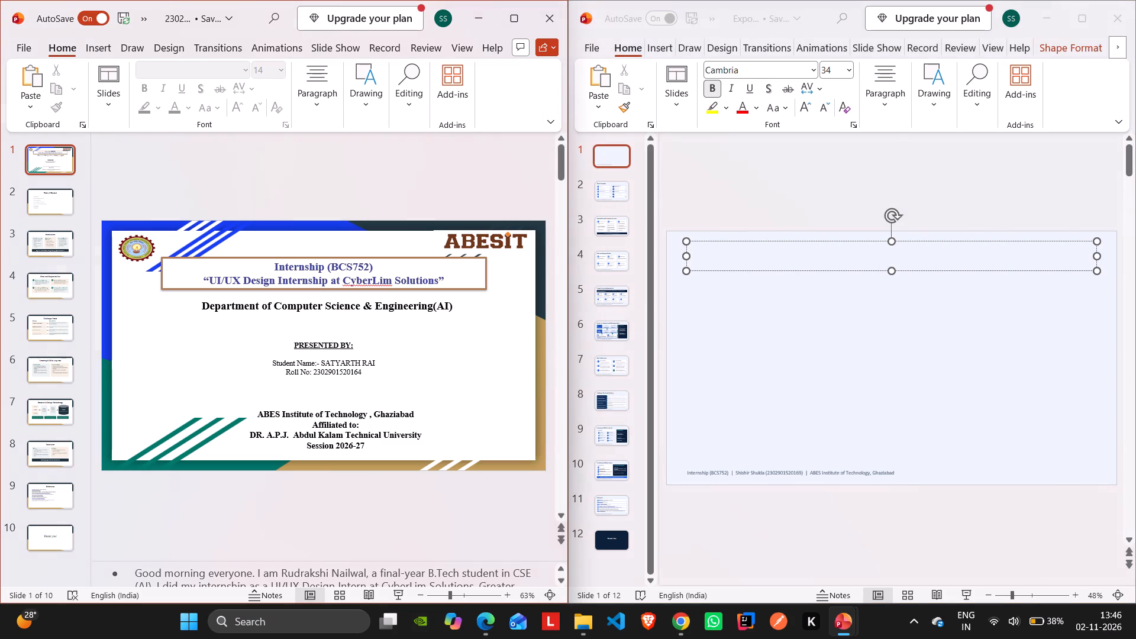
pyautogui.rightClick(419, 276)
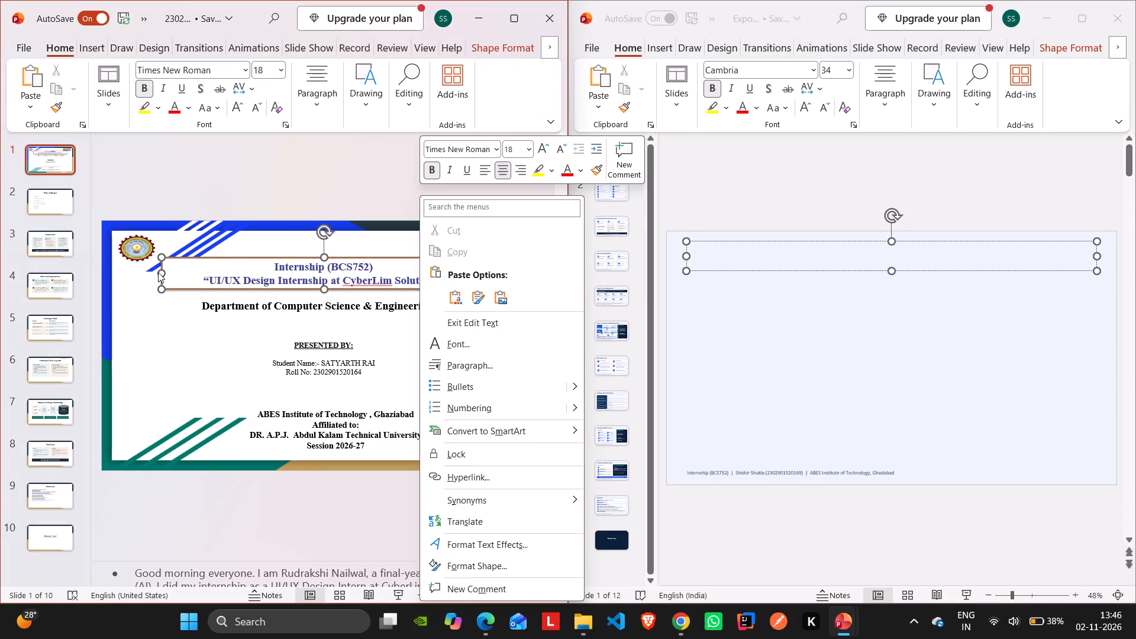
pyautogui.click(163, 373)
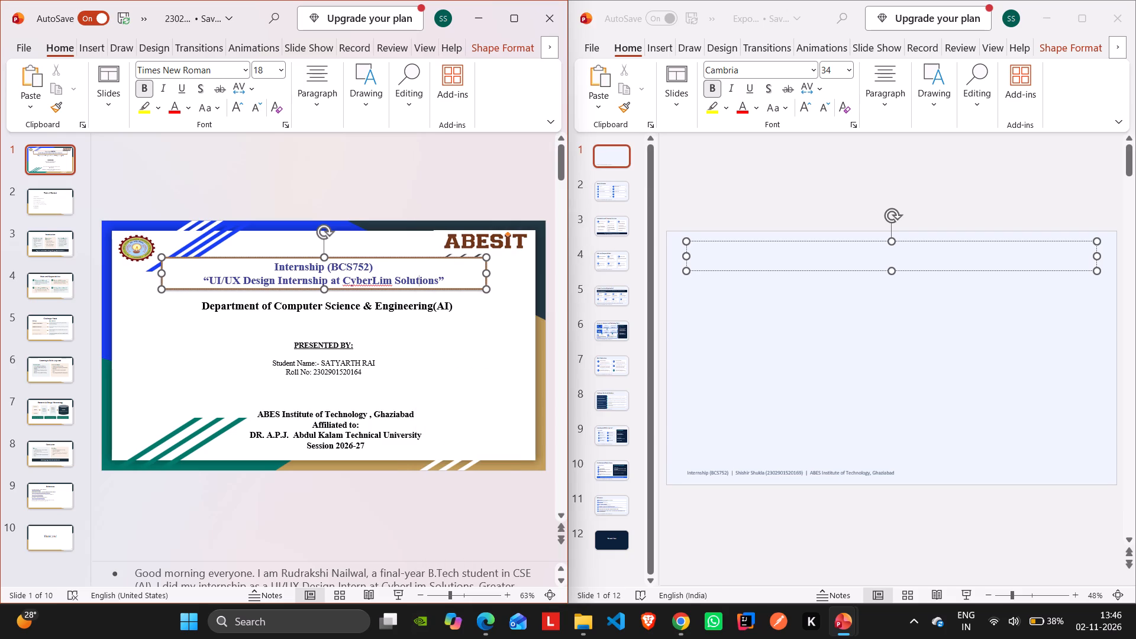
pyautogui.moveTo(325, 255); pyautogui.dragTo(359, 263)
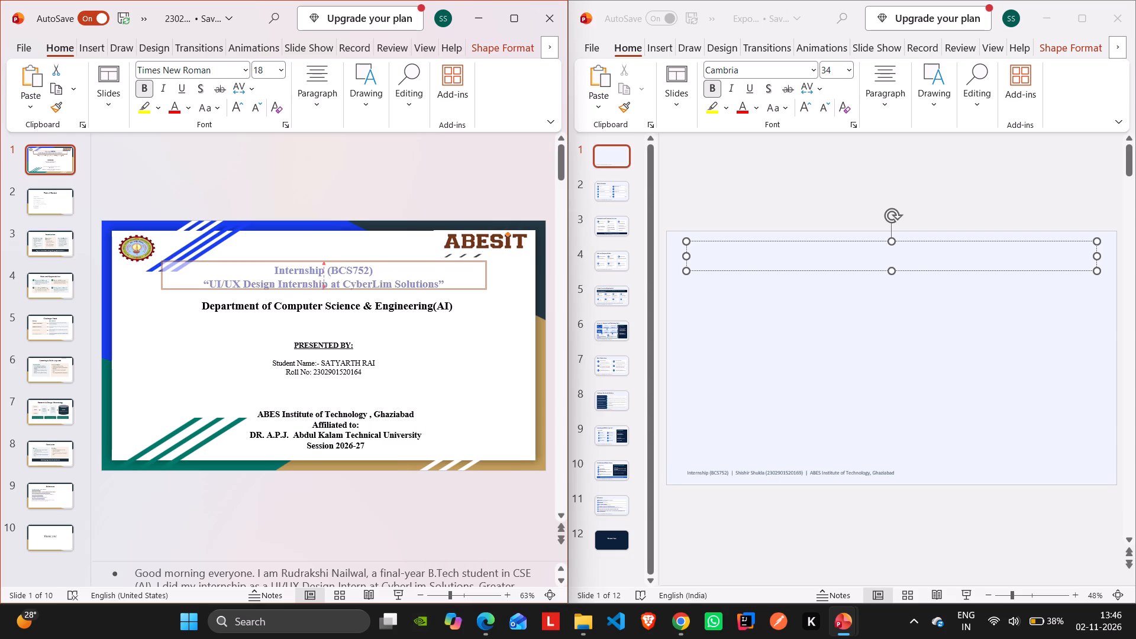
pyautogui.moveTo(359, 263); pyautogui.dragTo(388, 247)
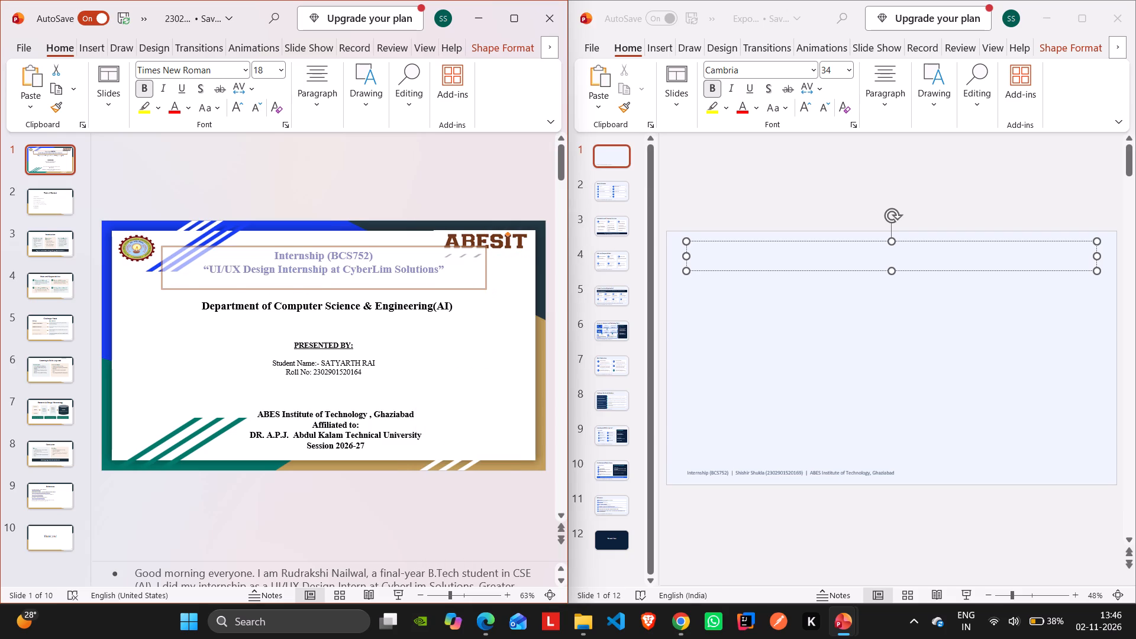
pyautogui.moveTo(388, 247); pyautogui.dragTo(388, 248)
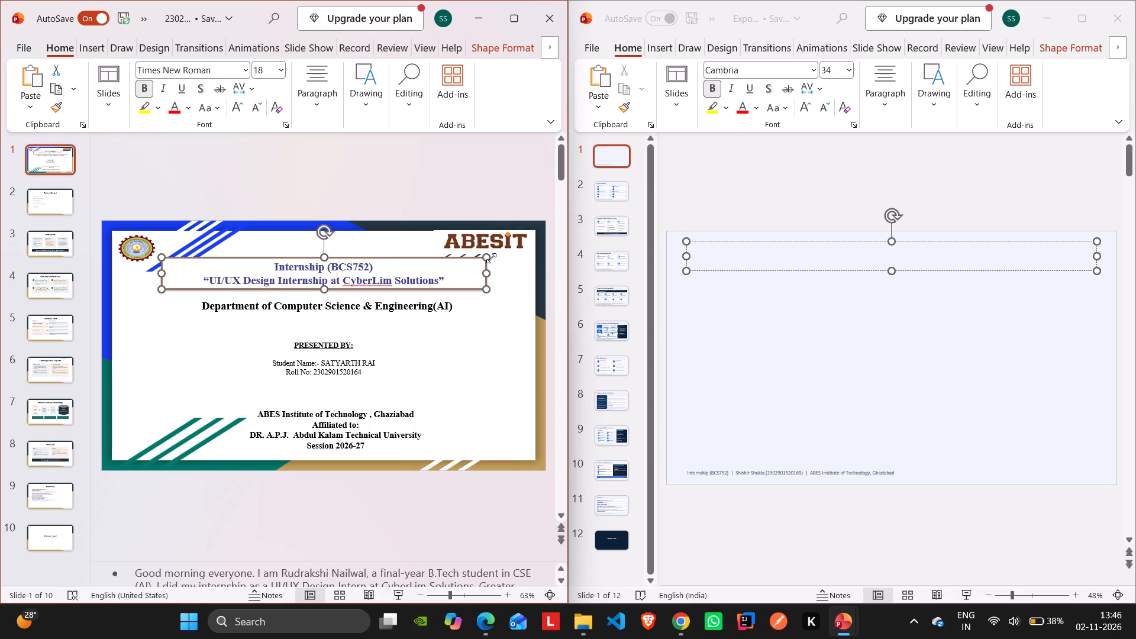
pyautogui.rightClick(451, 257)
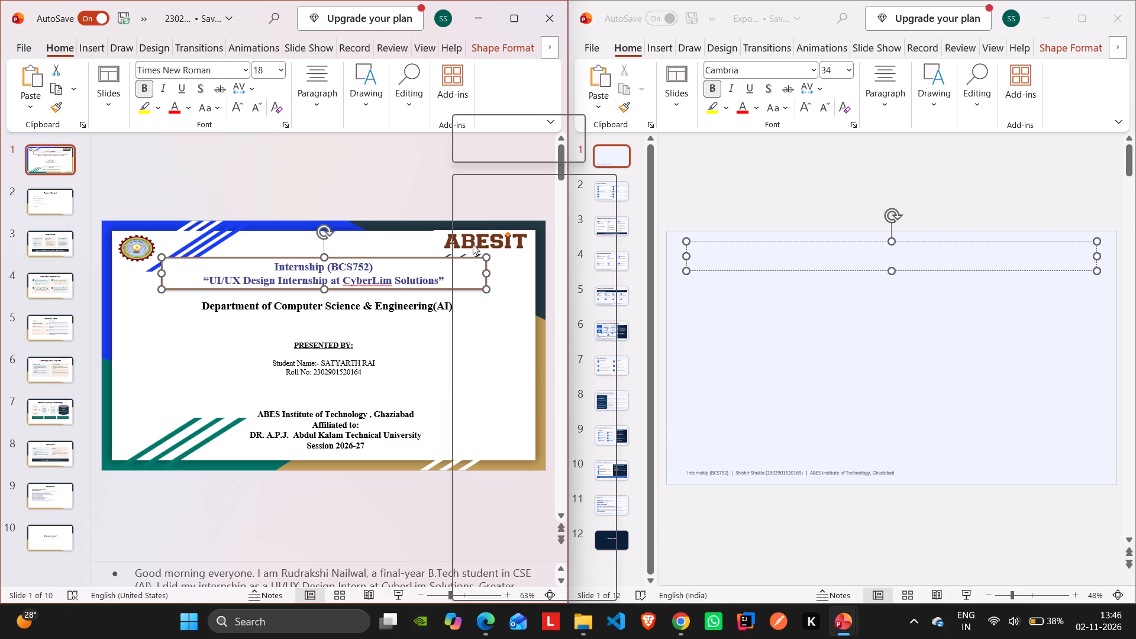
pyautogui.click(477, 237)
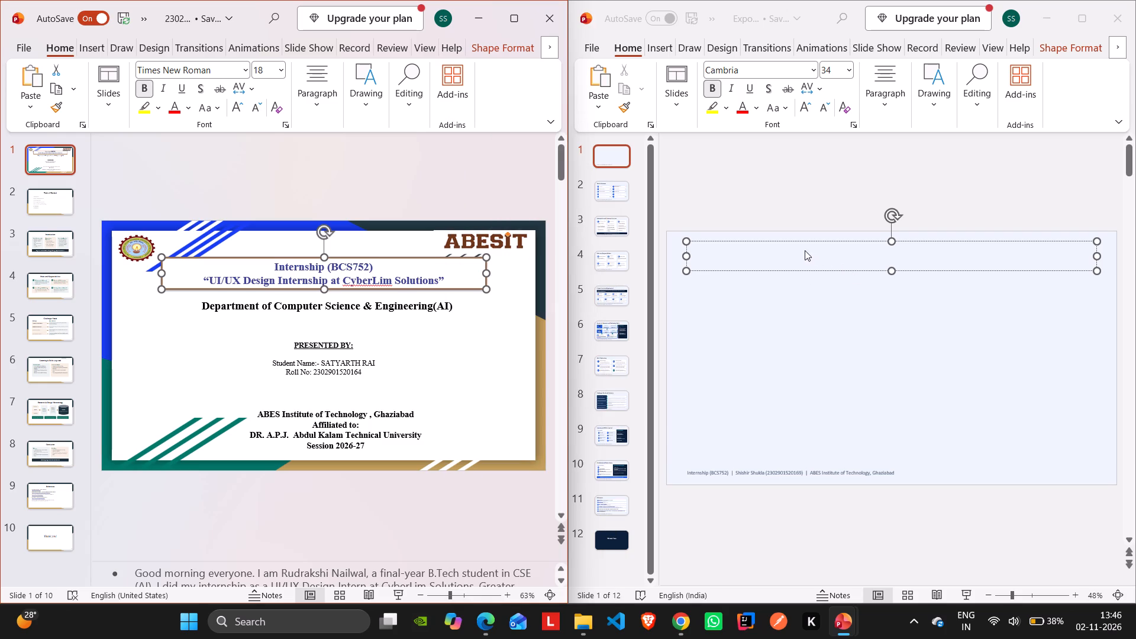
# Resize the title placeholder on the new first slide, lowering both its top and bottom edges.
pyautogui.click(805, 250)
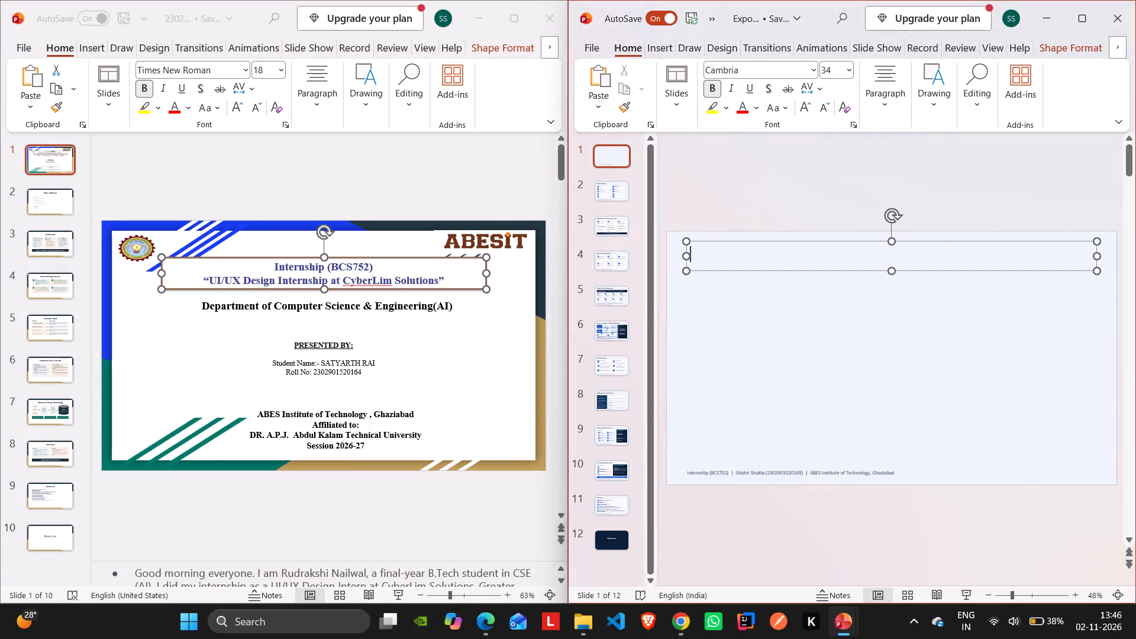
pyautogui.moveTo(891, 240); pyautogui.dragTo(892, 254)
pyautogui.moveTo(892, 272); pyautogui.dragTo(892, 280)
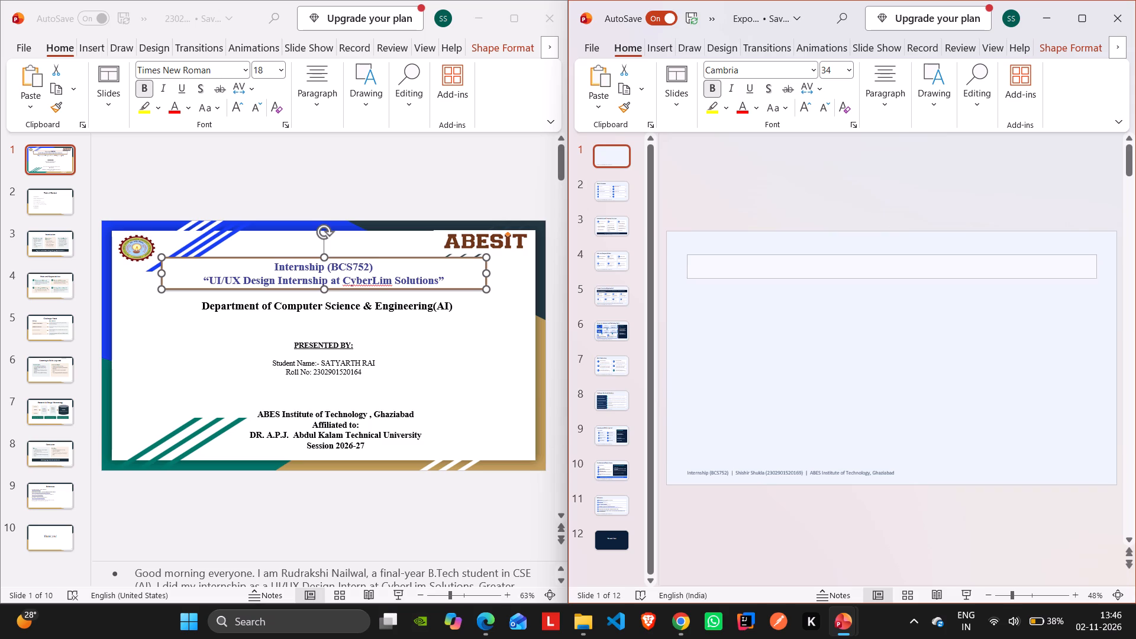
pyautogui.moveTo(892, 280); pyautogui.dragTo(893, 289)
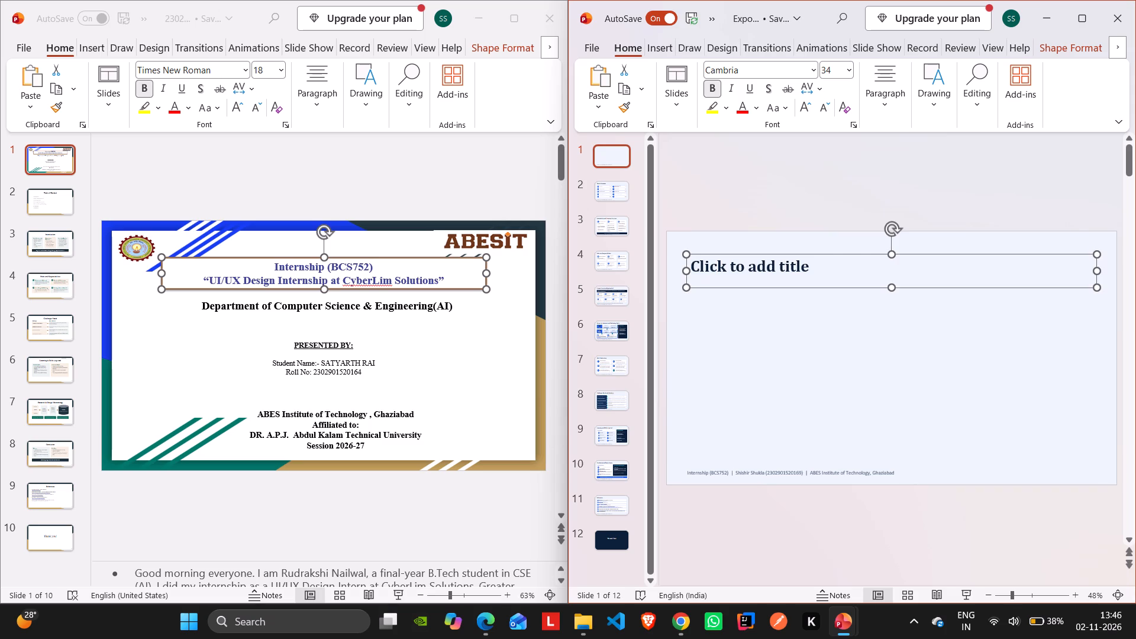
# Paste the copied reference title text, with its original formatting, into the title placeholder of the new first slide.
pyautogui.rightClick(773, 261)
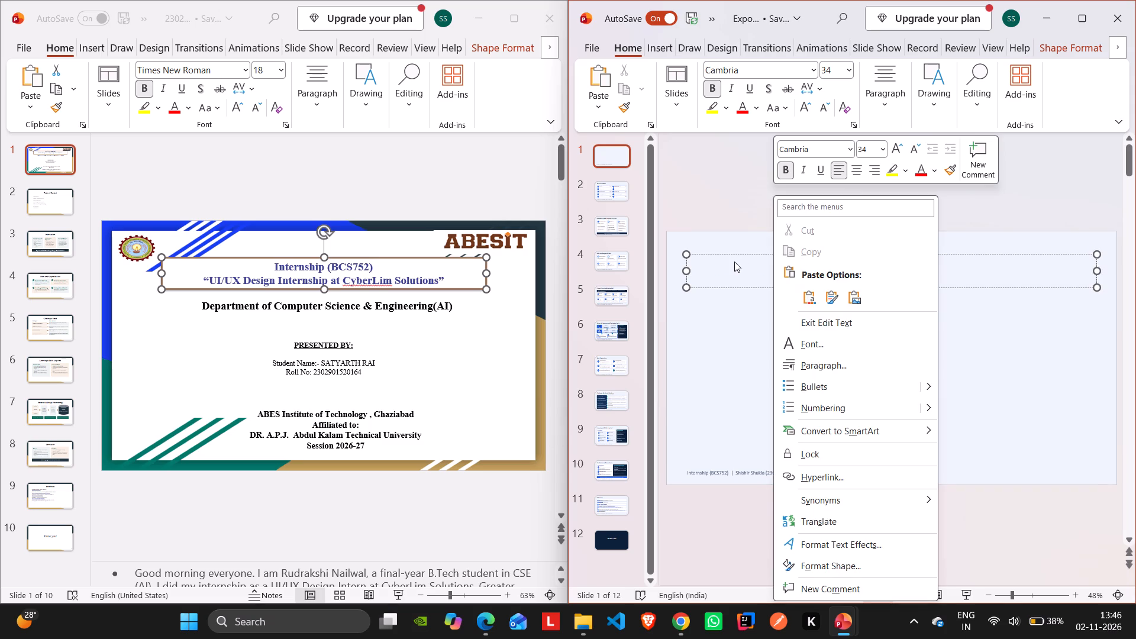
pyautogui.rightClick(734, 262)
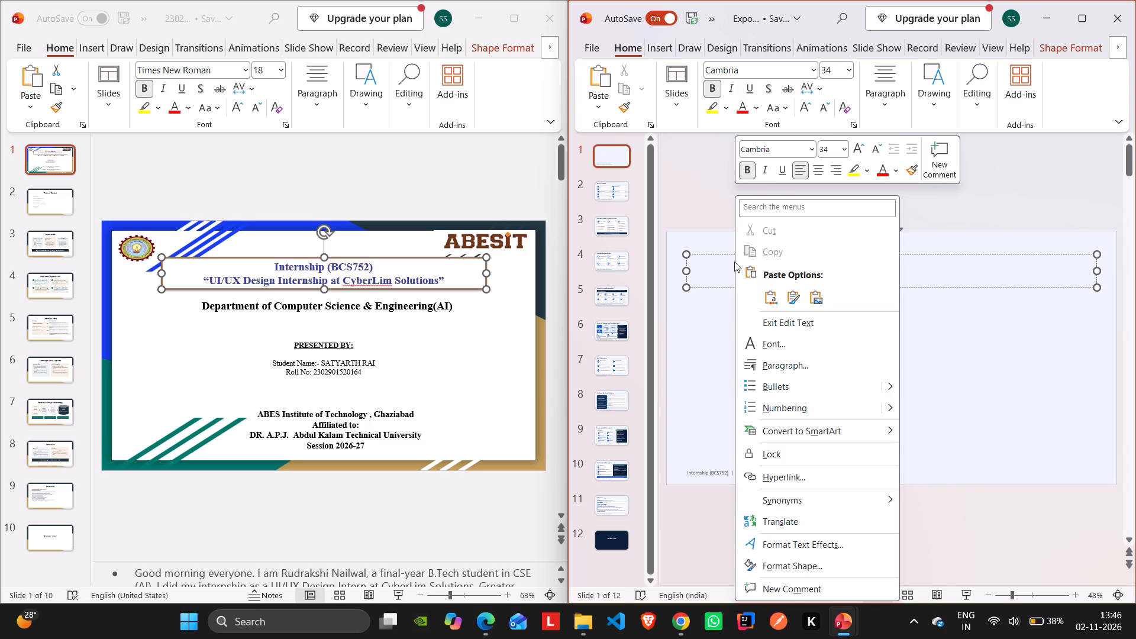
pyautogui.hotkey('ctrl', 'v')
pyautogui.click(717, 271)
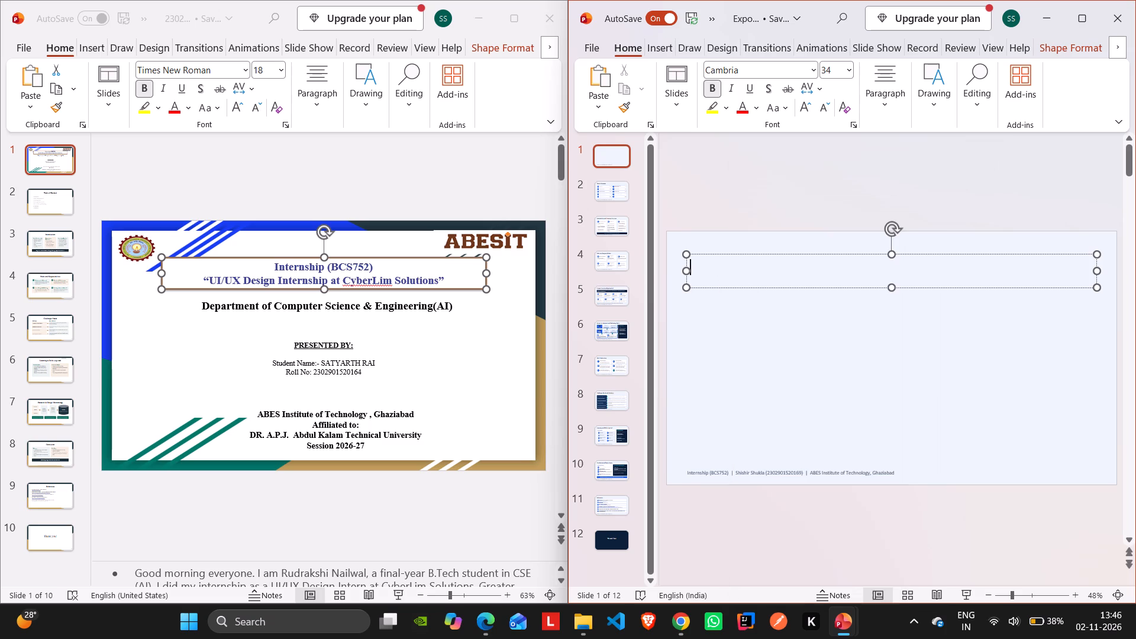
pyautogui.hotkey('ctrl', 'v')
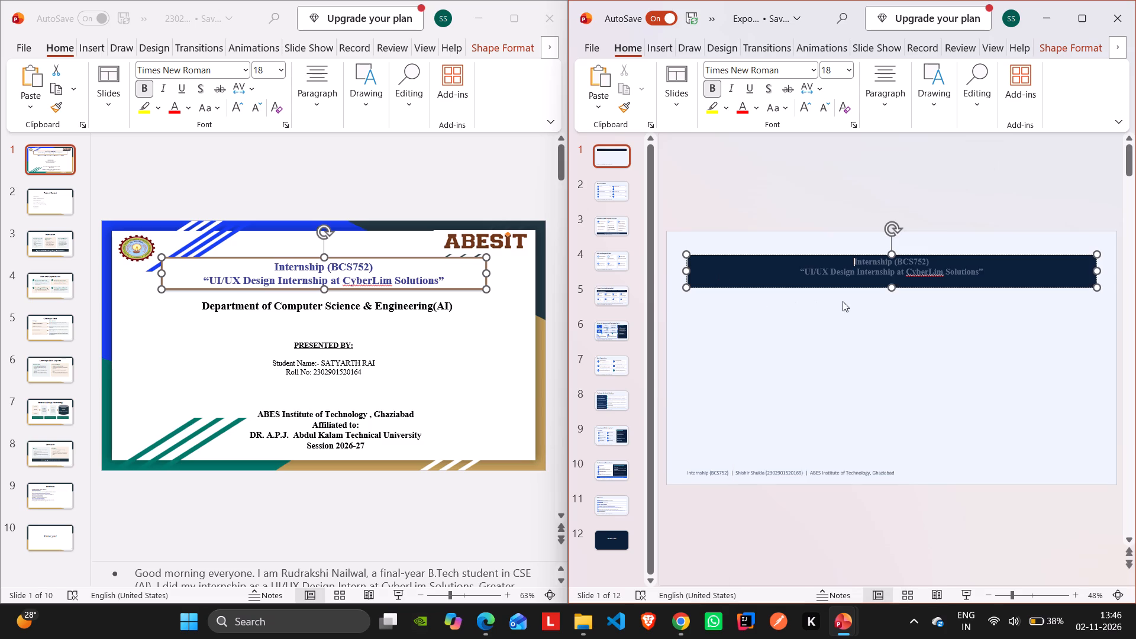
pyautogui.click(828, 385)
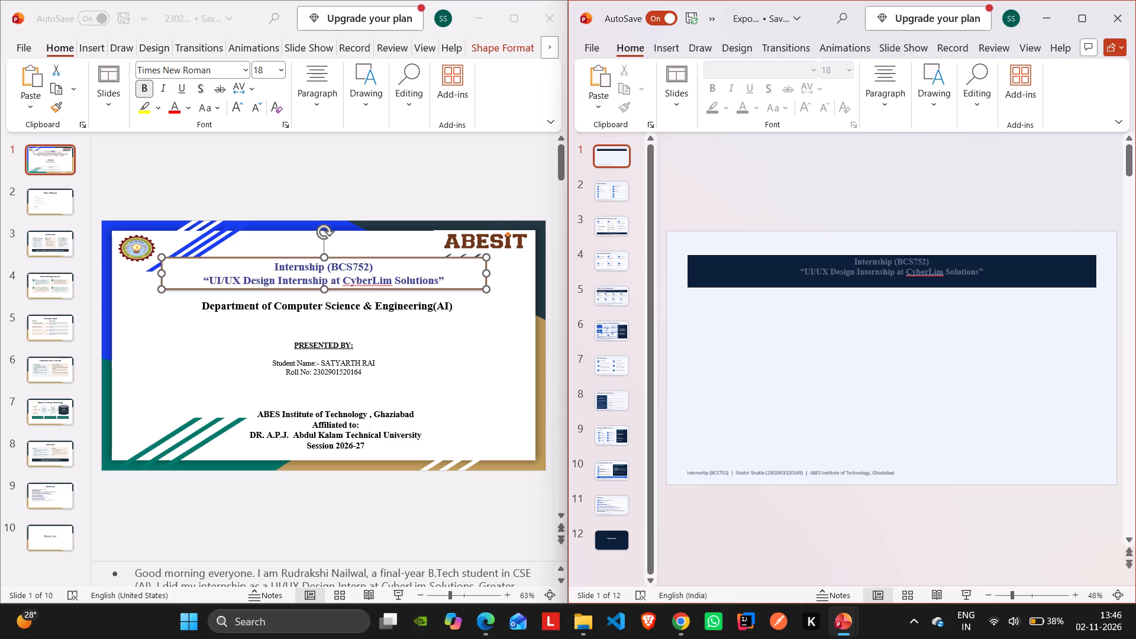
# Delete the "UI/UX Design Internship at CyberLim Solutions" line from the pasted title, keeping the "Internship (BCS752)" line.
pyautogui.click(1005, 278)
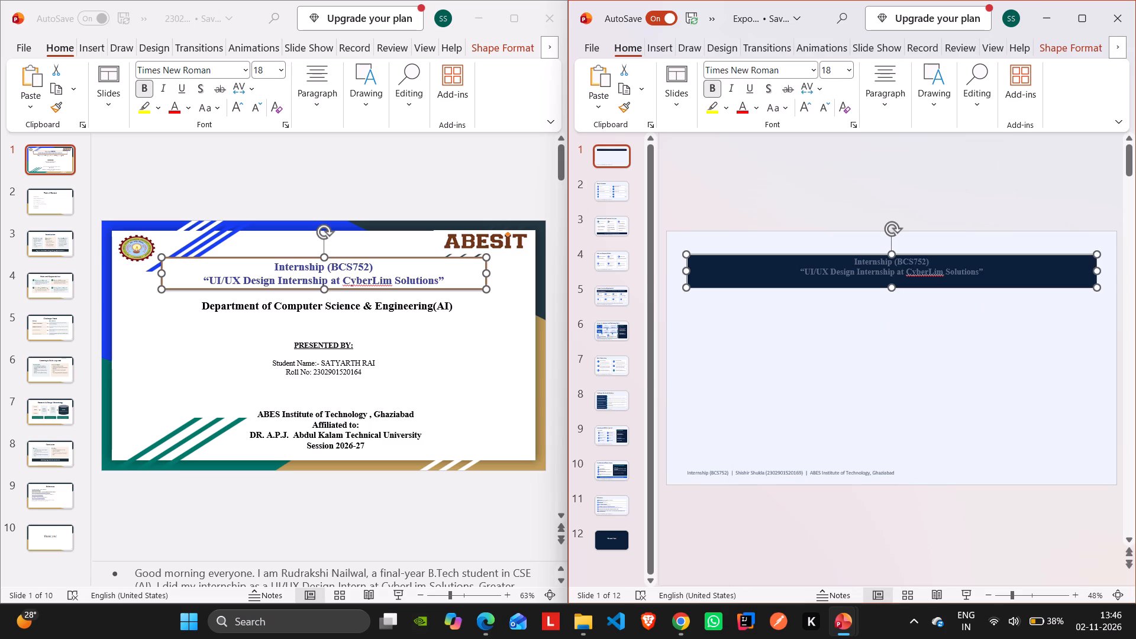
pyautogui.click(894, 273)
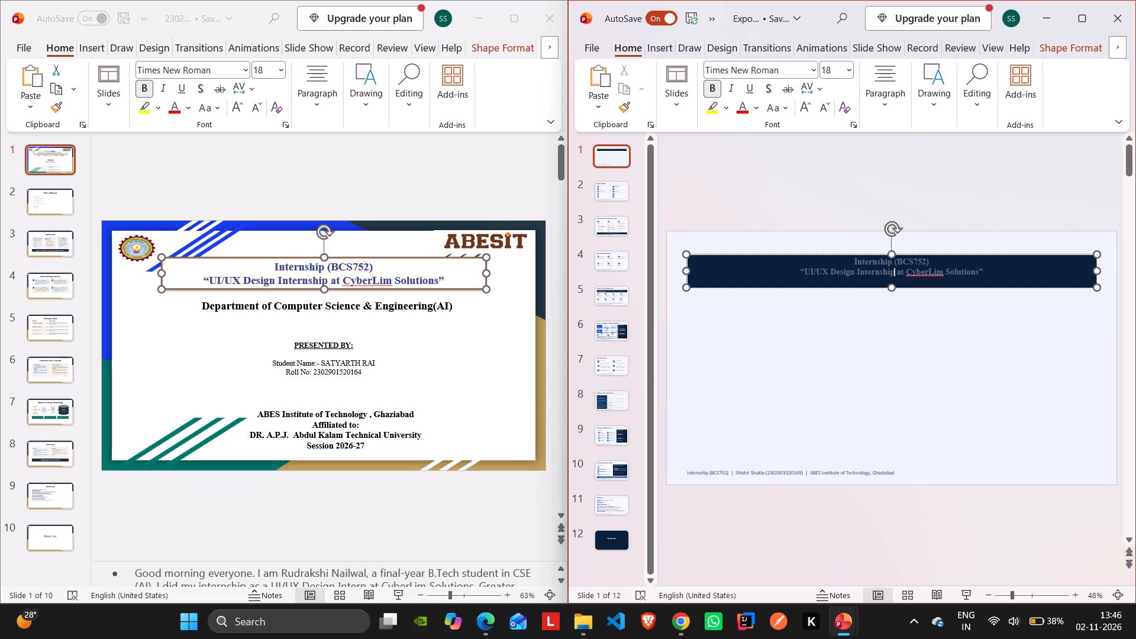
pyautogui.click(982, 273)
pyautogui.press('BackSpace')
pyautogui.press('BackSpace')
pyautogui.press('BackSpace')
pyautogui.press('BackSpace')
pyautogui.press('BackSpace')
pyautogui.press('BackSpace')
pyautogui.press('BackSpace')
pyautogui.press('BackSpace')
pyautogui.press('BackSpace')
pyautogui.press('BackSpace')
pyautogui.press('BackSpace')
pyautogui.press('BackSpace')
pyautogui.press('BackSpace')
pyautogui.press('BackSpace')
pyautogui.press('BackSpace')
pyautogui.press('BackSpace')
pyautogui.press('BackSpace')
pyautogui.press('BackSpace')
pyautogui.press('BackSpace')
pyautogui.press('BackSpace')
pyautogui.press('BackSpace')
pyautogui.press('BackSpace')
pyautogui.press('BackSpace')
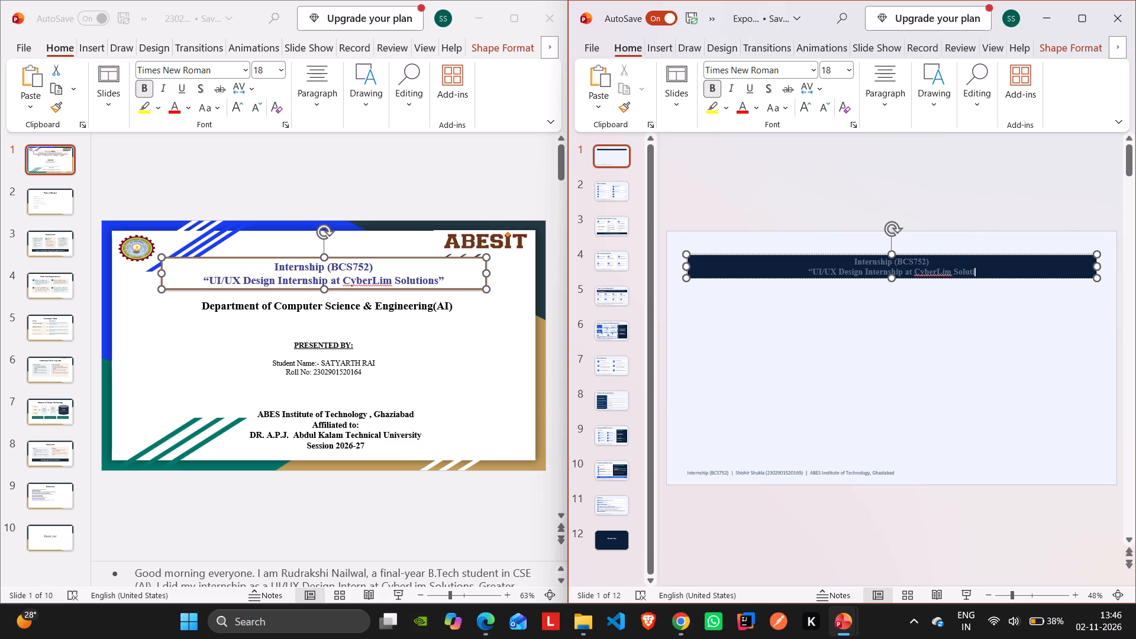
pyautogui.press('BackSpace')
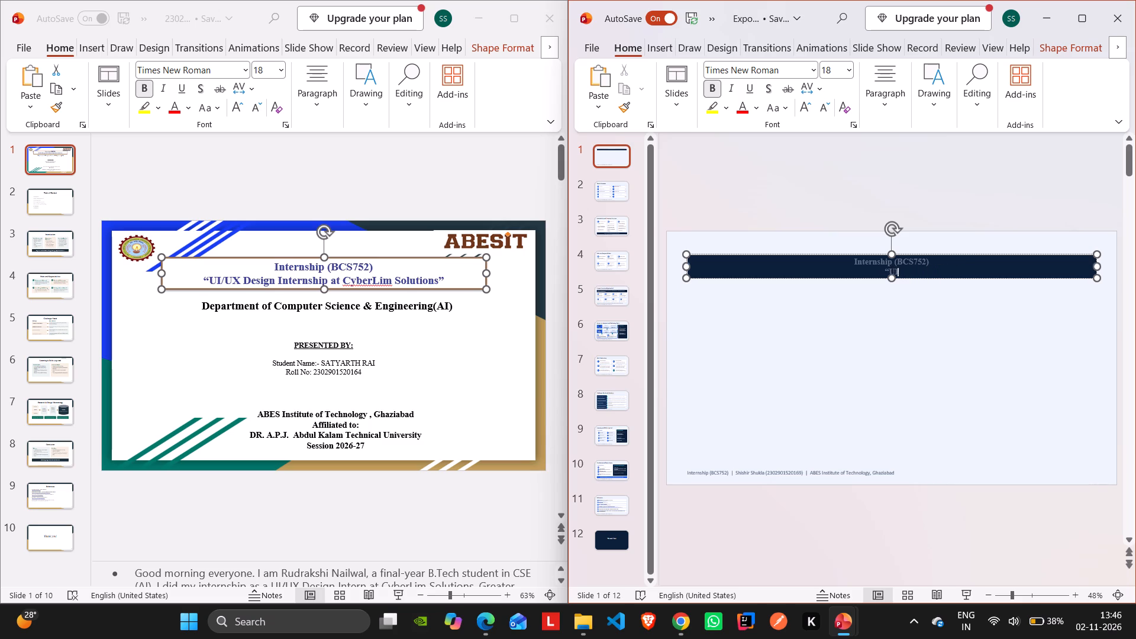
pyautogui.press('BackSpace')
pyautogui.press('BackSpace')
pyautogui.press('BackSpace')
# Enter "AI Automation Engineer Intern at Criyx Private Limited" in double quotation marks as the title's second line.
pyautogui.hotkey('shift', '"')
pyautogui.write('AI')
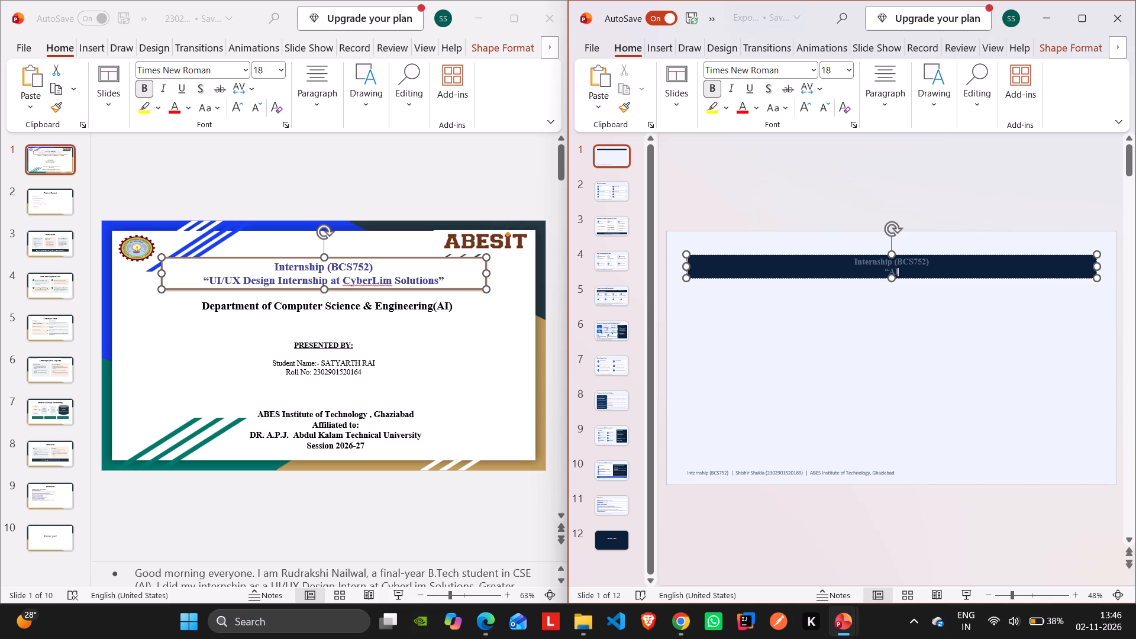
pyautogui.press('space')
pyautogui.write('Automation')
pyautogui.press('space')
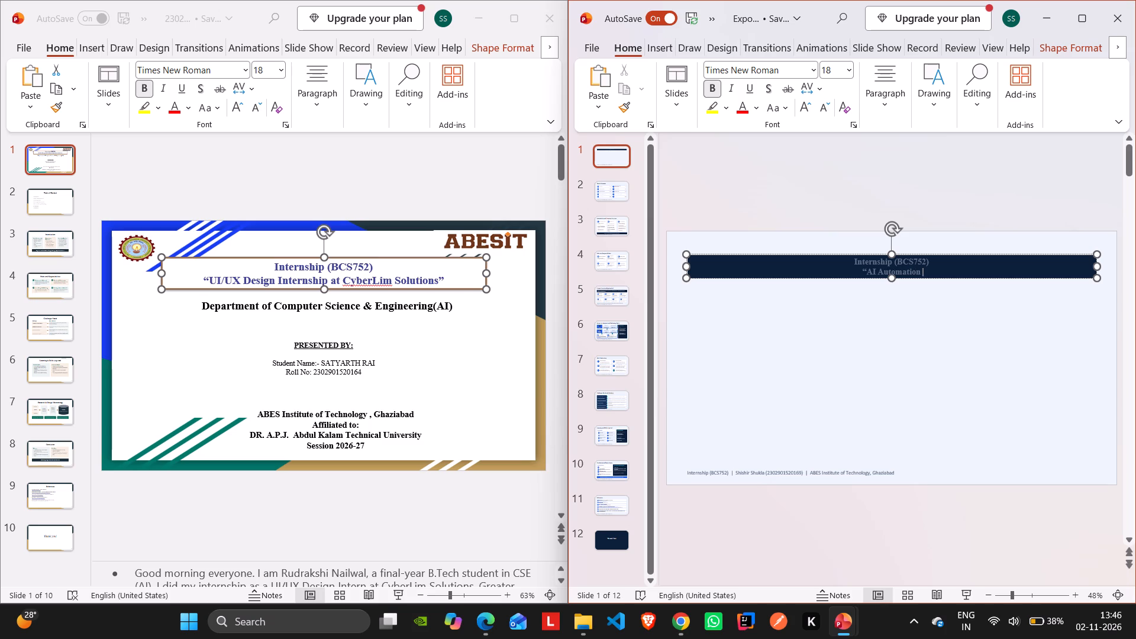
pyautogui.write('Engineer')
pyautogui.press('space')
pyautogui.write('Intern')
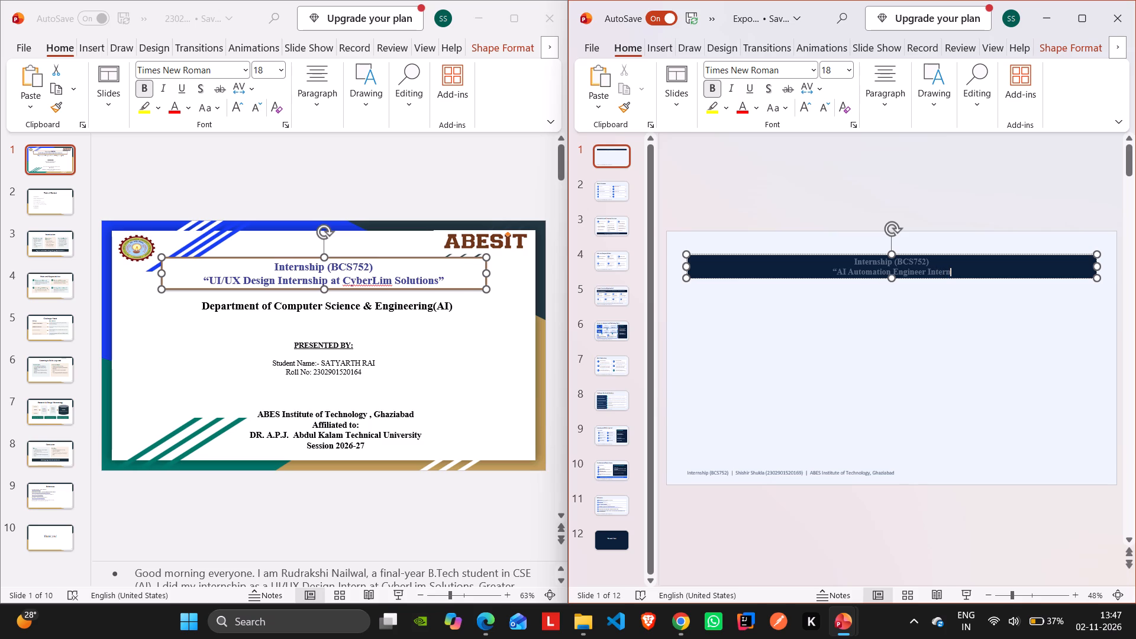
pyautogui.press('space')
pyautogui.write('at')
pyautogui.press('space')
pyautogui.write('criyx')
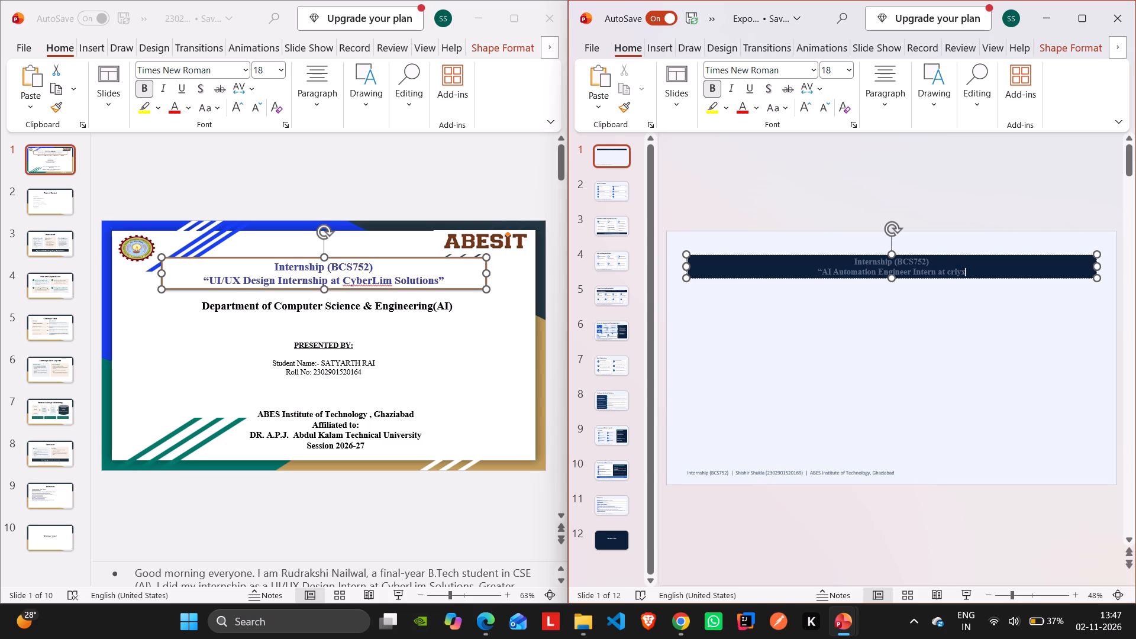
pyautogui.press('Left')
pyautogui.press('Left')
pyautogui.press('Left')
pyautogui.press('Left')
pyautogui.press('BackSpace')
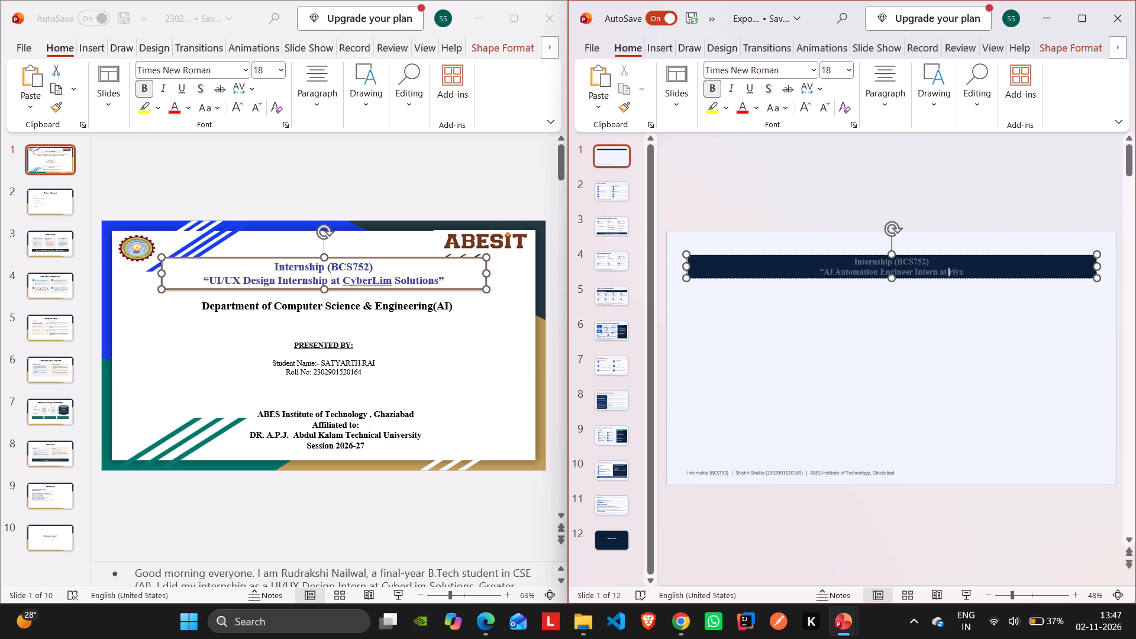
pyautogui.hotkey('shift', 'c')
pyautogui.press('Right')
pyautogui.press('Right')
pyautogui.press('Right')
pyautogui.press('Right')
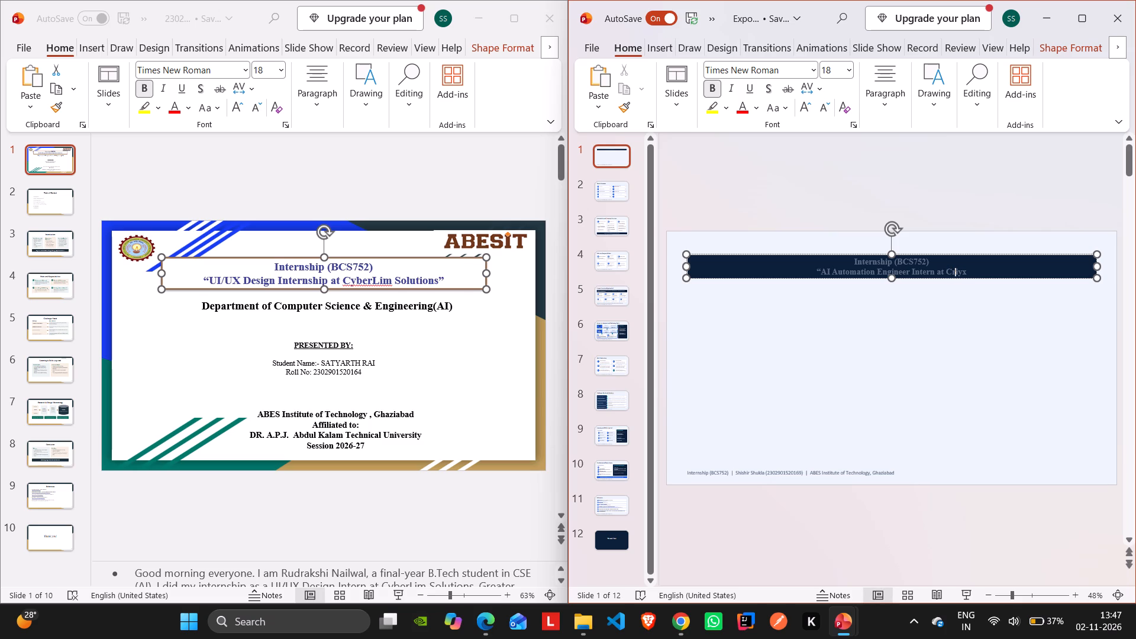
pyautogui.press('space')
pyautogui.write('Private')
pyautogui.press('space')
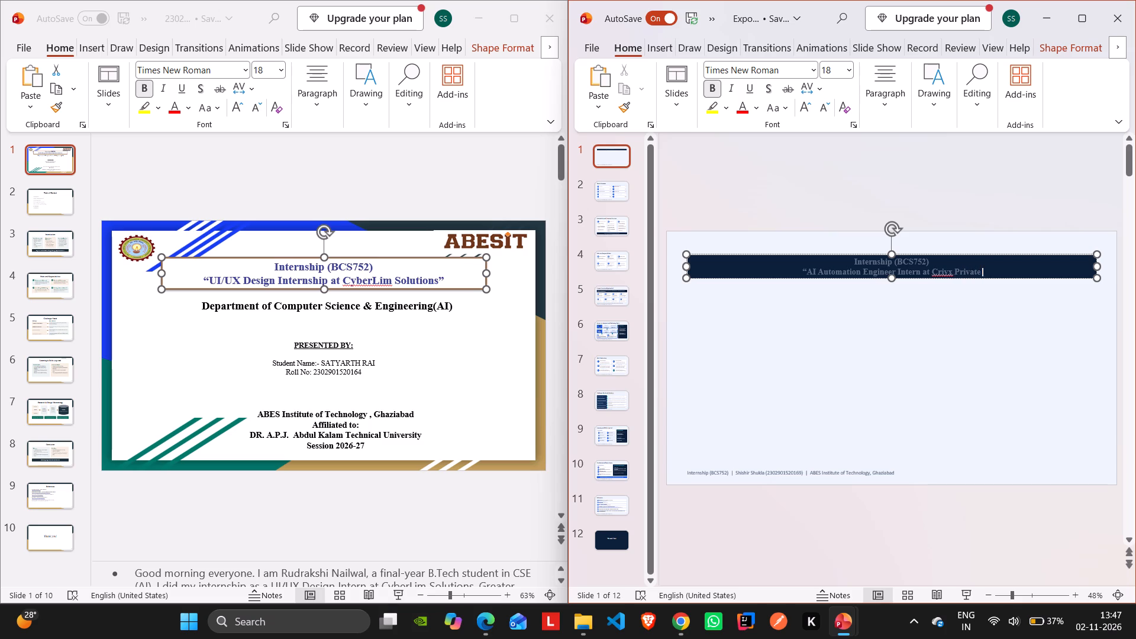
pyautogui.write('Limited')
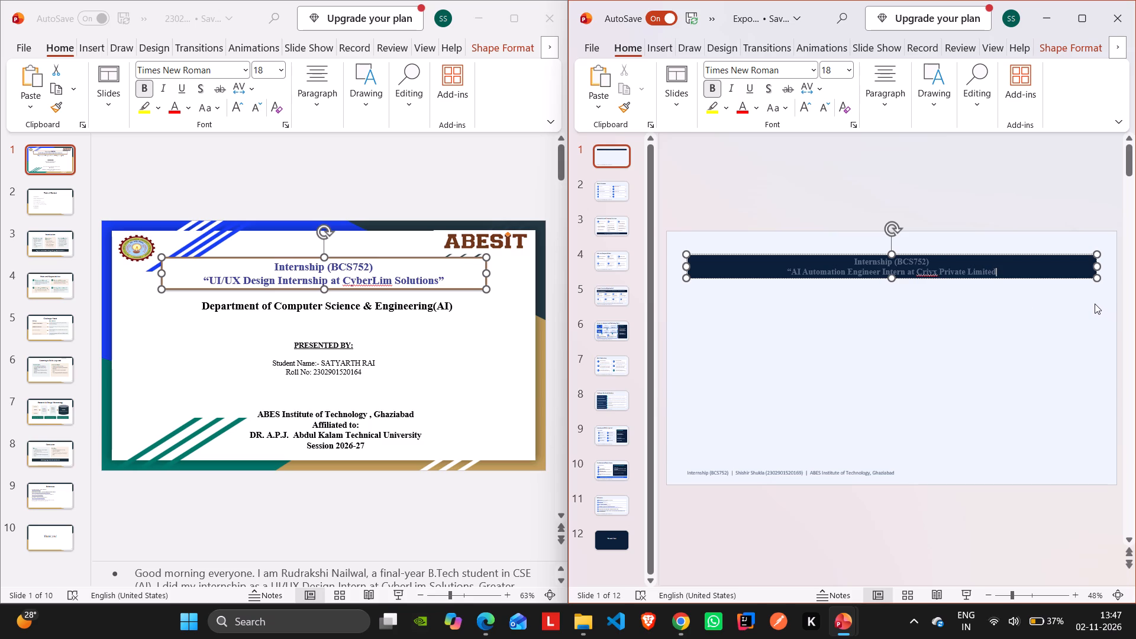
pyautogui.hotkey('shift', '"')
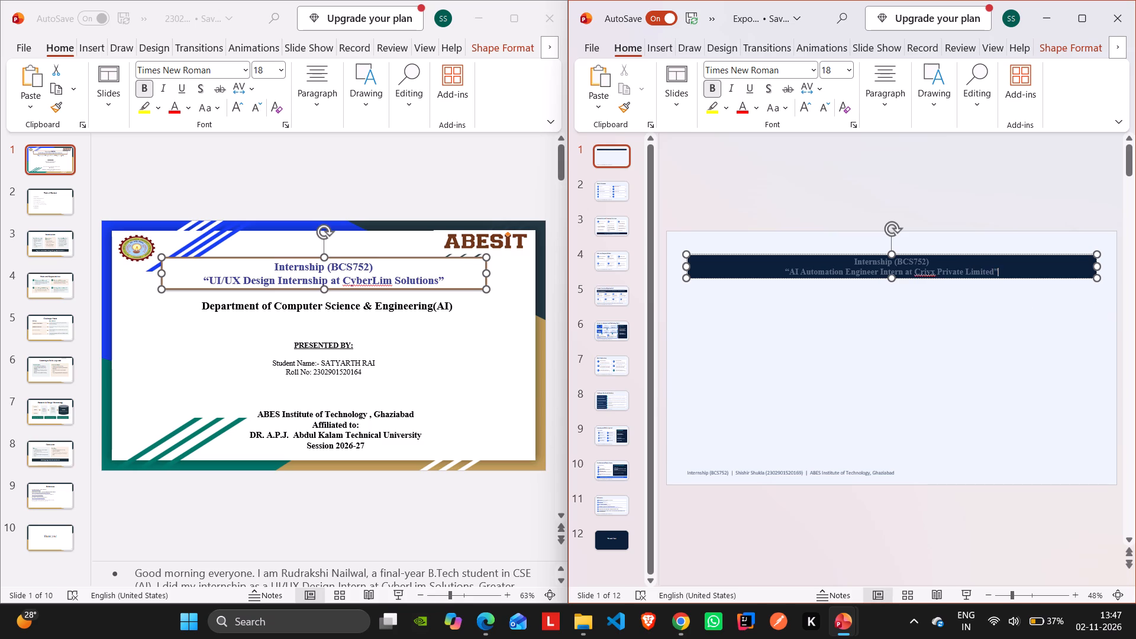
pyautogui.click(1016, 398)
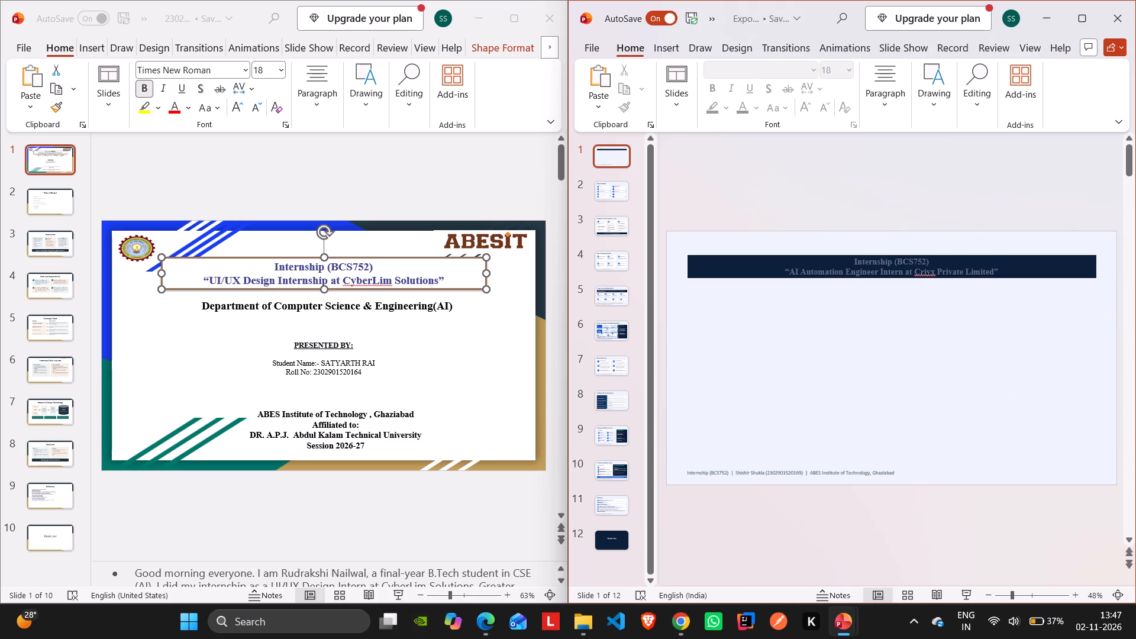
# Widen the title box slightly and try to extend its bottom edge downward.
pyautogui.click(1020, 277)
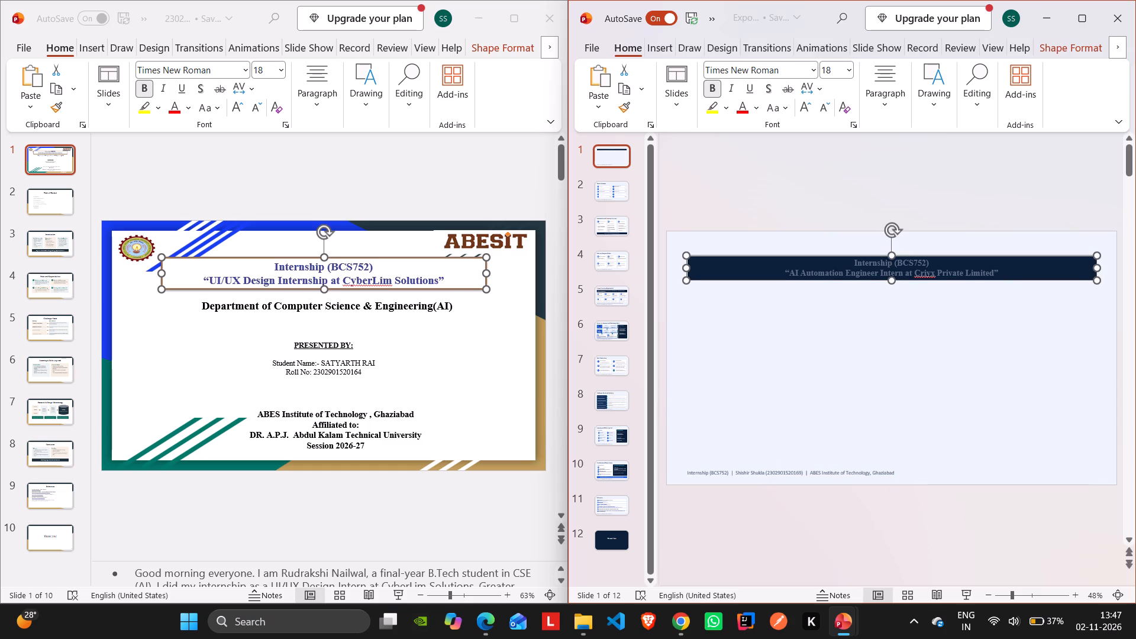
pyautogui.moveTo(1099, 279); pyautogui.dragTo(1102, 293)
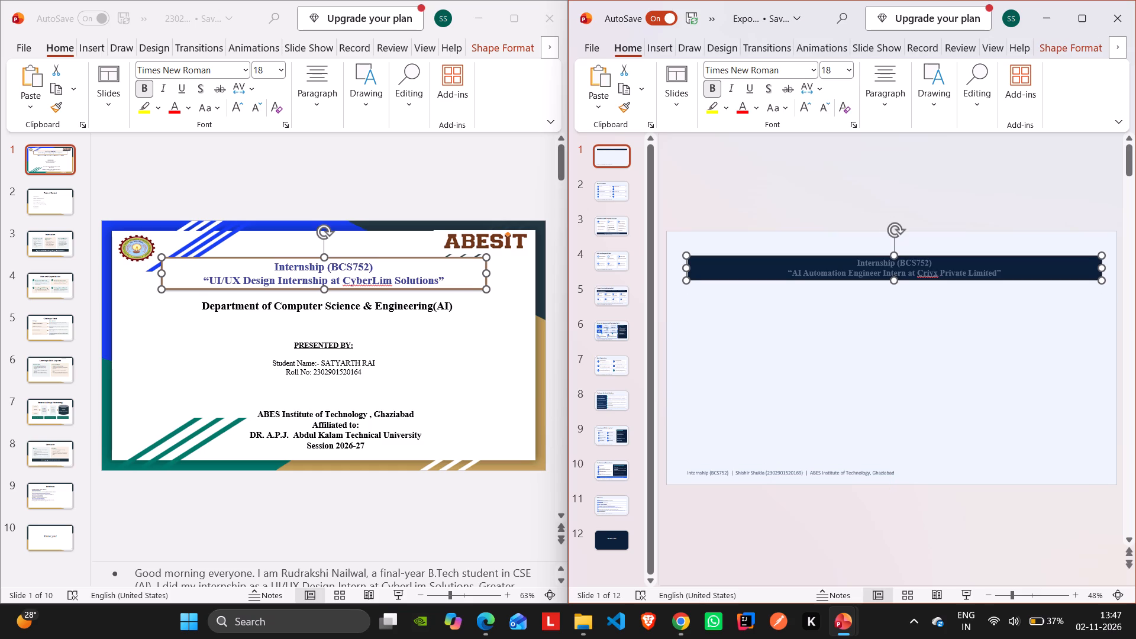
pyautogui.moveTo(896, 281); pyautogui.dragTo(896, 296)
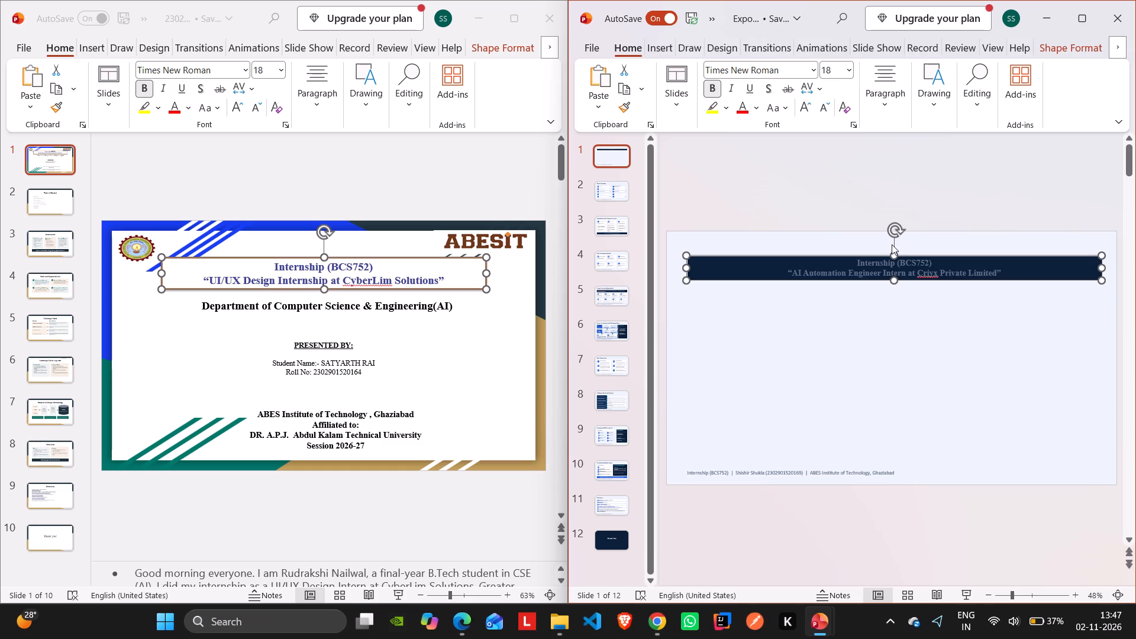
# Rotate the title box counter-clockwise so it runs diagonally upward across the slide.
pyautogui.moveTo(893, 228); pyautogui.dragTo(895, 267)
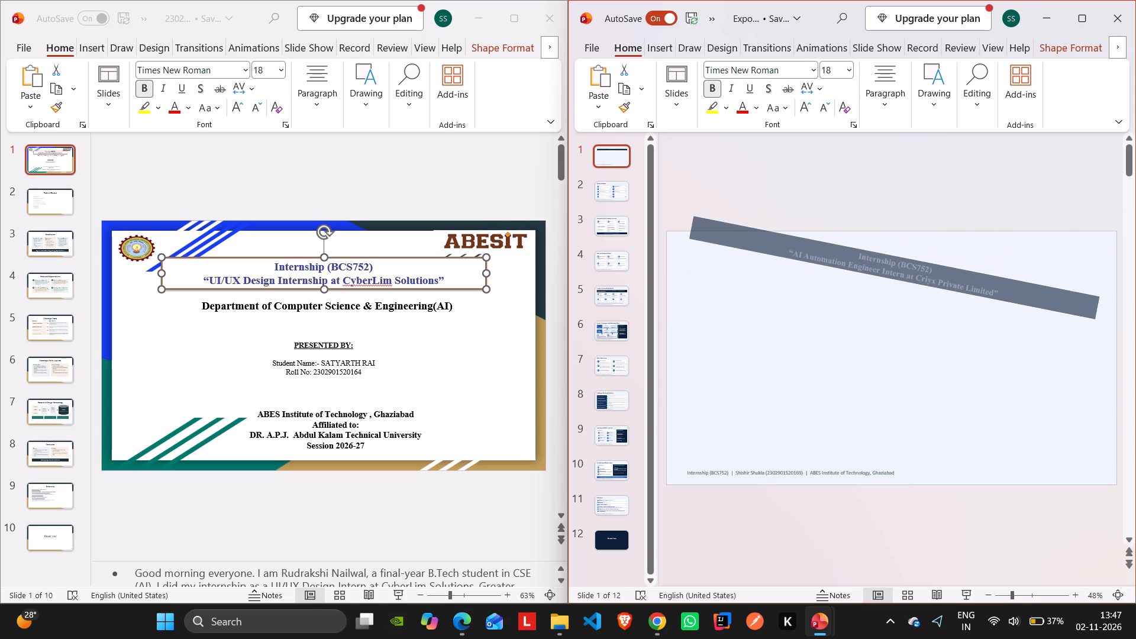
pyautogui.moveTo(895, 267); pyautogui.dragTo(888, 258)
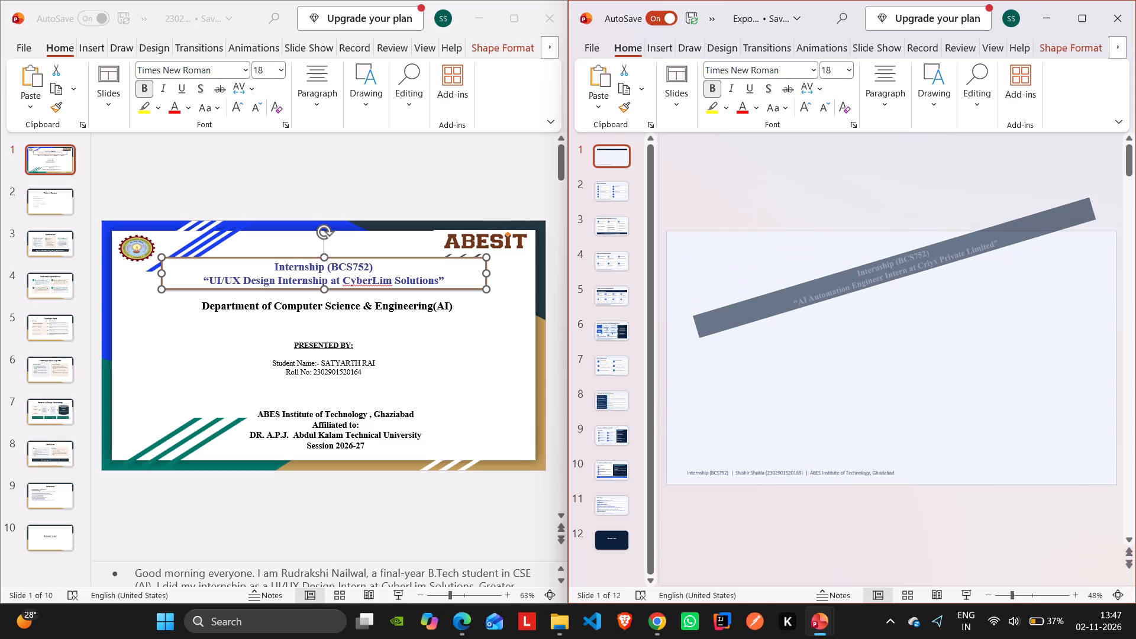
pyautogui.moveTo(888, 258); pyautogui.dragTo(859, 285)
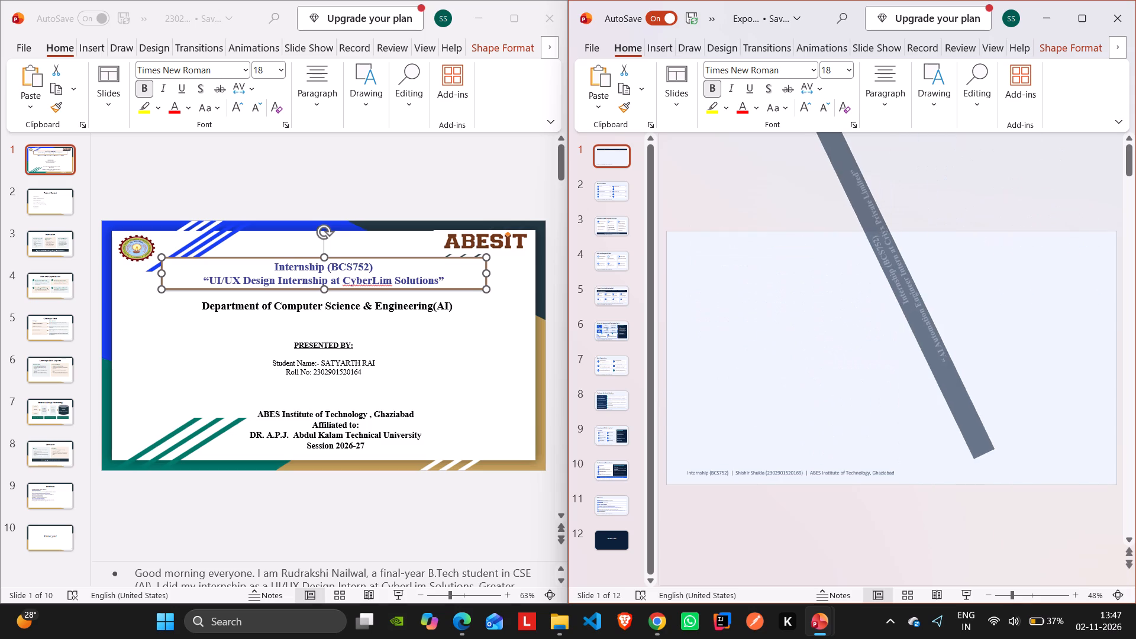
pyautogui.moveTo(859, 285); pyautogui.dragTo(873, 240)
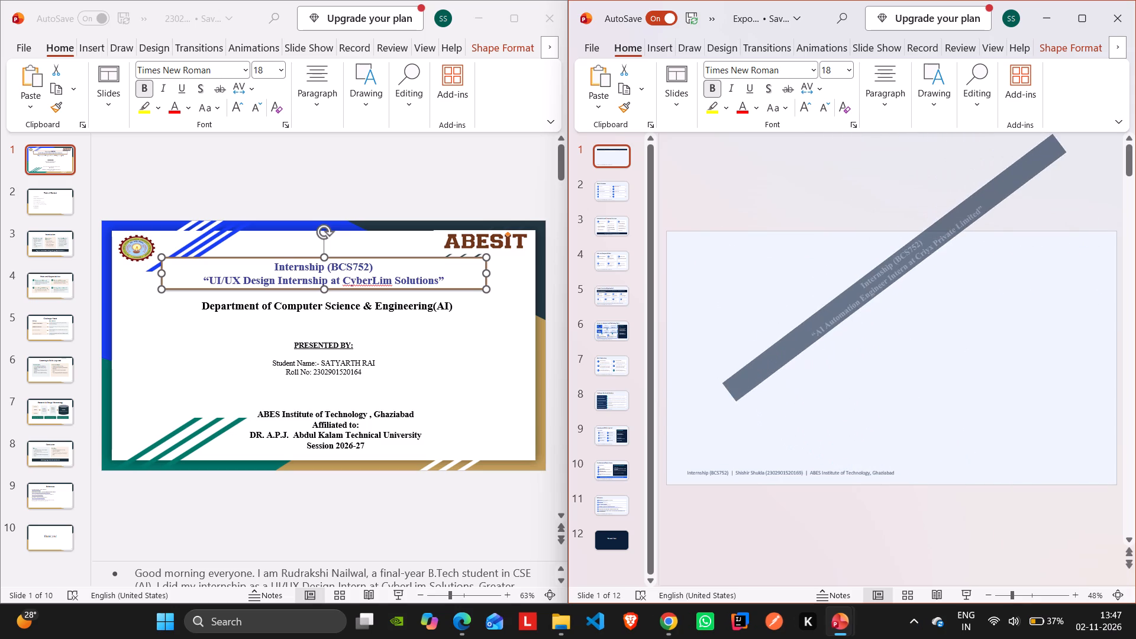
pyautogui.moveTo(873, 240); pyautogui.dragTo(883, 257)
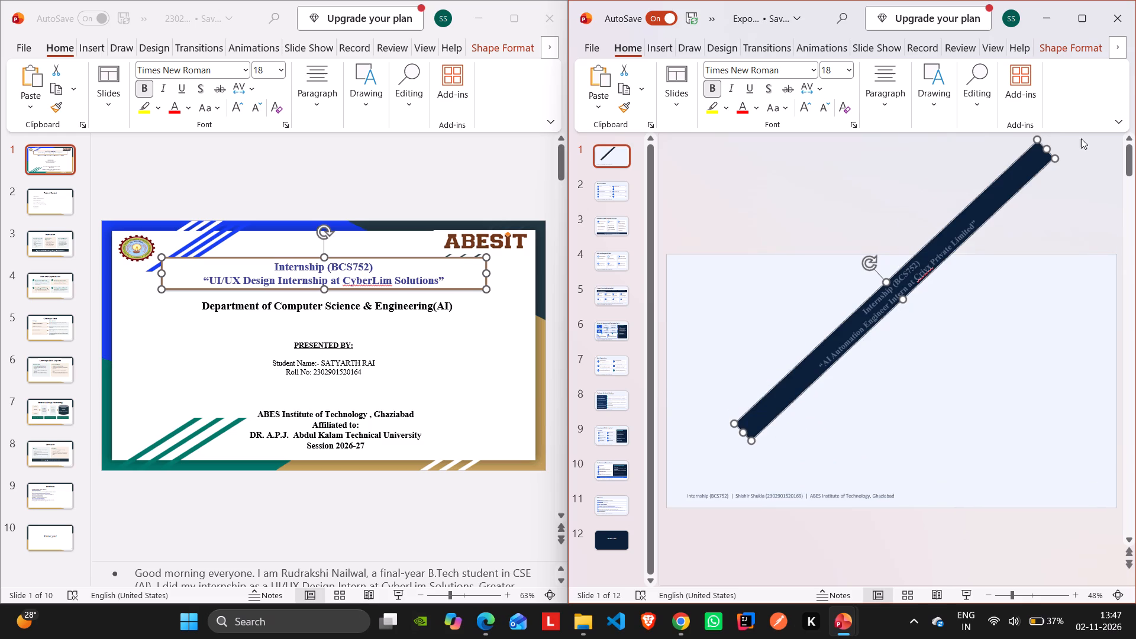
# Rotate the diagonal title box on the cover slide back to horizontal.
pyautogui.moveTo(1057, 158); pyautogui.dragTo(1063, 260)
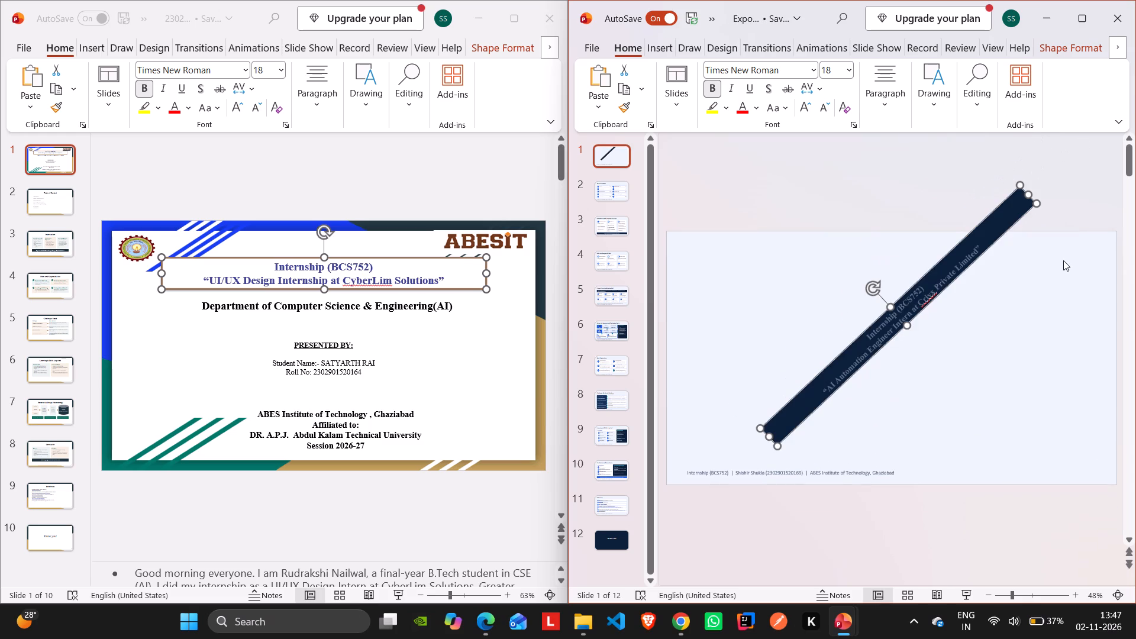
pyautogui.moveTo(873, 288); pyautogui.dragTo(860, 418)
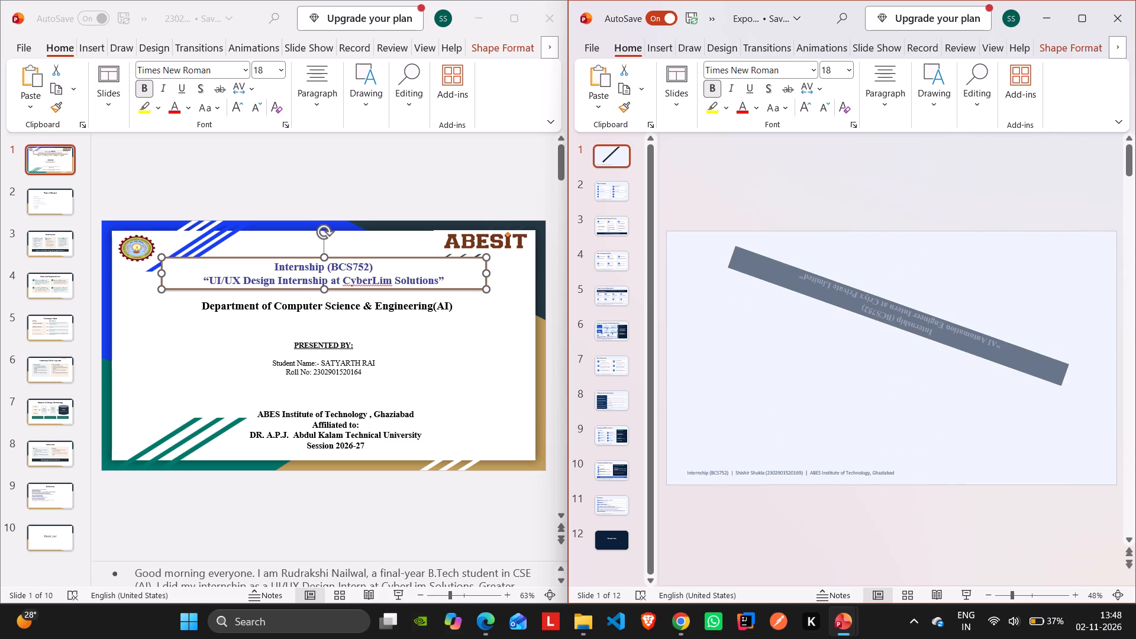
pyautogui.moveTo(860, 418); pyautogui.dragTo(599, 288)
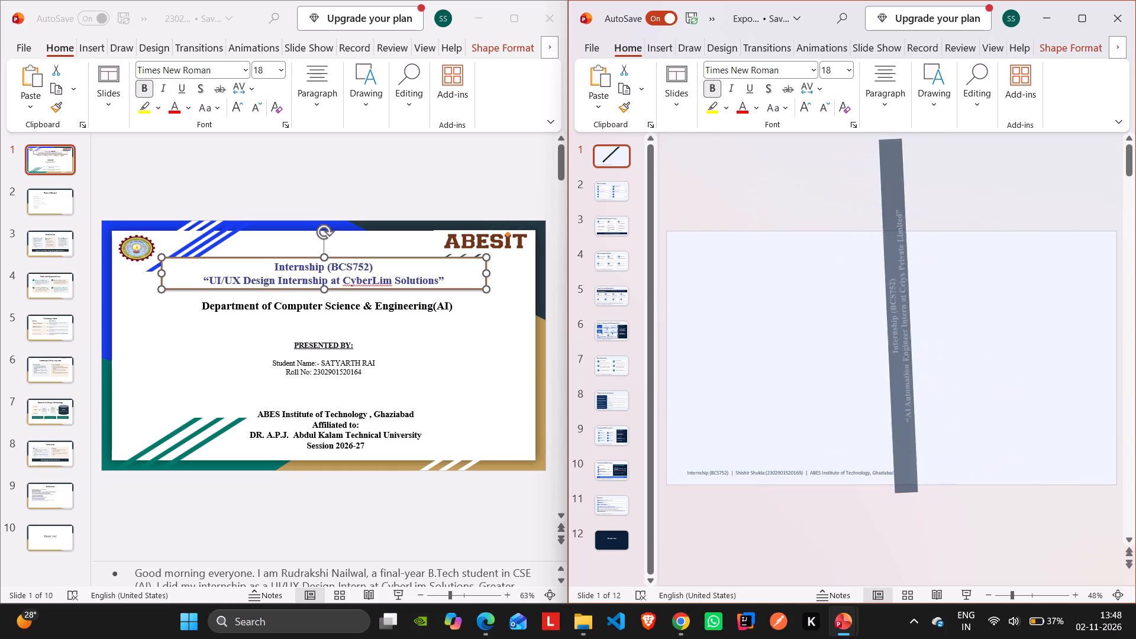
pyautogui.moveTo(599, 288); pyautogui.dragTo(901, 207)
pyautogui.click(896, 380)
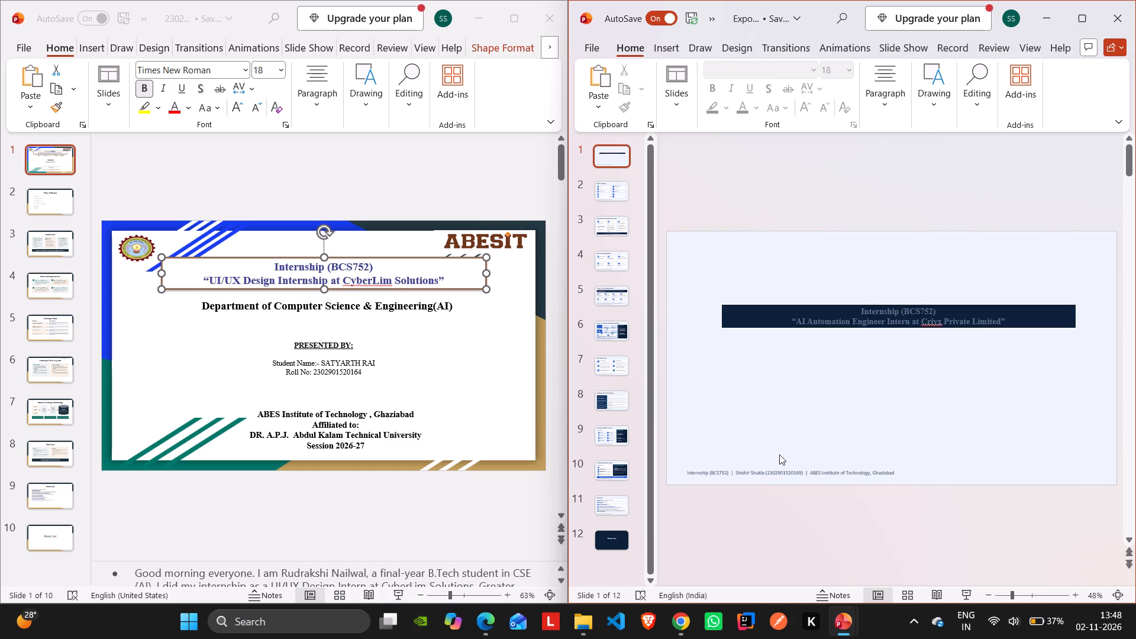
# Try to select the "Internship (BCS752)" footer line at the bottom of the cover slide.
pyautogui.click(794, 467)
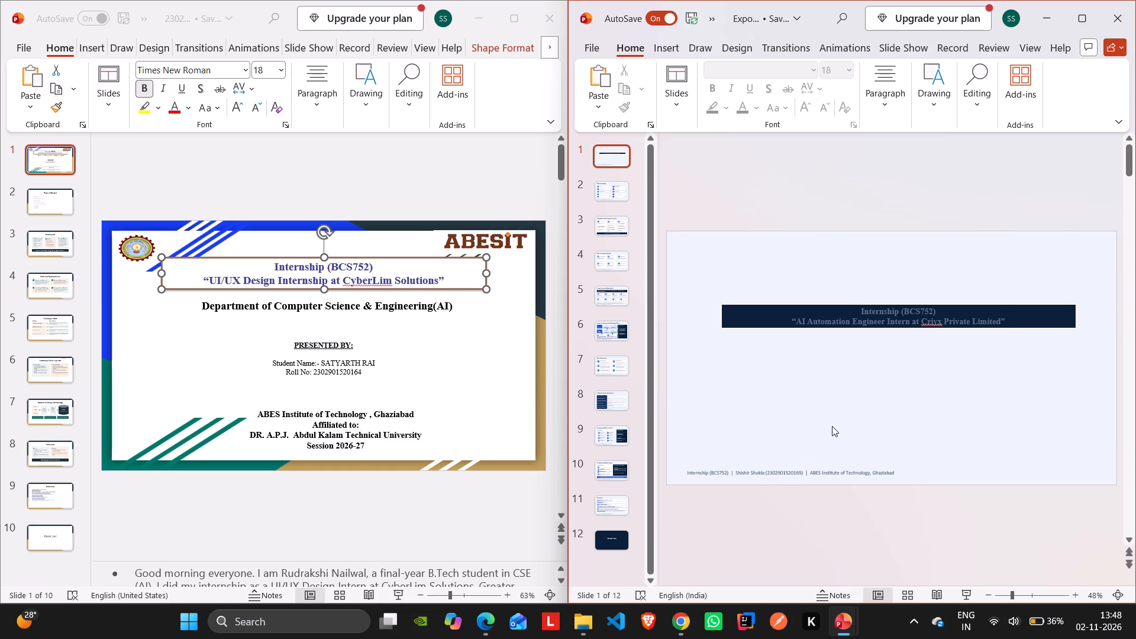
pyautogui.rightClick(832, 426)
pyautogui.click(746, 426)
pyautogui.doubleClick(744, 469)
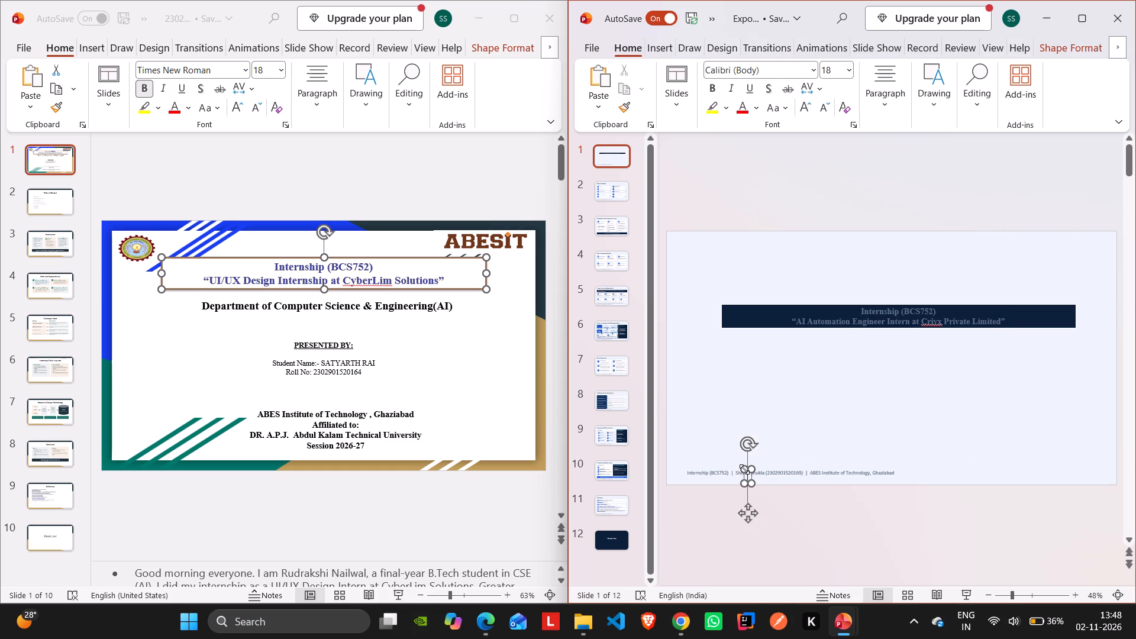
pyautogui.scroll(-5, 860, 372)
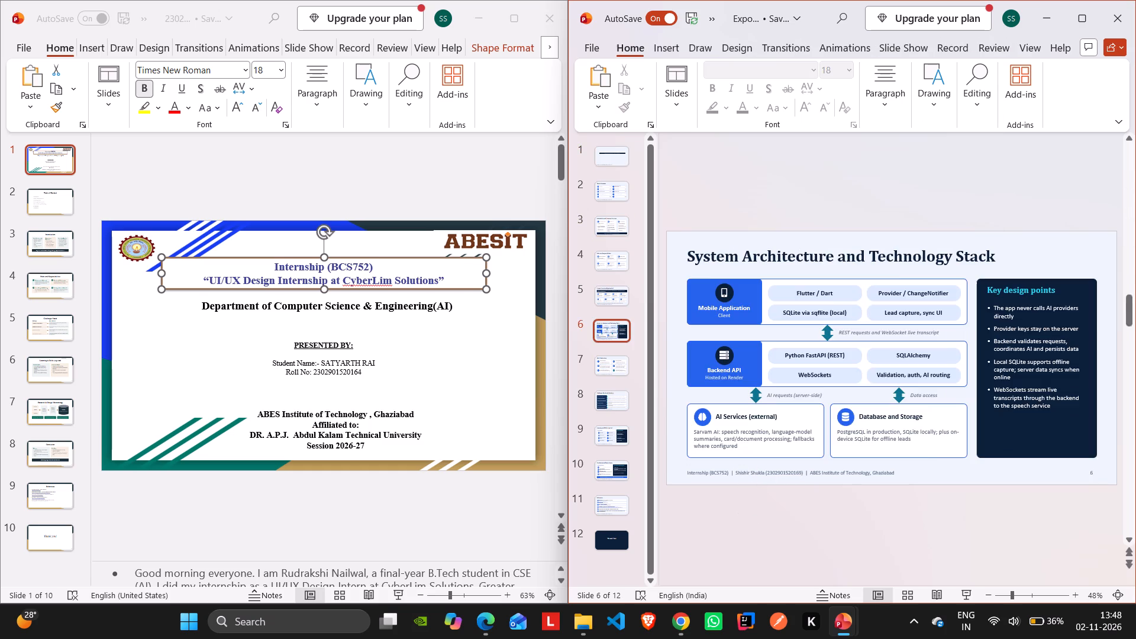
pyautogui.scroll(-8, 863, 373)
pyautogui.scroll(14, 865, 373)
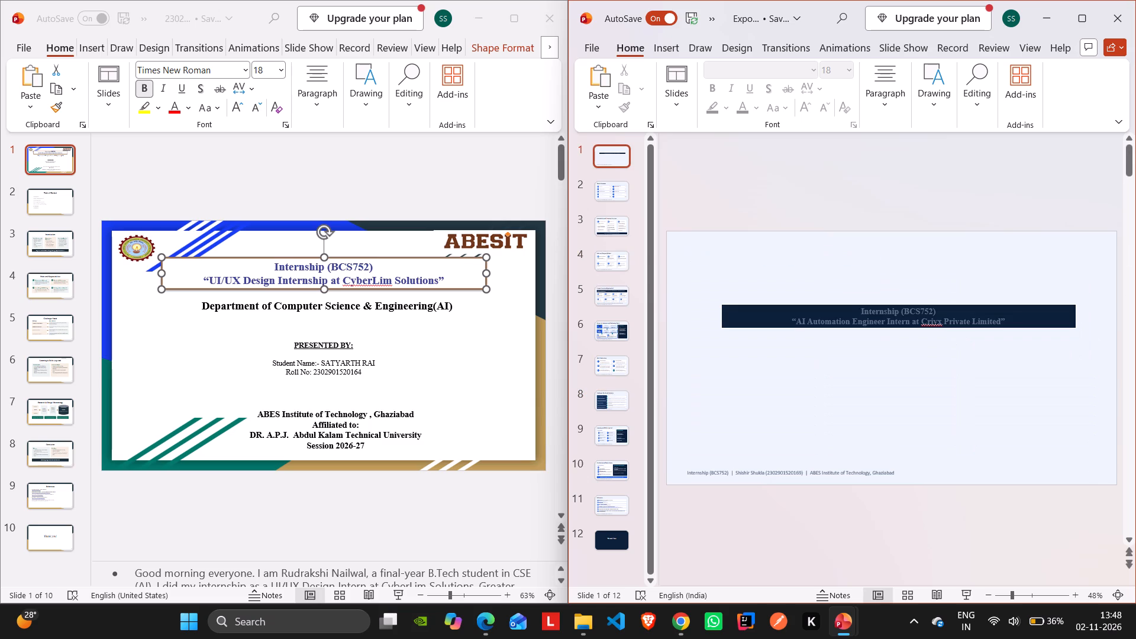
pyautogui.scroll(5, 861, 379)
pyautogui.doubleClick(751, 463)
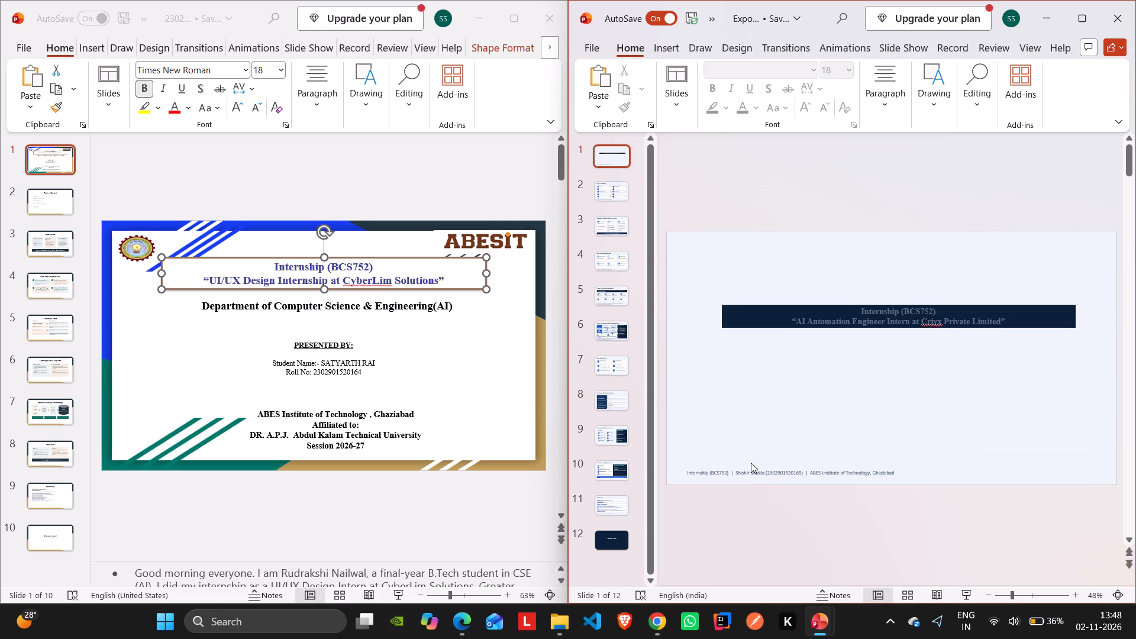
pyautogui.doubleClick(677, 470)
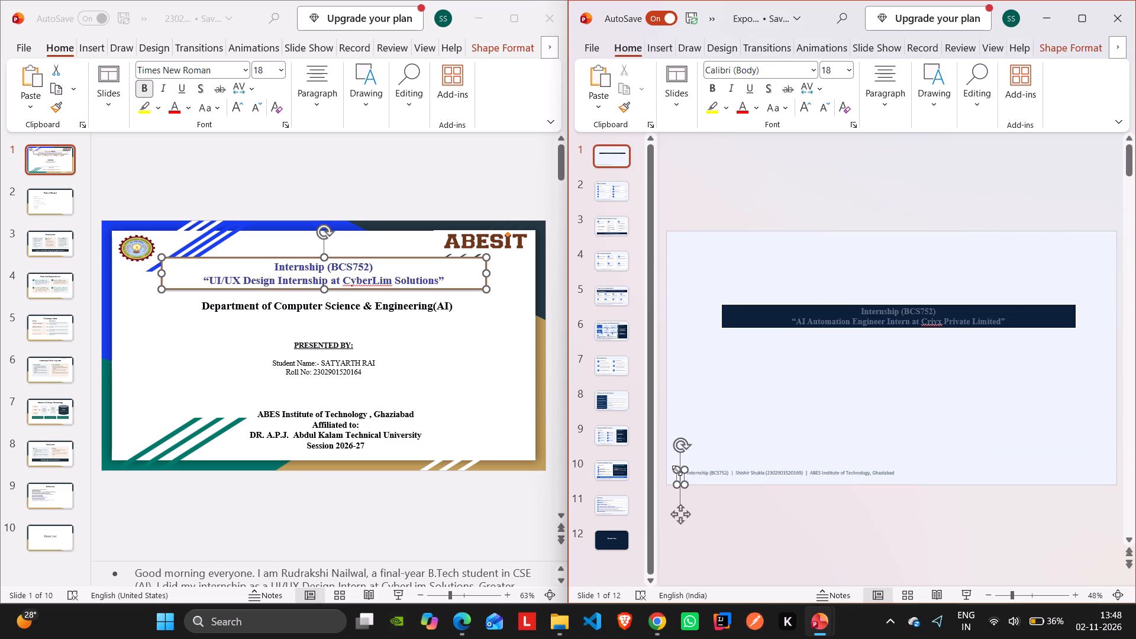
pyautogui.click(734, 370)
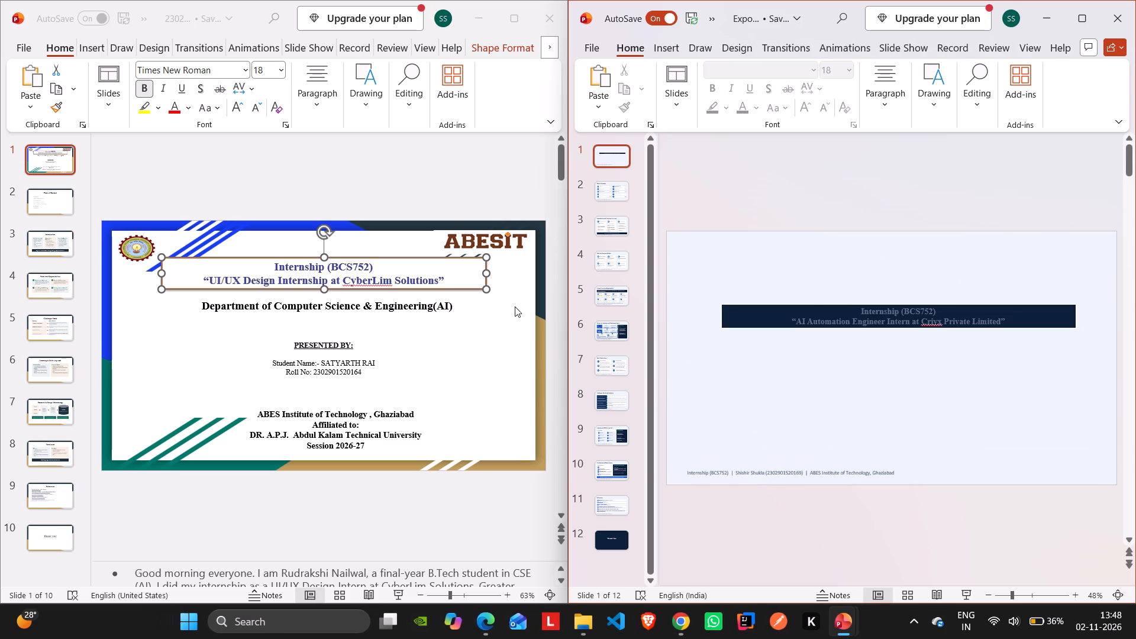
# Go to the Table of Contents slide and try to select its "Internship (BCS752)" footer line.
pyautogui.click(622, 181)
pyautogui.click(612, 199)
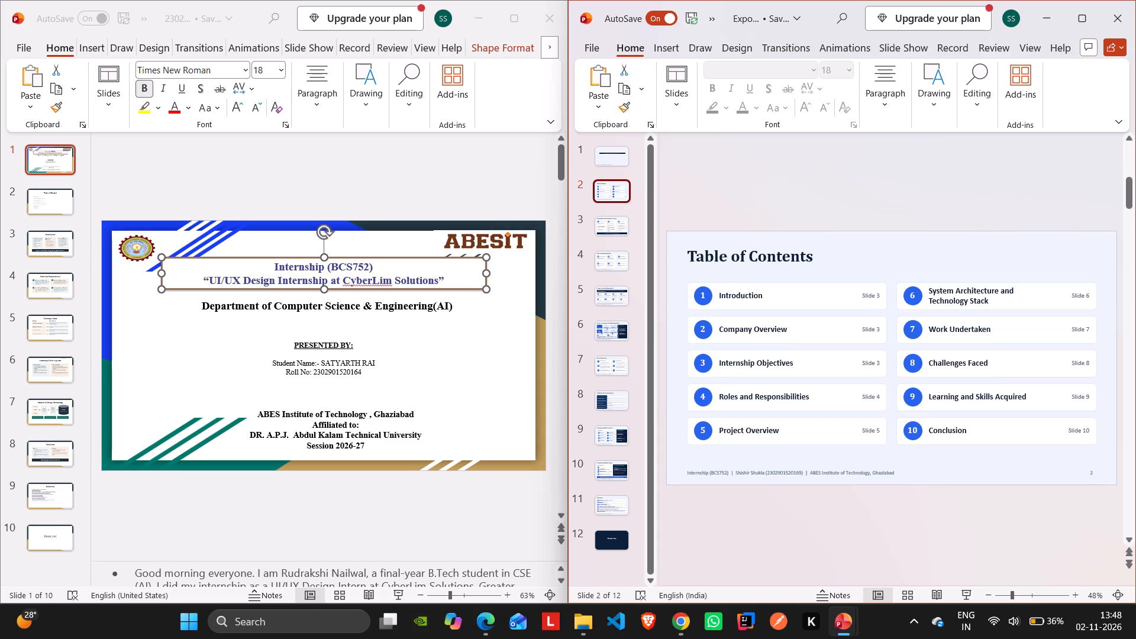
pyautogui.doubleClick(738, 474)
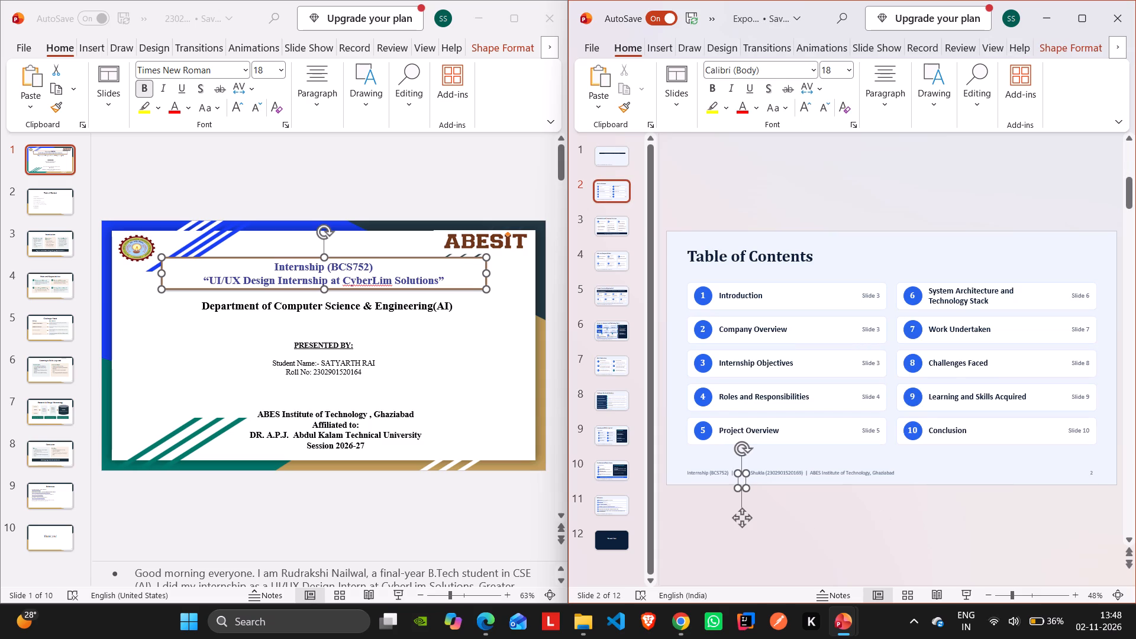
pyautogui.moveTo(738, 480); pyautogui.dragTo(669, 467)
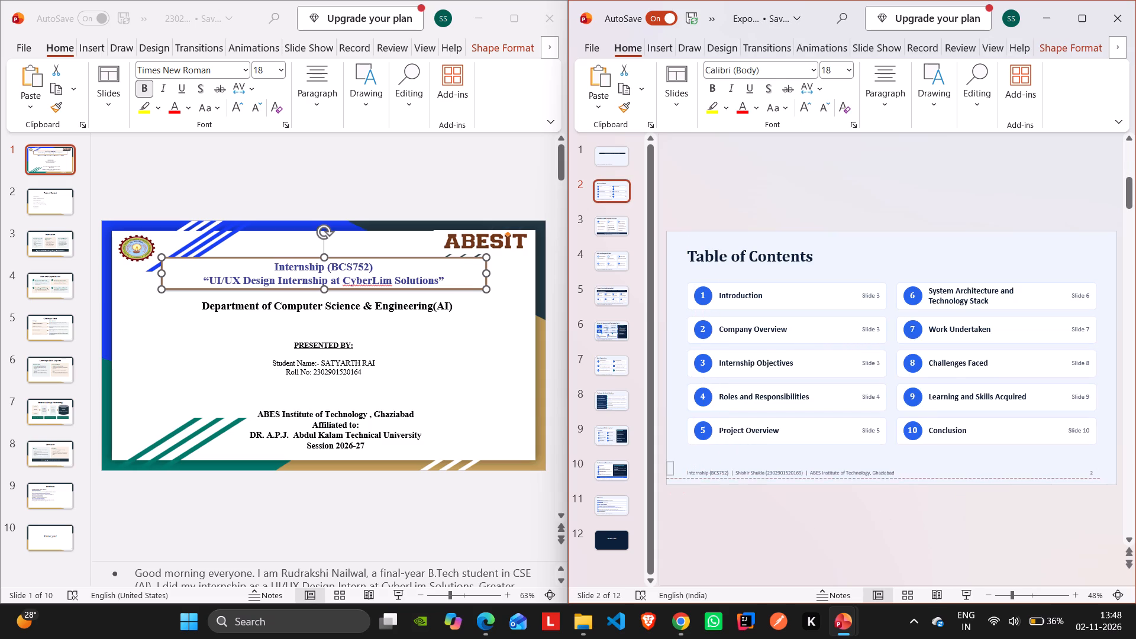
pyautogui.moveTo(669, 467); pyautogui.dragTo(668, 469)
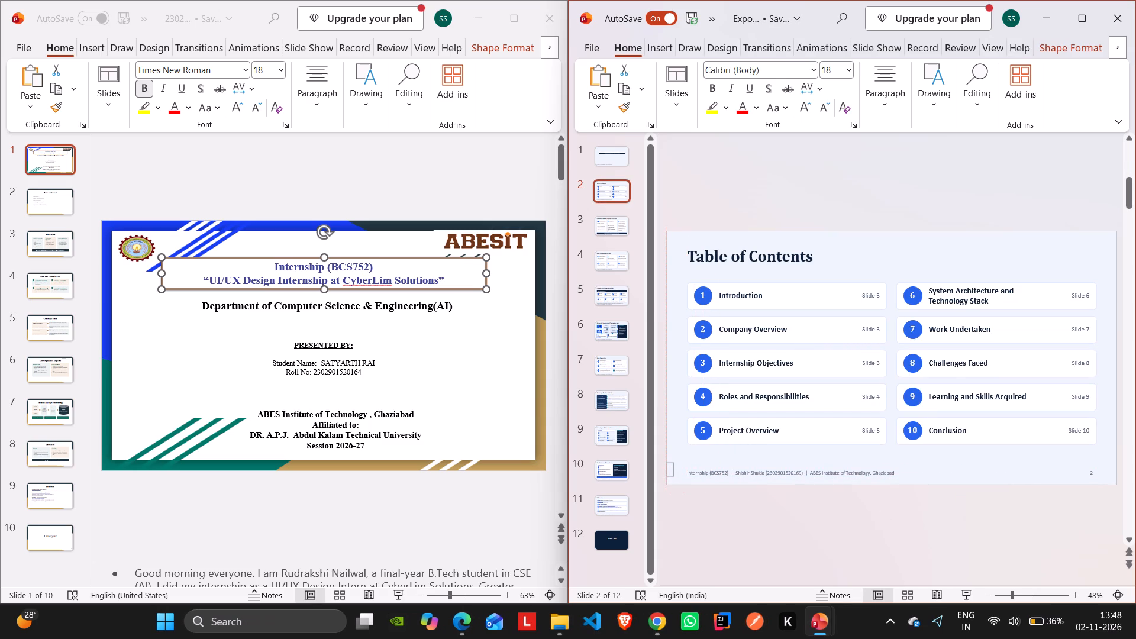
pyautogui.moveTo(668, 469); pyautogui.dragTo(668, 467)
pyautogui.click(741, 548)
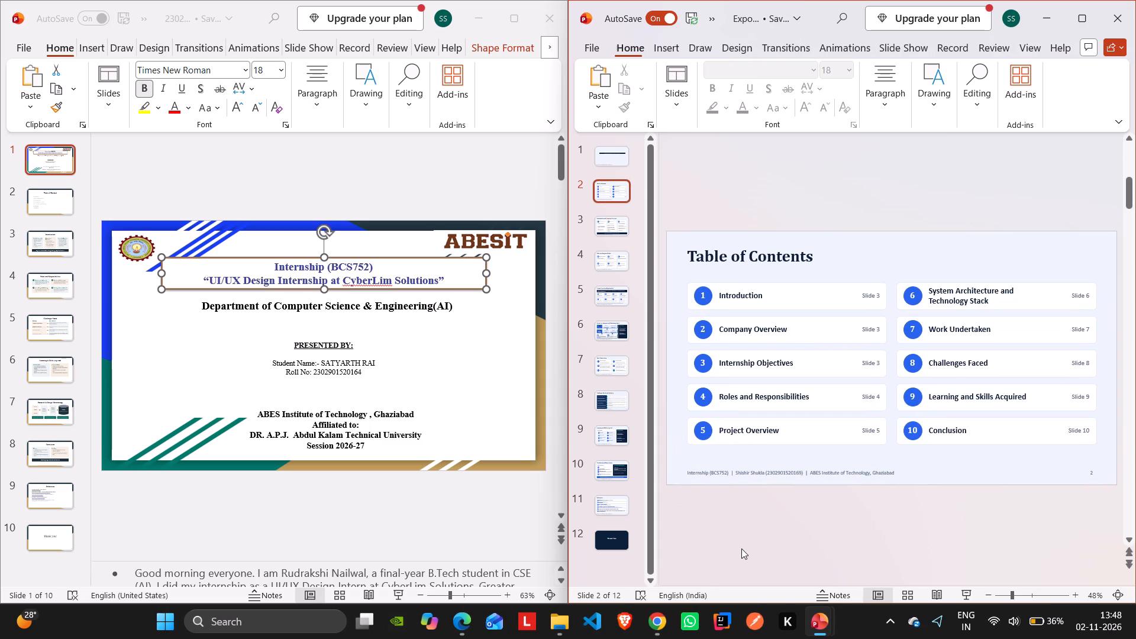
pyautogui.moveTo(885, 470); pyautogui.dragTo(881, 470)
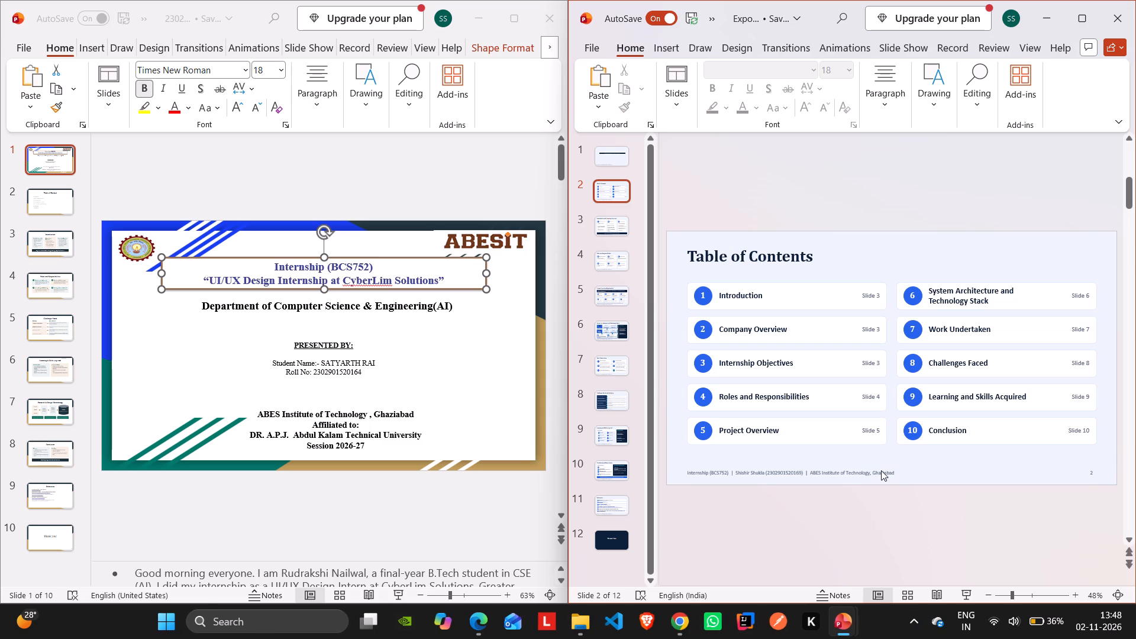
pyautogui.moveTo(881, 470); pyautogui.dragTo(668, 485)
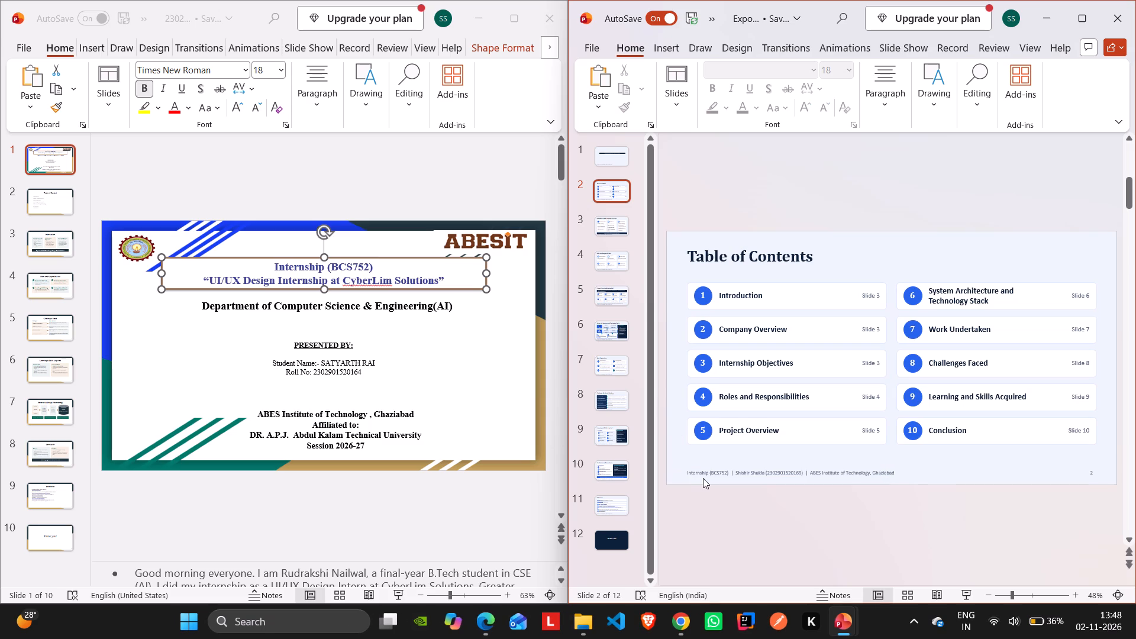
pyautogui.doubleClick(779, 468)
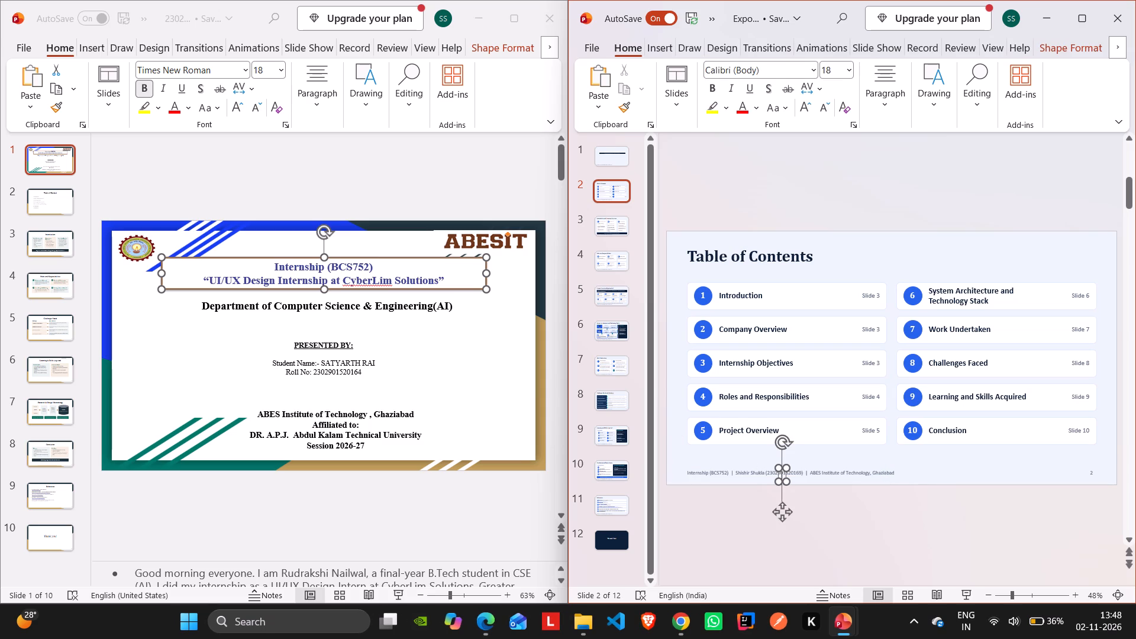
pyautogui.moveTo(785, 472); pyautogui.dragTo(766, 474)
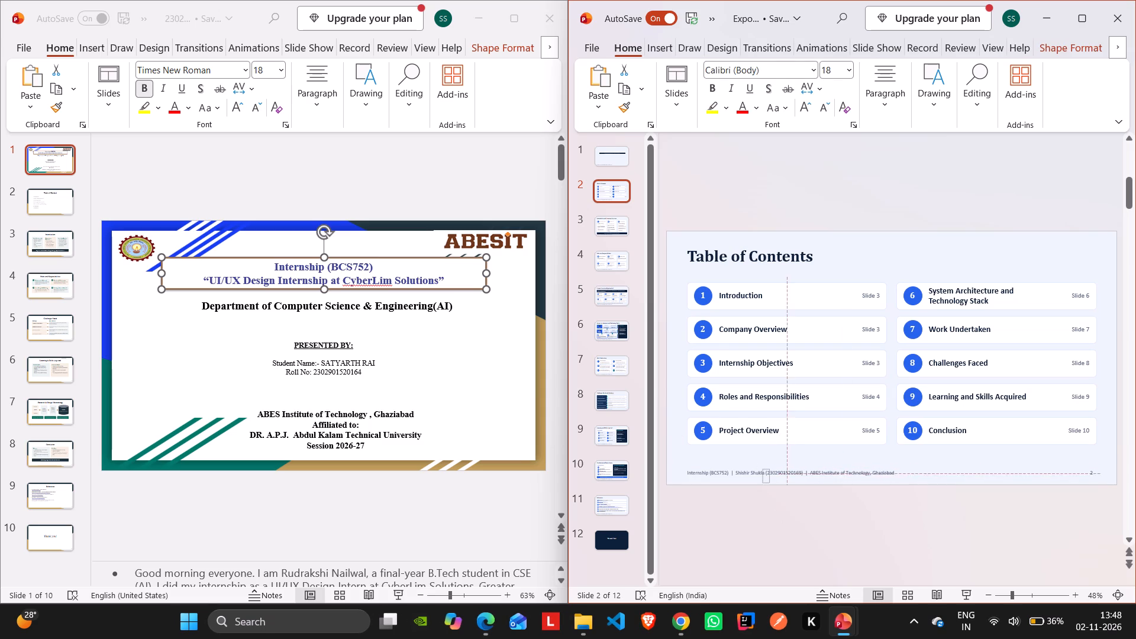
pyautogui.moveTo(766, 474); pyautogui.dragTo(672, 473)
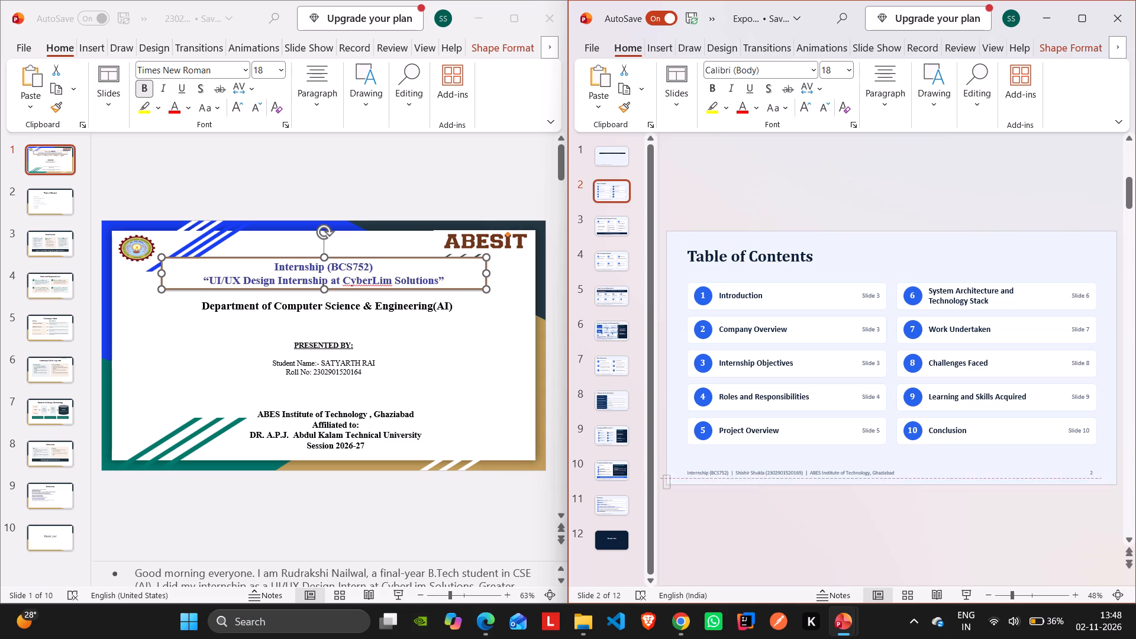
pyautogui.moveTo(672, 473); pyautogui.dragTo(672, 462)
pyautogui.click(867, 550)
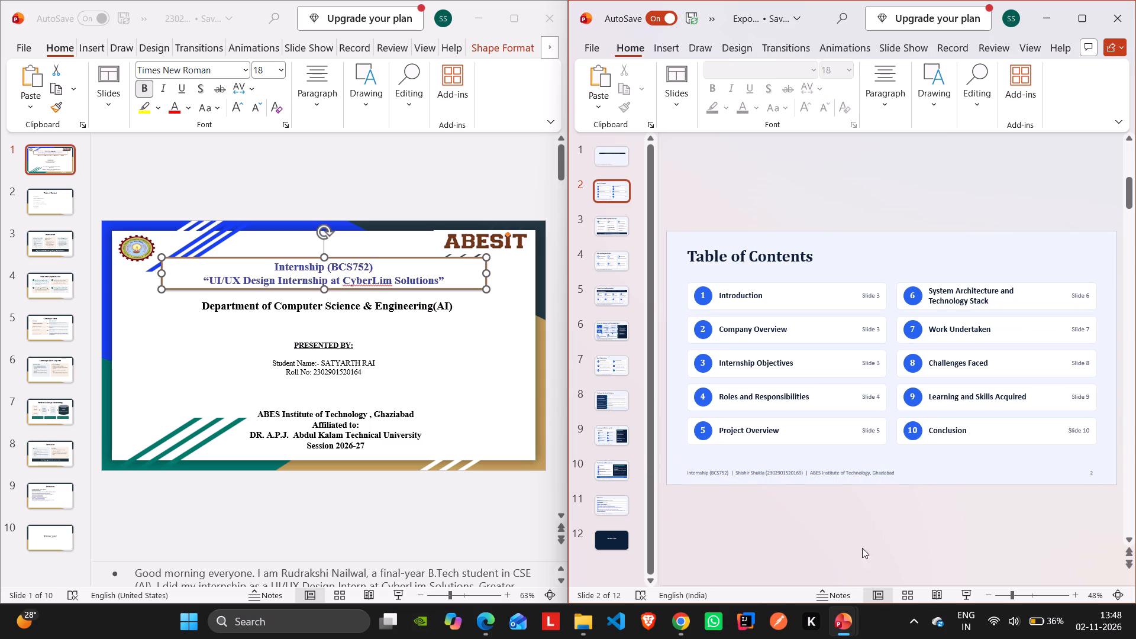
# Reset the Table of Contents slide to its layout defaults.
pyautogui.rightClick(826, 475)
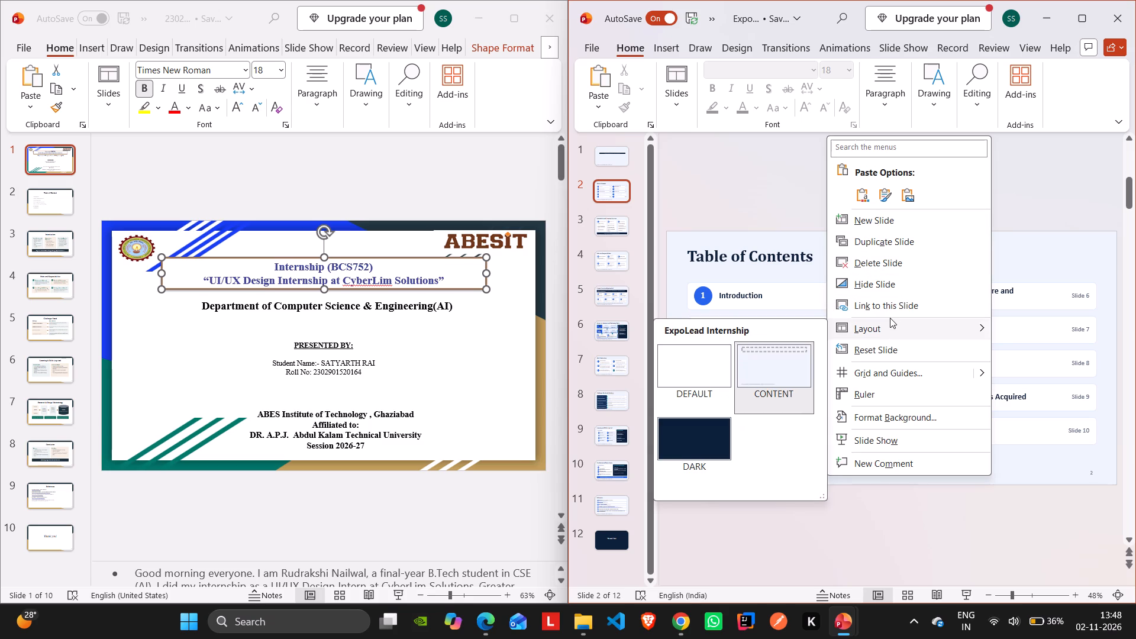
pyautogui.click(892, 353)
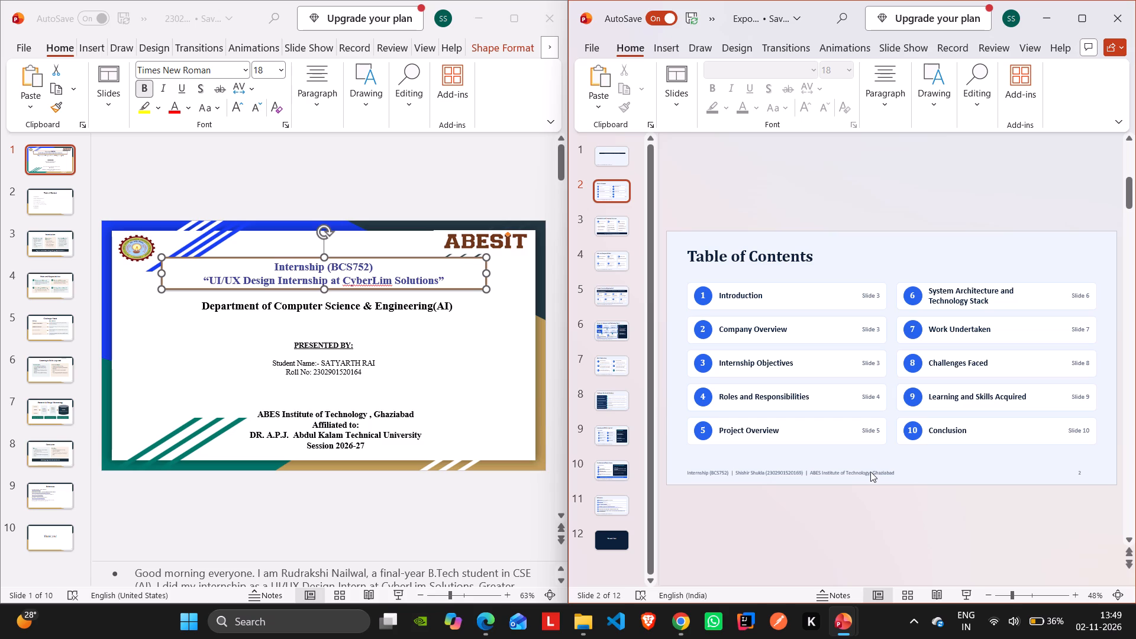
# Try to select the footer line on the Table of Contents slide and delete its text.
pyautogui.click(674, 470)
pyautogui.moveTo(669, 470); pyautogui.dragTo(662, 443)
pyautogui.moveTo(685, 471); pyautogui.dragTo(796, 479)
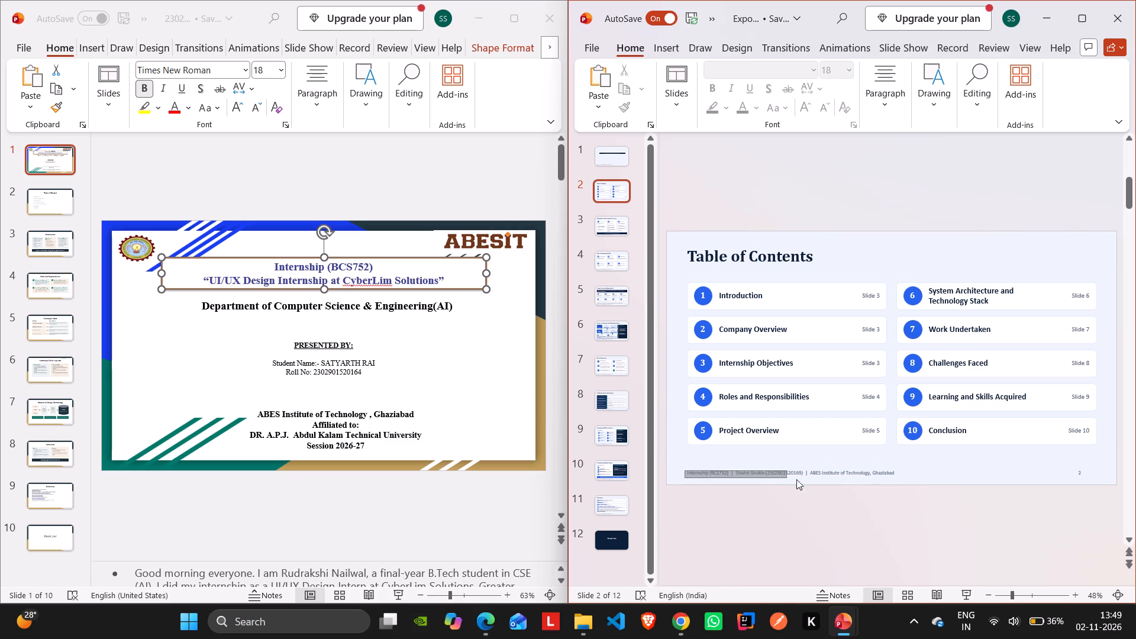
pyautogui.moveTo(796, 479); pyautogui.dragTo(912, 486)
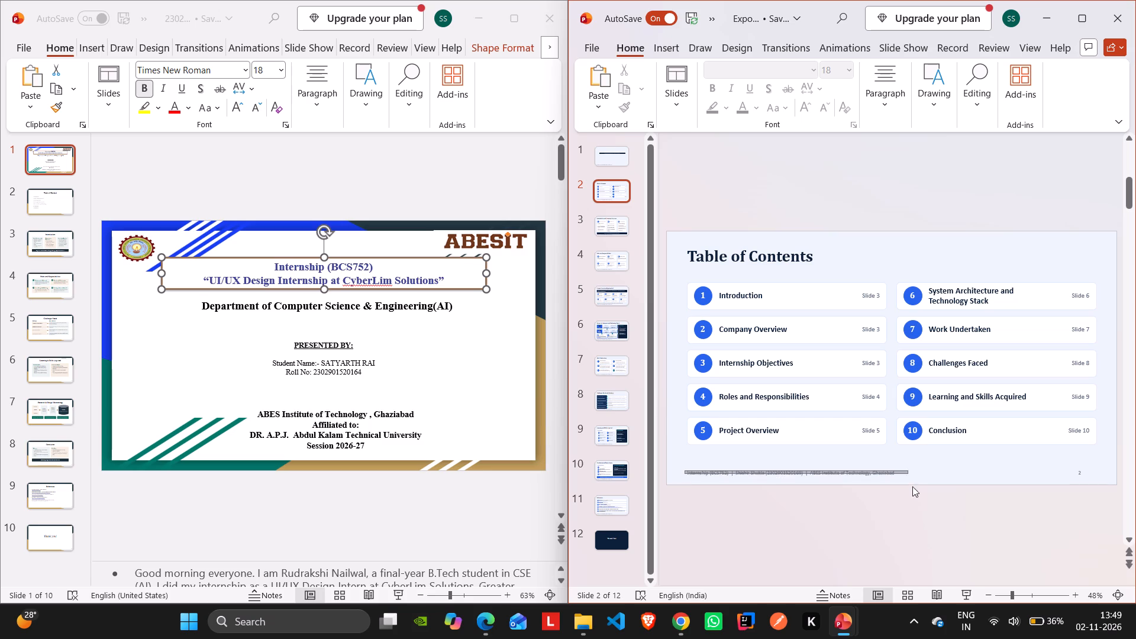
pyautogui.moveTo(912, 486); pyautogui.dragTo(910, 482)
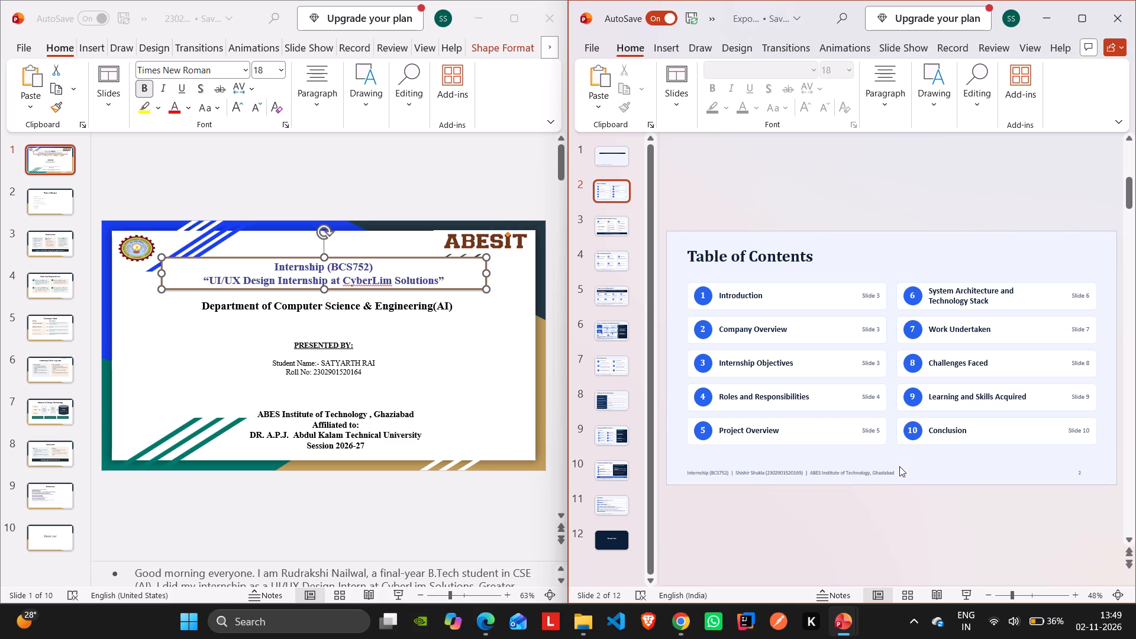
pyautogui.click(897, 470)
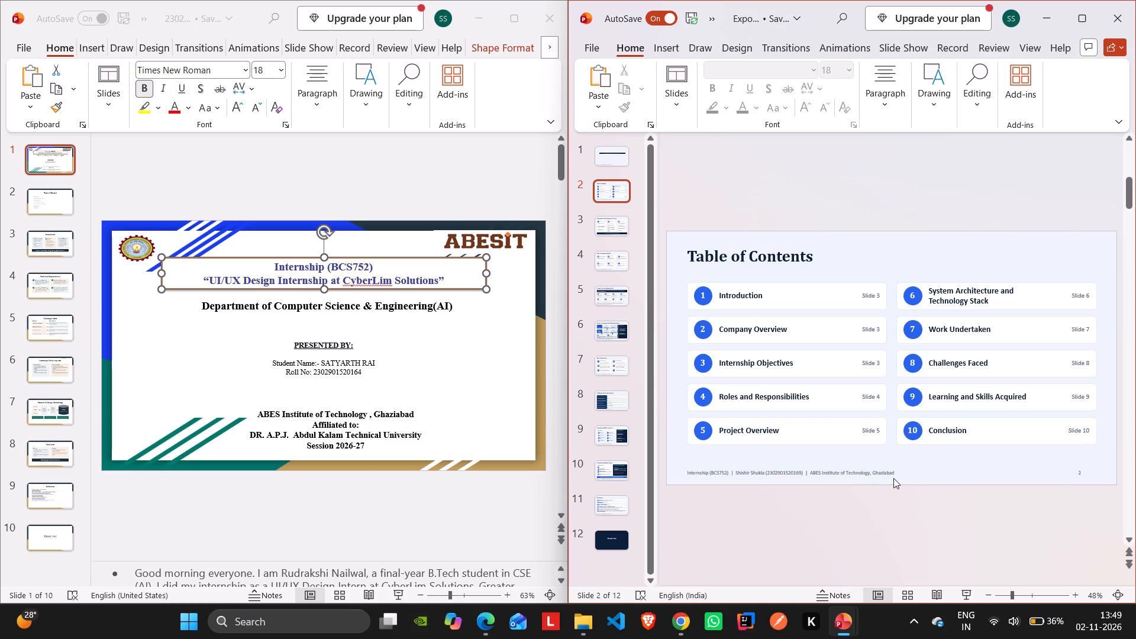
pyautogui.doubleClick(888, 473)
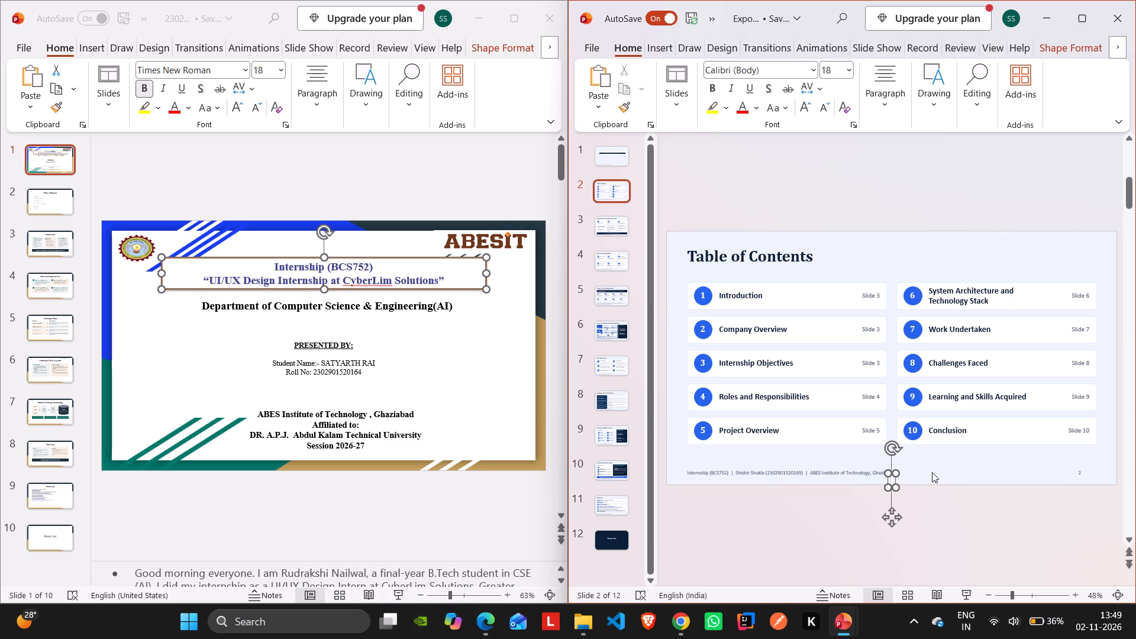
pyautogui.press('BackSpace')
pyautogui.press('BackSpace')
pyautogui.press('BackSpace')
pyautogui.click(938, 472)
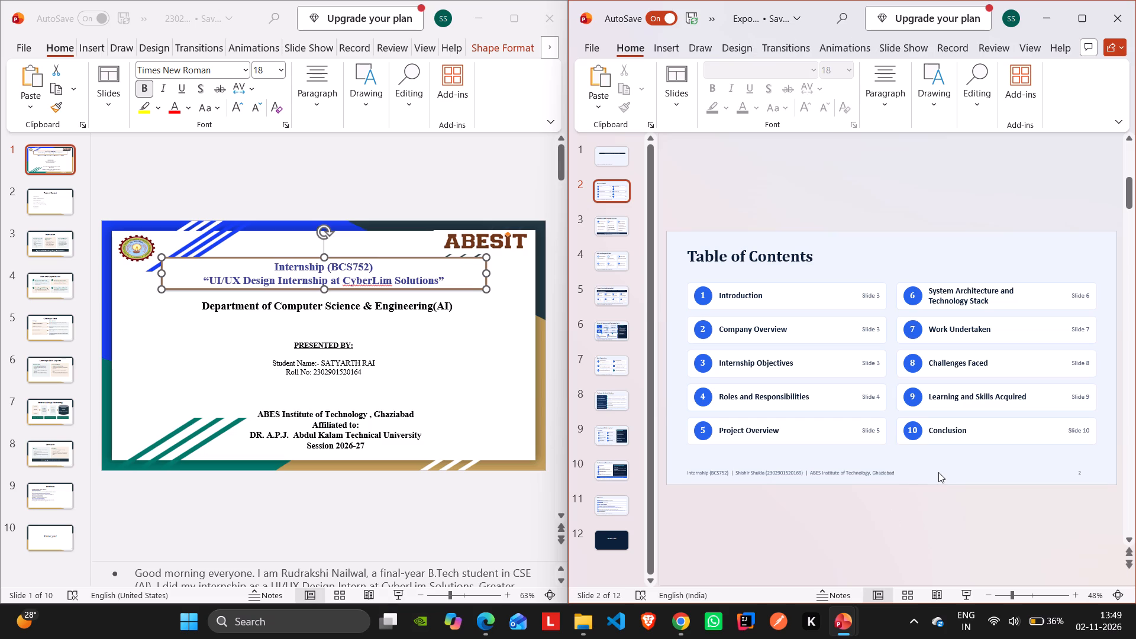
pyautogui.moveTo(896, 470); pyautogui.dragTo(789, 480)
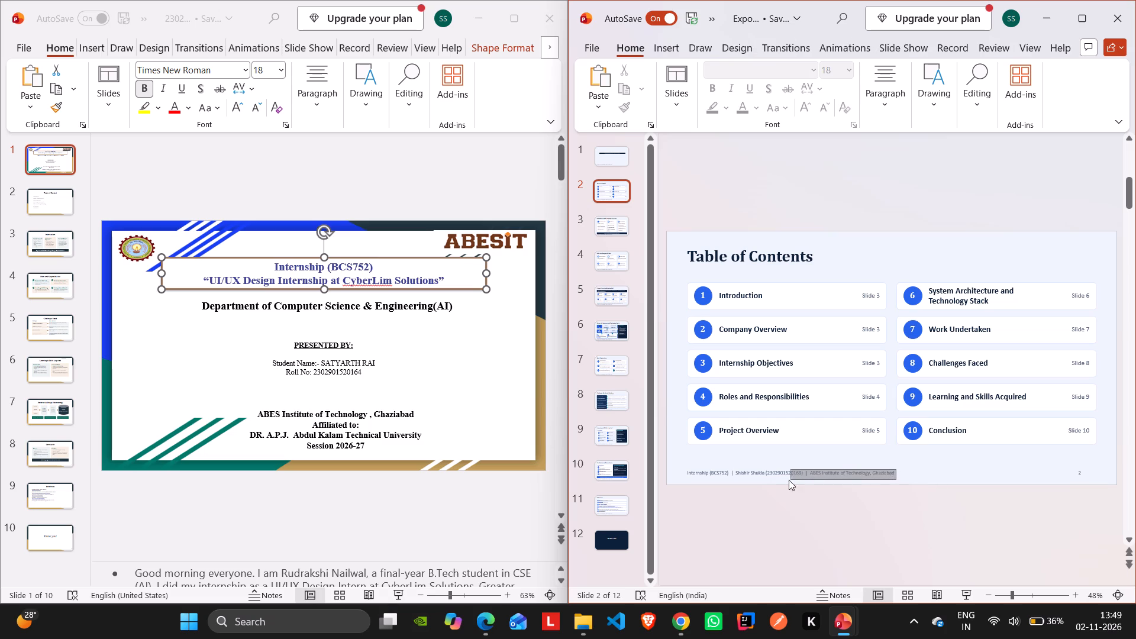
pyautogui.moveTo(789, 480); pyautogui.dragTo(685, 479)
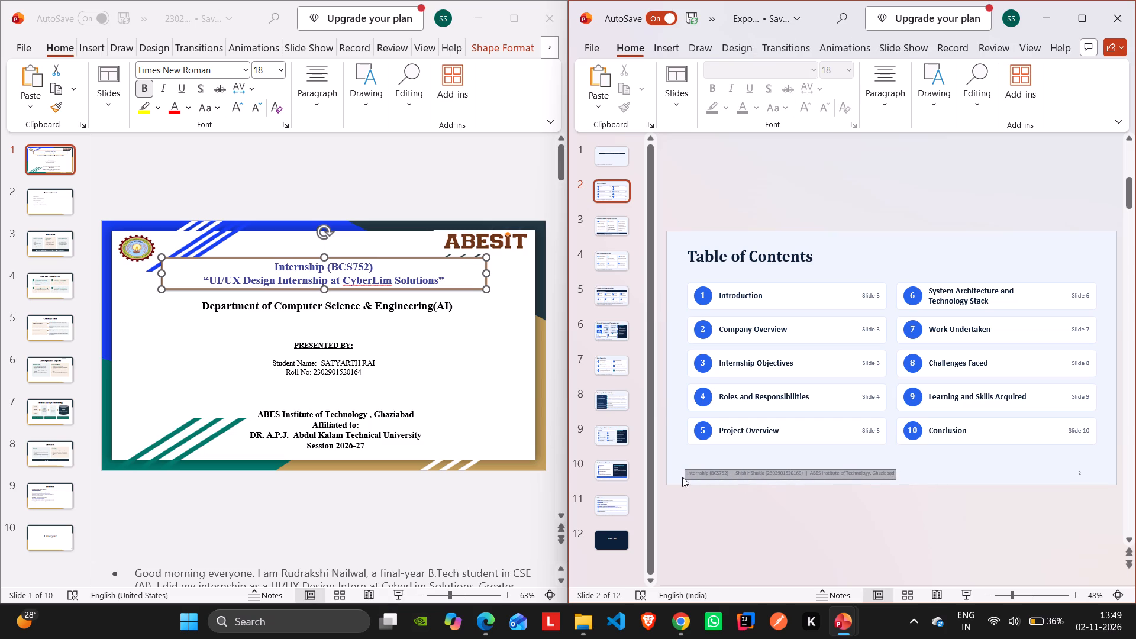
# Look through the slides of the reference UI/UX internship deck to examine their design and structure.
pyautogui.scroll(-4, 362, 344)
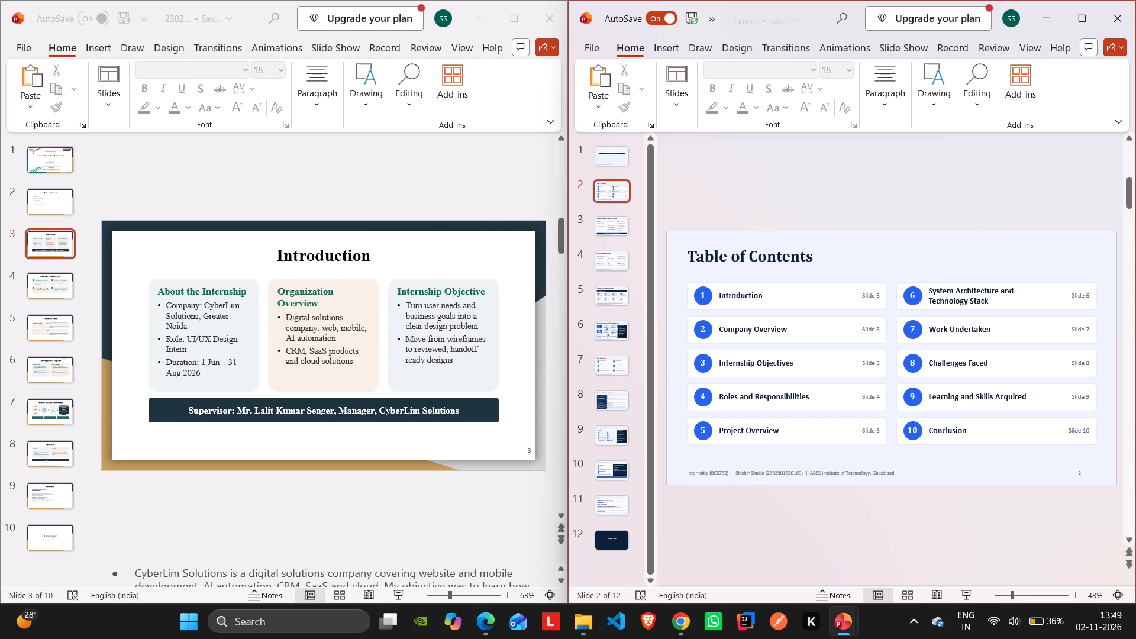
pyautogui.scroll(-11, 361, 341)
pyautogui.scroll(5, 361, 341)
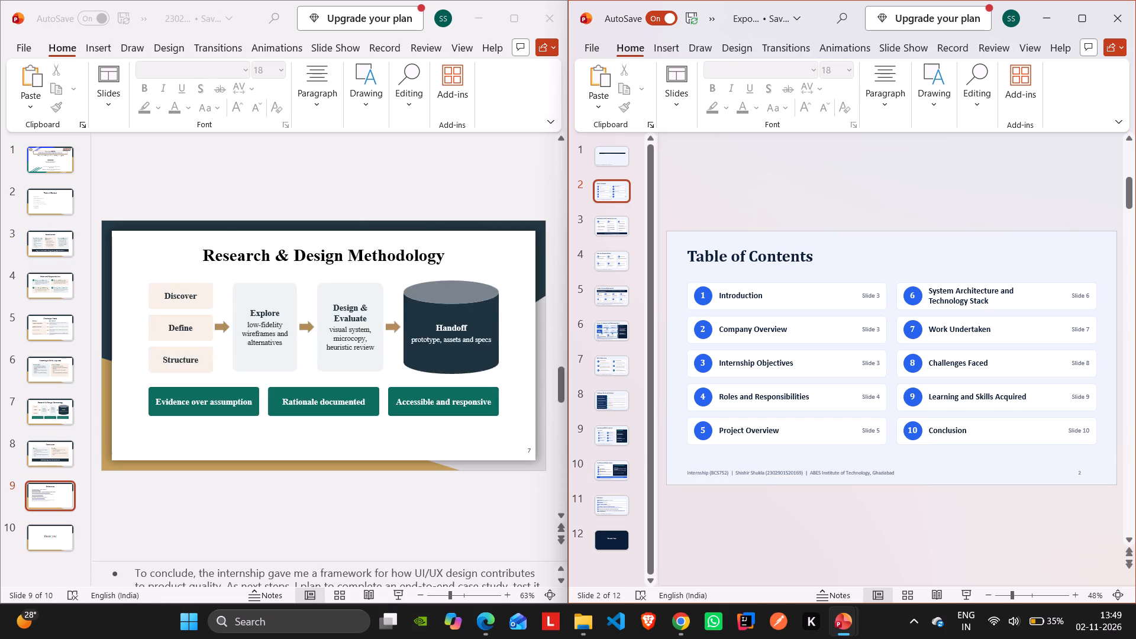
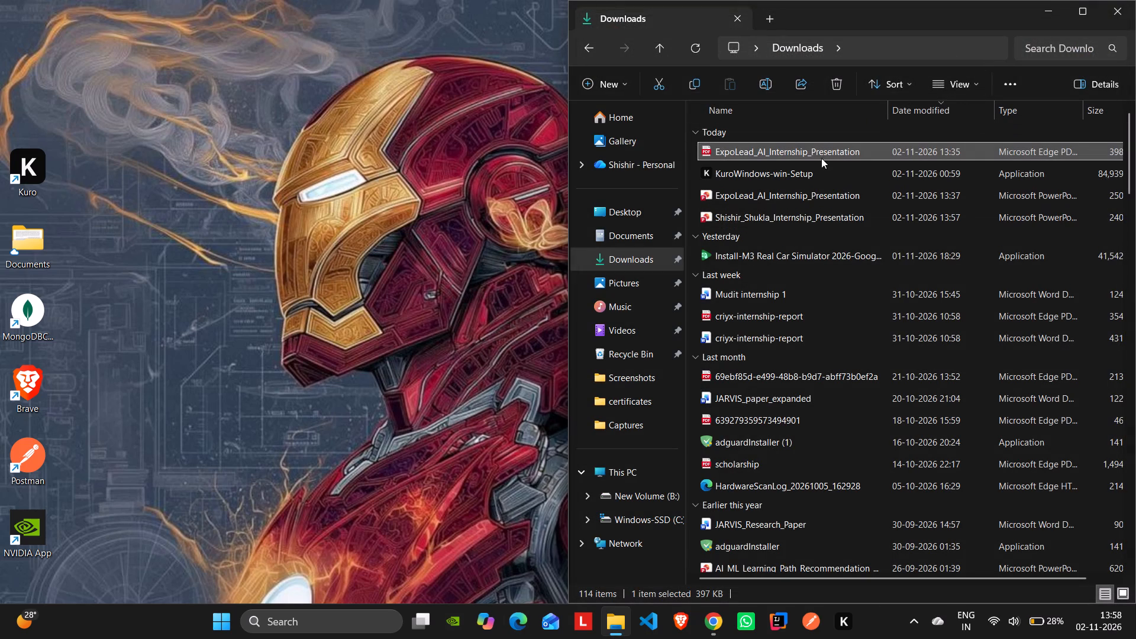
# Open the newly downloaded internship presentation in PowerPoint, enable editing, and snap its window to the right half of the screen.
pyautogui.click(843, 192)
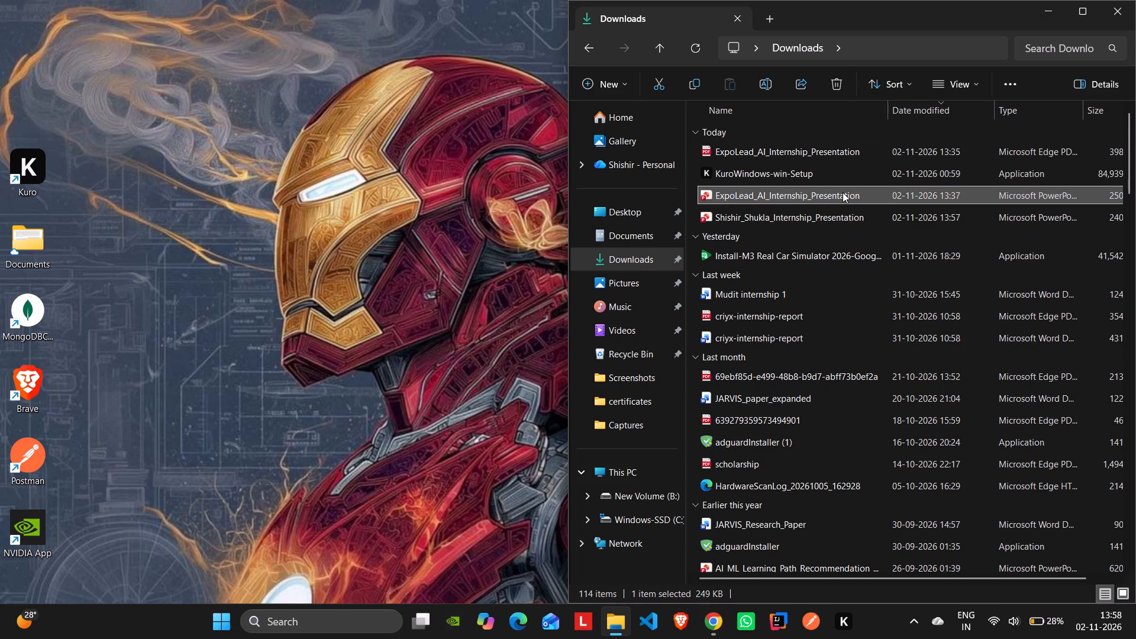
pyautogui.click(838, 225)
pyautogui.doubleClick(838, 225)
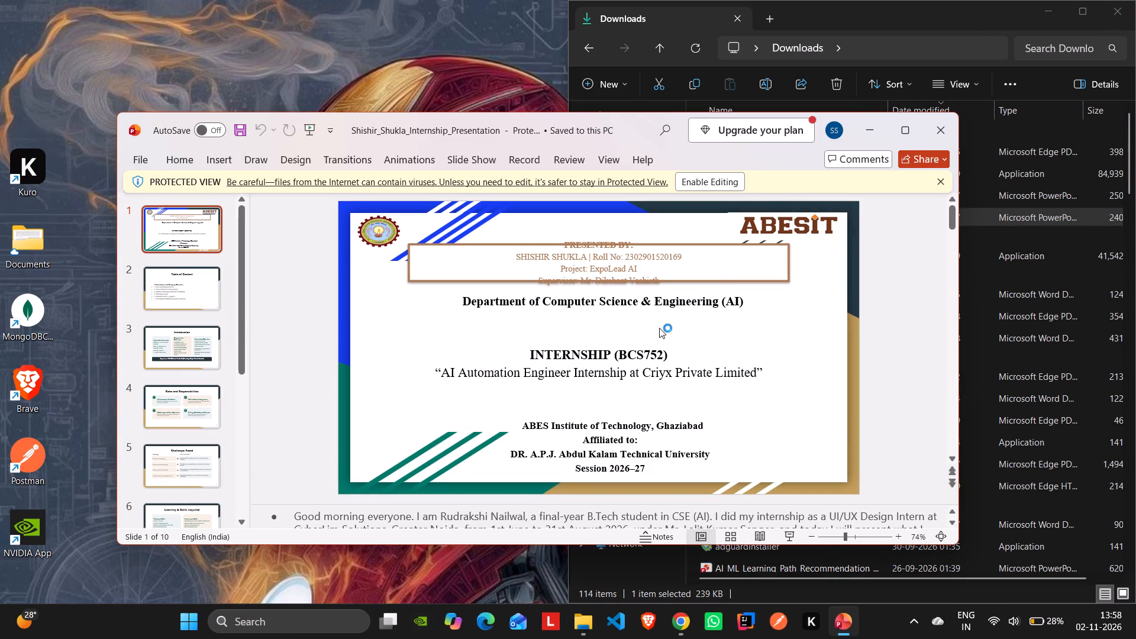
pyautogui.click(725, 186)
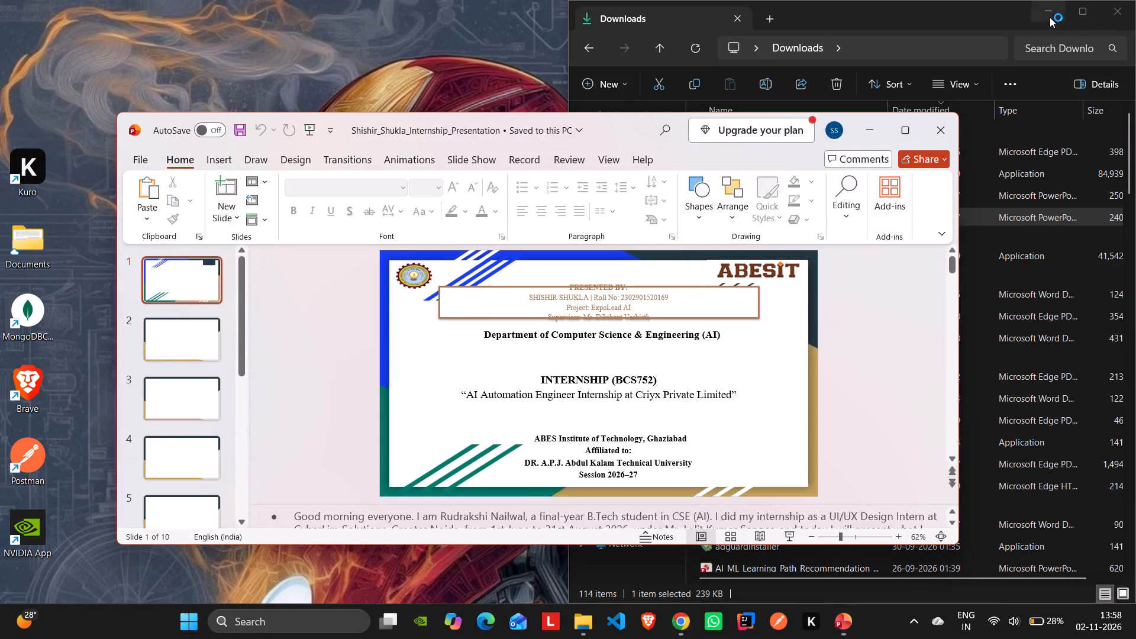
pyautogui.click(1050, 17)
pyautogui.press('super+Right')
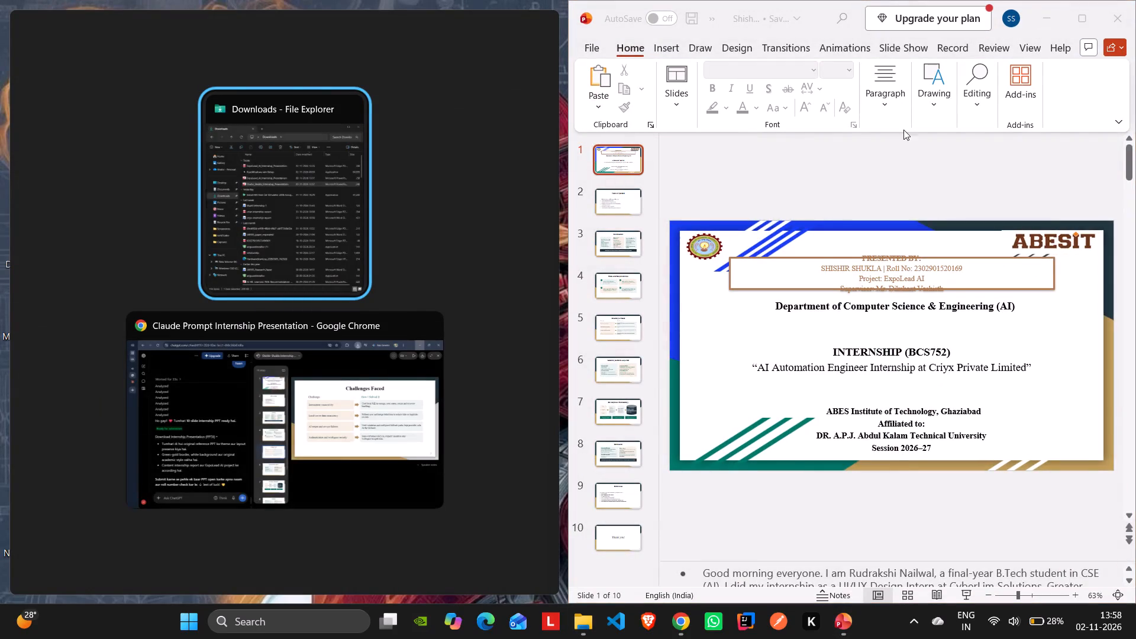
# Open the reference UI/UX Design internship deck from the Documents folder and snap it to the left half beside the new presentation.
pyautogui.click(305, 208)
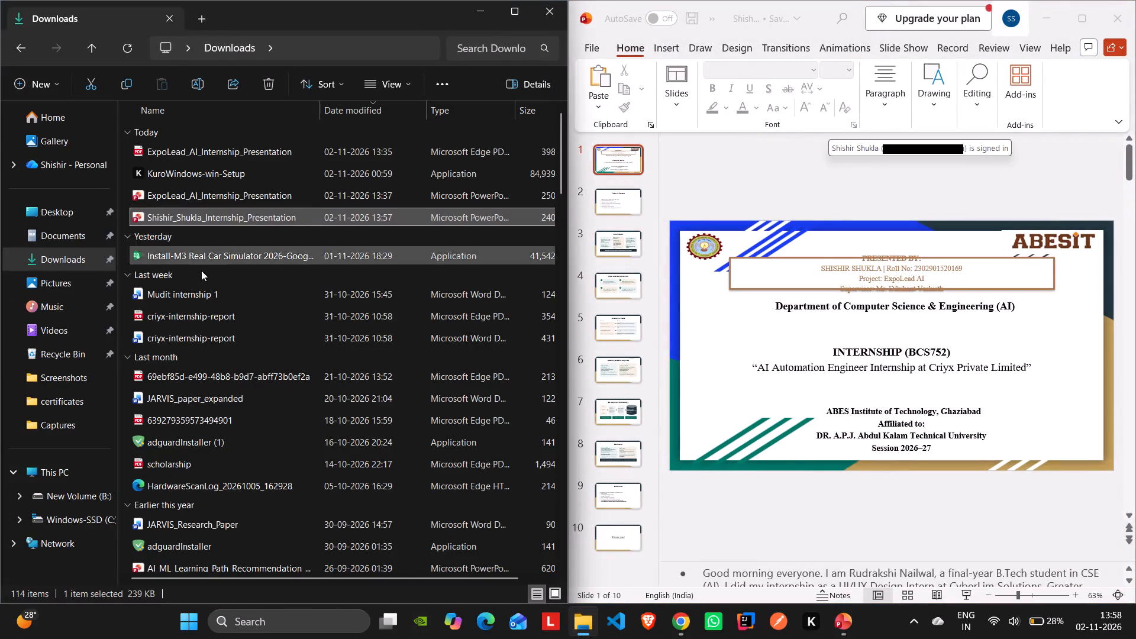
pyautogui.click(57, 237)
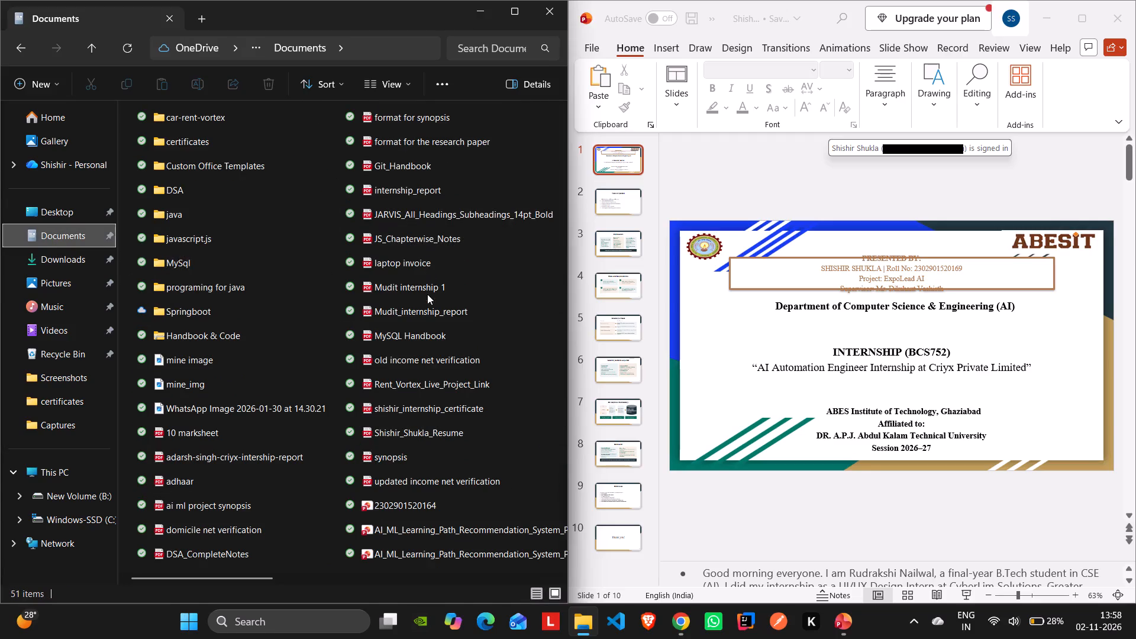
pyautogui.doubleClick(426, 494)
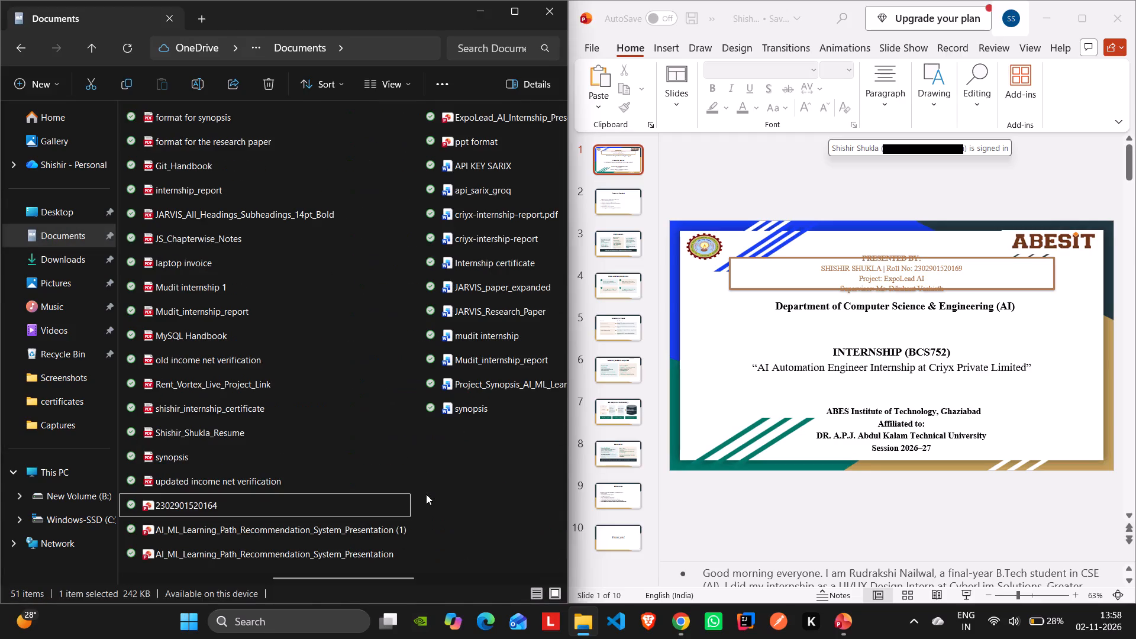
pyautogui.doubleClick(339, 507)
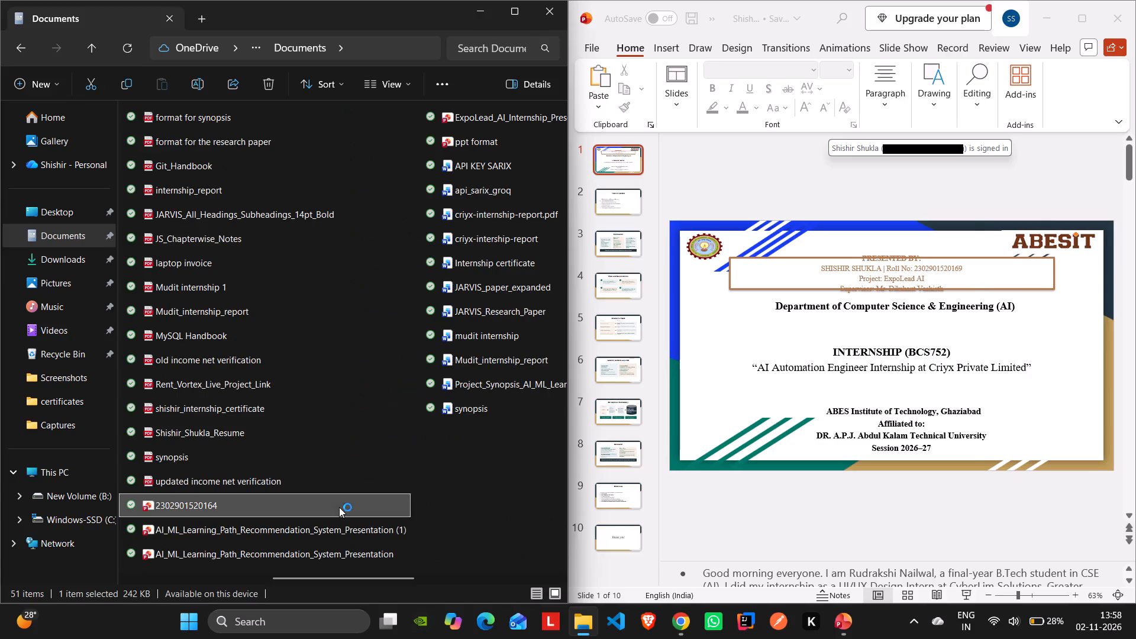
pyautogui.press('super+Left')
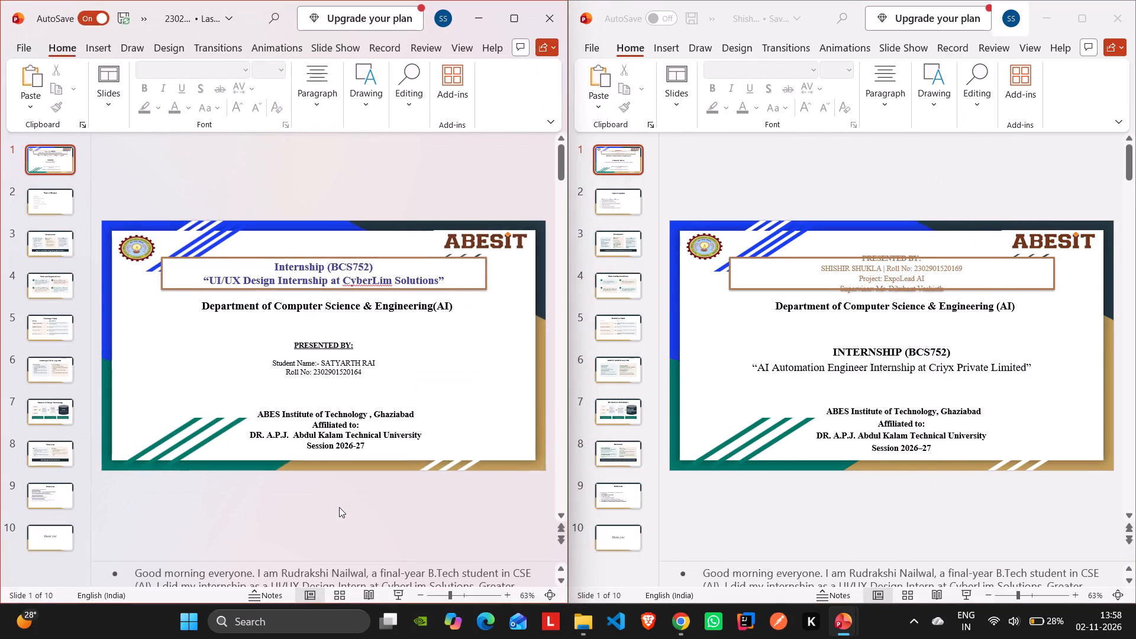
pyautogui.click(419, 364)
# Delete the “ExpoLead AI” project text from the bordered box at the top of the new deck's title slide.
pyautogui.click(933, 382)
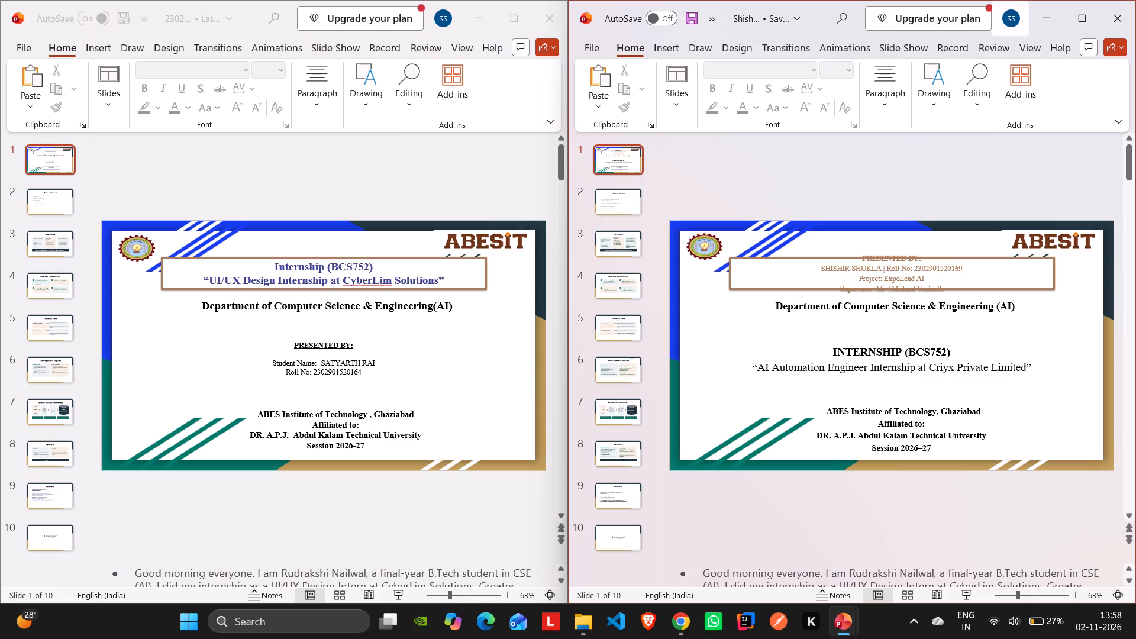
pyautogui.rightClick(956, 280)
pyautogui.rightClick(943, 282)
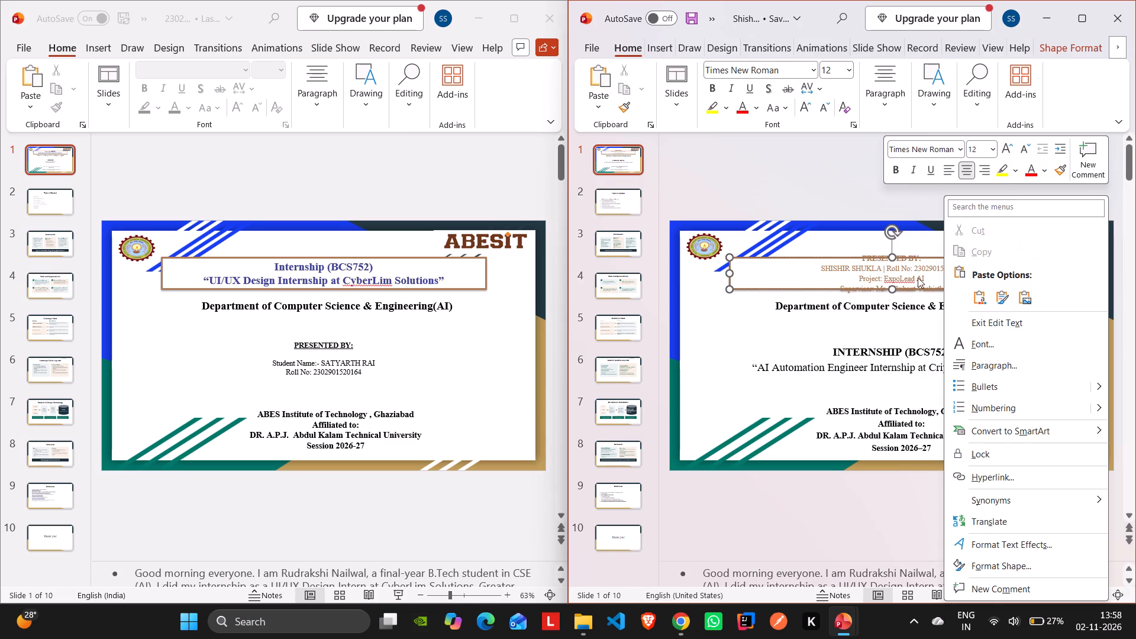
pyautogui.rightClick(927, 277)
pyautogui.press('BackSpace')
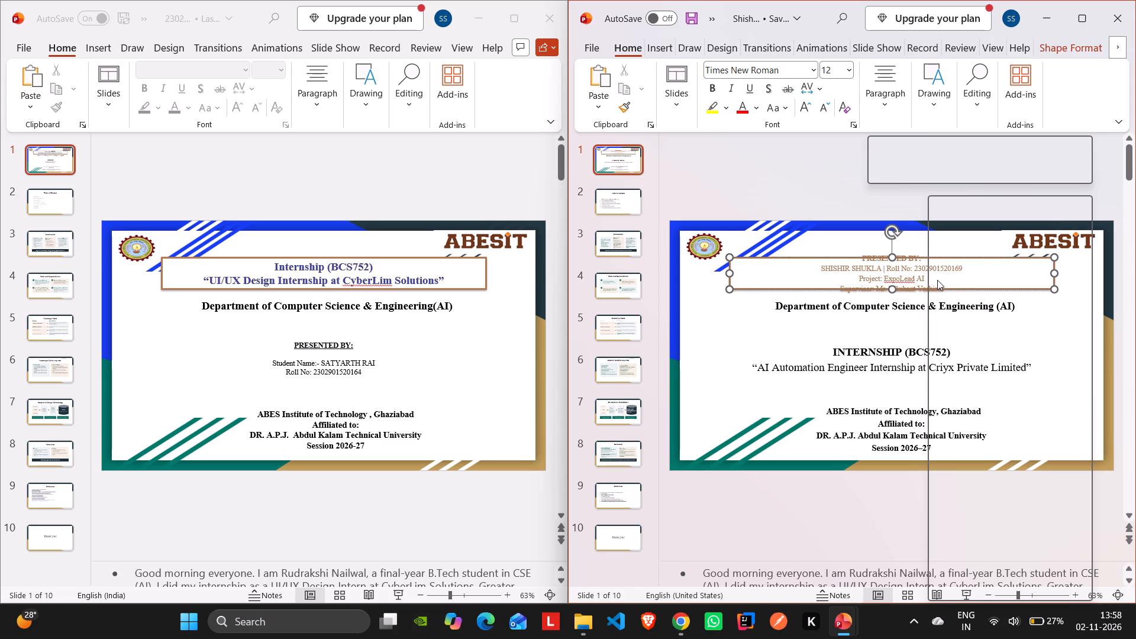
pyautogui.press('BackSpace')
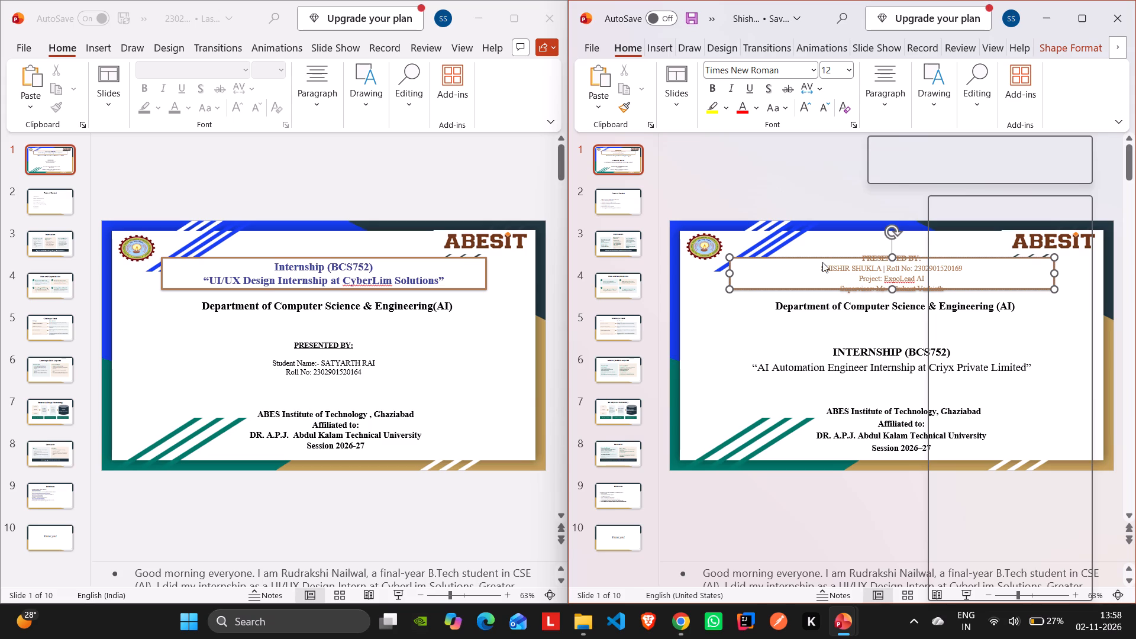
pyautogui.click(821, 262)
pyautogui.click(818, 269)
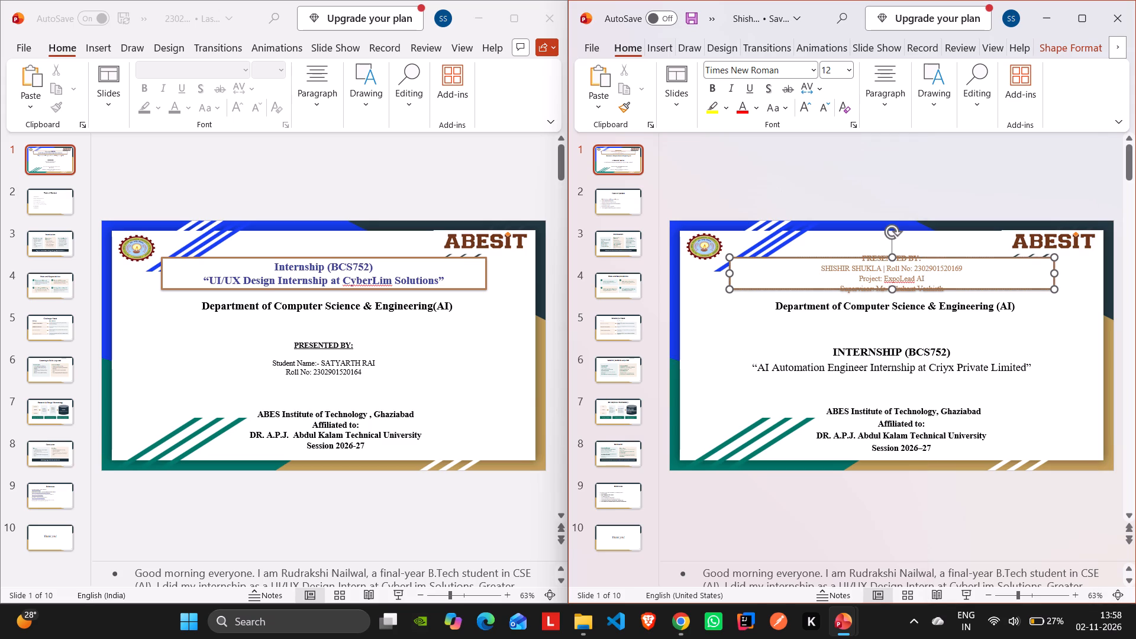
pyautogui.click(939, 282)
pyautogui.press('BackSpace')
pyautogui.press('BackSpace')
pyautogui.press('BackSpace')
pyautogui.press('BackSpace')
pyautogui.press('BackSpace')
pyautogui.press('BackSpace')
pyautogui.press('BackSpace')
pyautogui.press('BackSpace')
pyautogui.press('BackSpace')
pyautogui.press('BackSpace')
pyautogui.press('BackSpace')
pyautogui.press('BackSpace')
pyautogui.press('BackSpace')
pyautogui.press('BackSpace')
pyautogui.press('BackSpace')
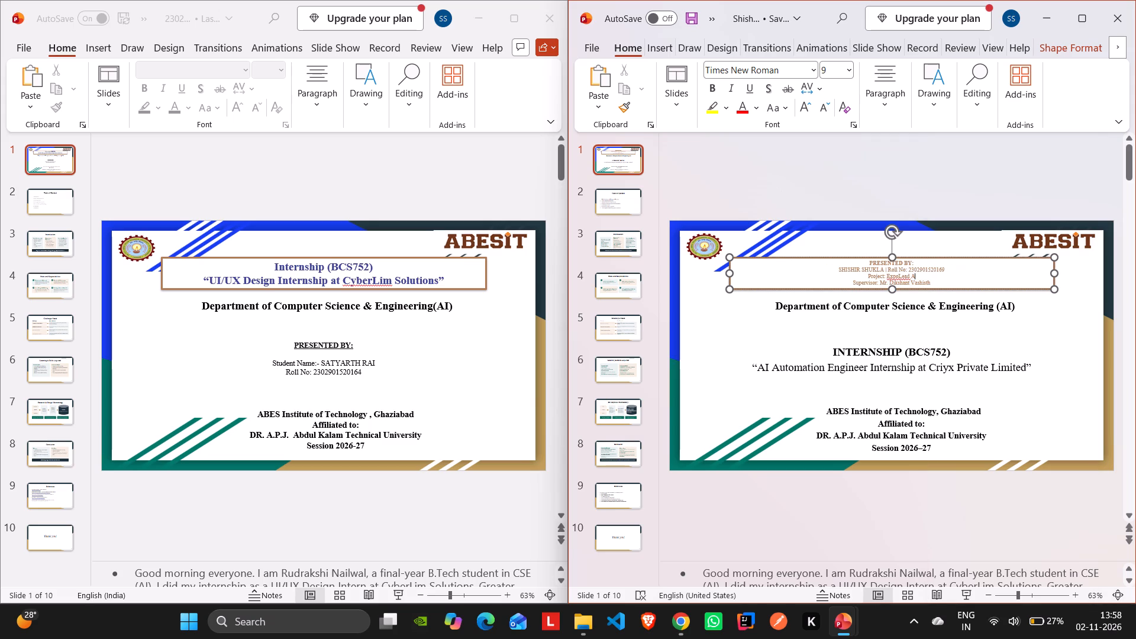
# Delete the supervisor line and all remaining presenter details so the bordered box on the title slide is empty.
pyautogui.press('Down')
pyautogui.press('Right')
pyautogui.press('Right')
pyautogui.press('Right')
pyautogui.press('Right')
pyautogui.press('Right')
pyautogui.press('Right')
pyautogui.press('Right')
pyautogui.press('Right')
pyautogui.press('Right')
pyautogui.press('Right')
pyautogui.press('Right')
pyautogui.press('Right')
pyautogui.press('Right')
pyautogui.press('Right')
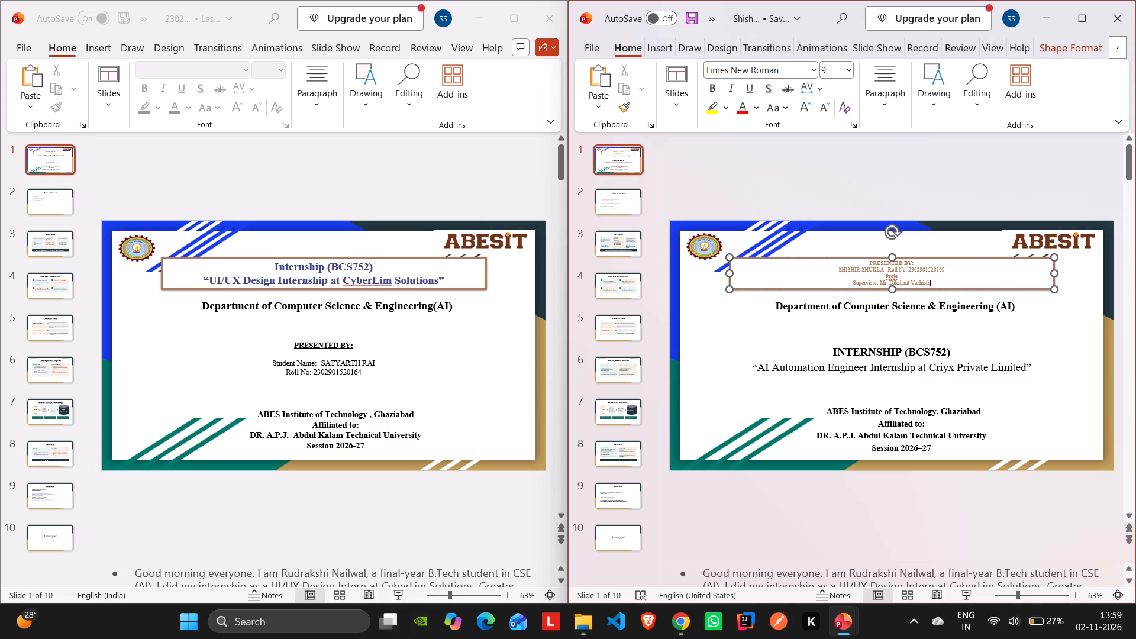
pyautogui.press('BackSpace')
pyautogui.press('BackSpace')
pyautogui.press('BackSpace')
pyautogui.press('BackSpace')
pyautogui.press('BackSpace')
pyautogui.press('BackSpace')
pyautogui.press('BackSpace')
pyautogui.press('BackSpace')
pyautogui.press('BackSpace')
pyautogui.press('BackSpace')
pyautogui.press('BackSpace')
pyautogui.press('BackSpace')
pyautogui.press('BackSpace')
pyautogui.press('BackSpace')
pyautogui.press('BackSpace')
pyautogui.press('BackSpace')
pyautogui.press('BackSpace')
pyautogui.press('BackSpace')
pyautogui.press('BackSpace')
pyautogui.press('BackSpace')
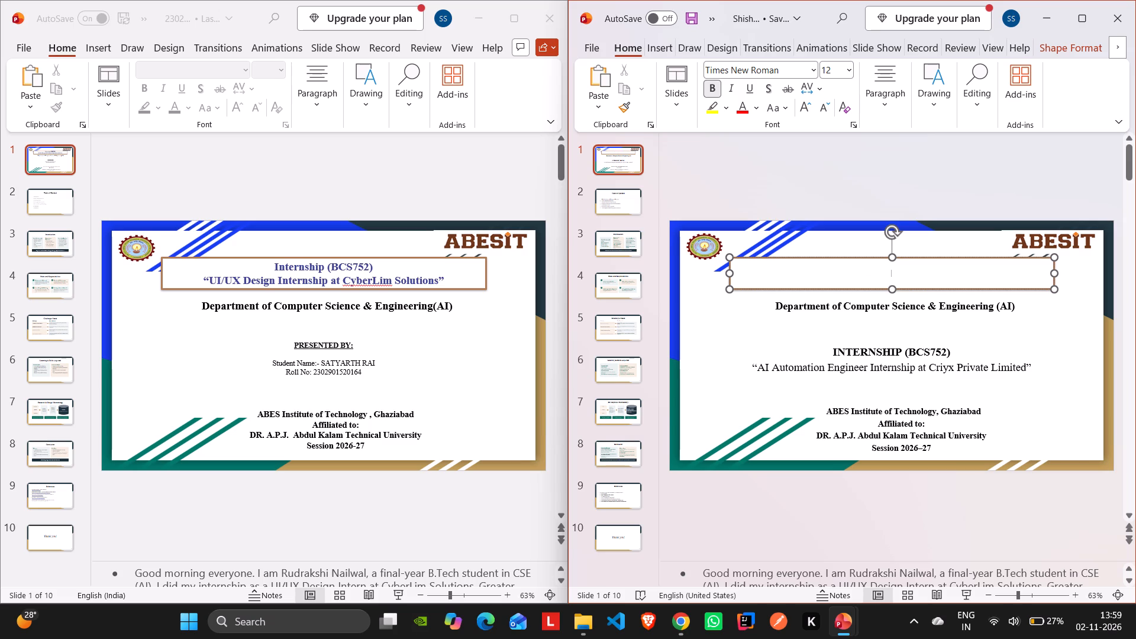
# Copy the heading “INTERNSHIP (BCS752)” from the middle of the title slide into the empty bordered box.
pyautogui.moveTo(830, 352); pyautogui.dragTo(841, 352)
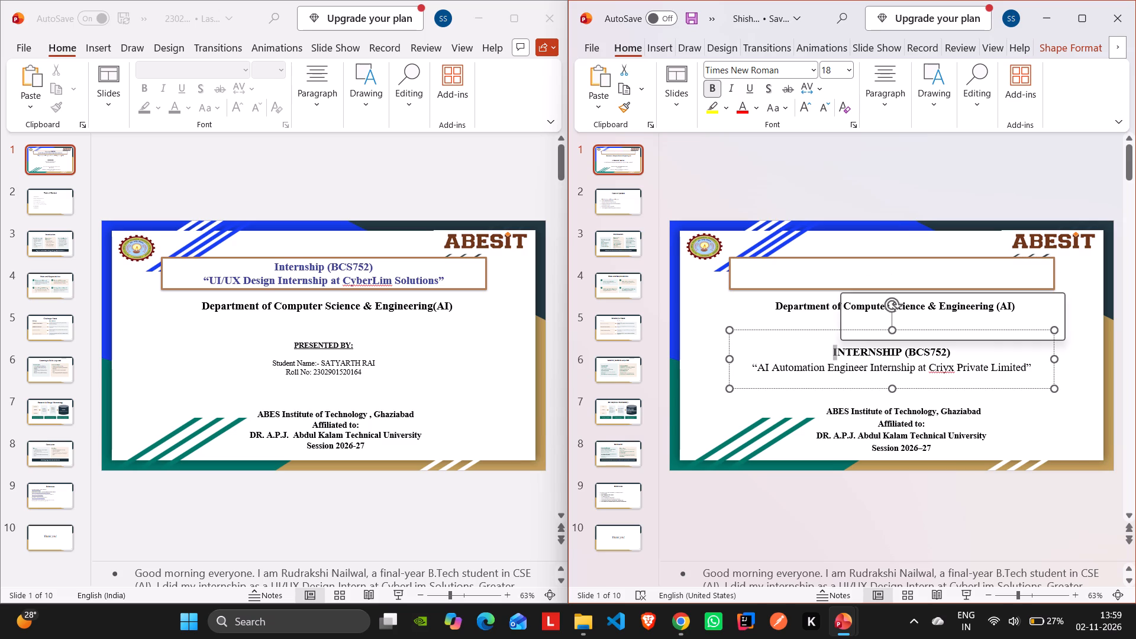
pyautogui.moveTo(843, 352); pyautogui.dragTo(951, 348)
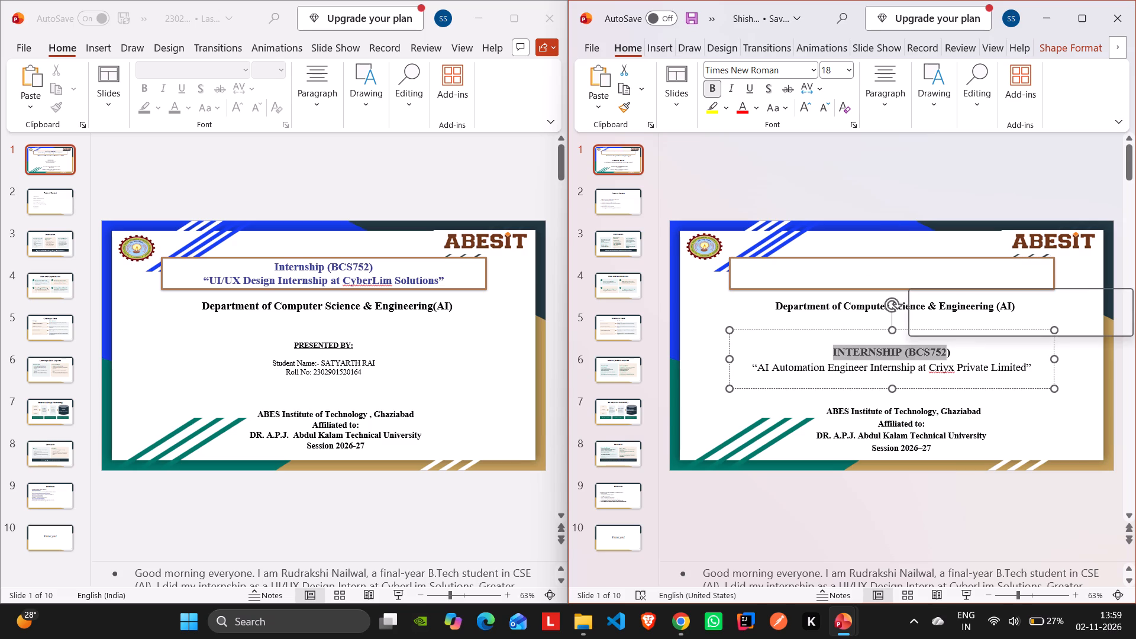
pyautogui.click(953, 350)
pyautogui.moveTo(953, 350); pyautogui.dragTo(914, 352)
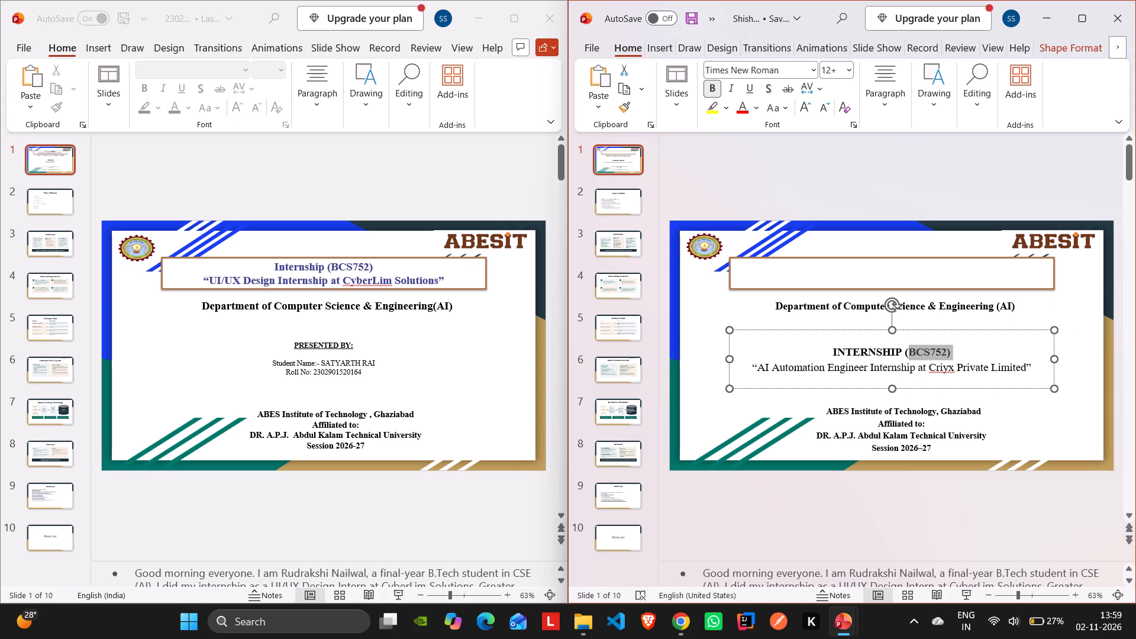
pyautogui.moveTo(914, 352); pyautogui.dragTo(869, 353)
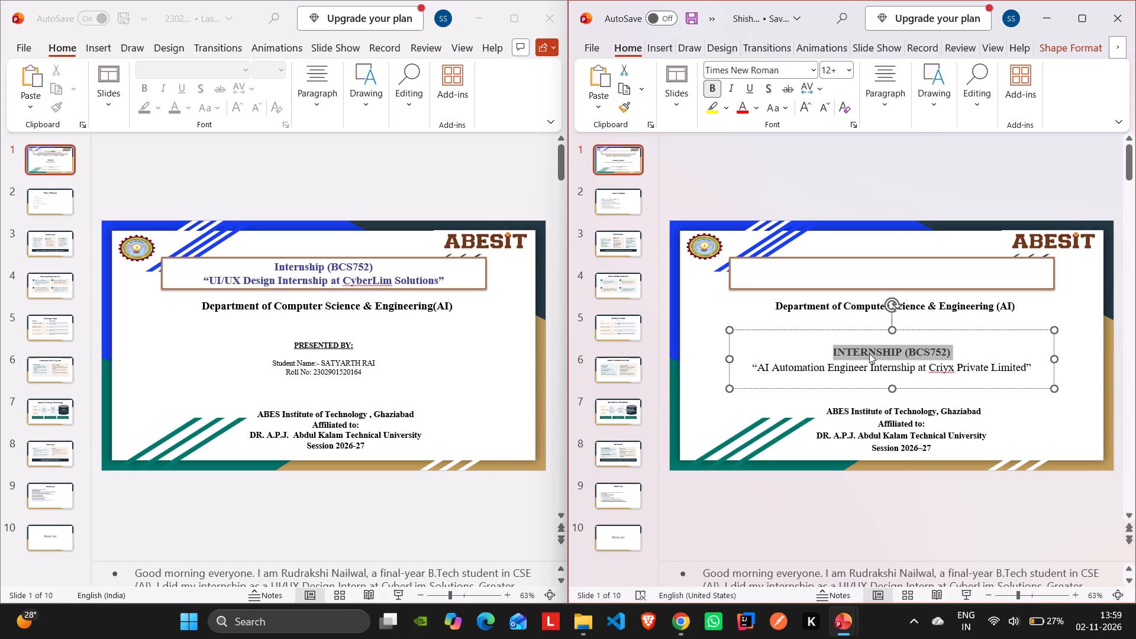
pyautogui.hotkey('ctrl', 'c')
pyautogui.click(854, 267)
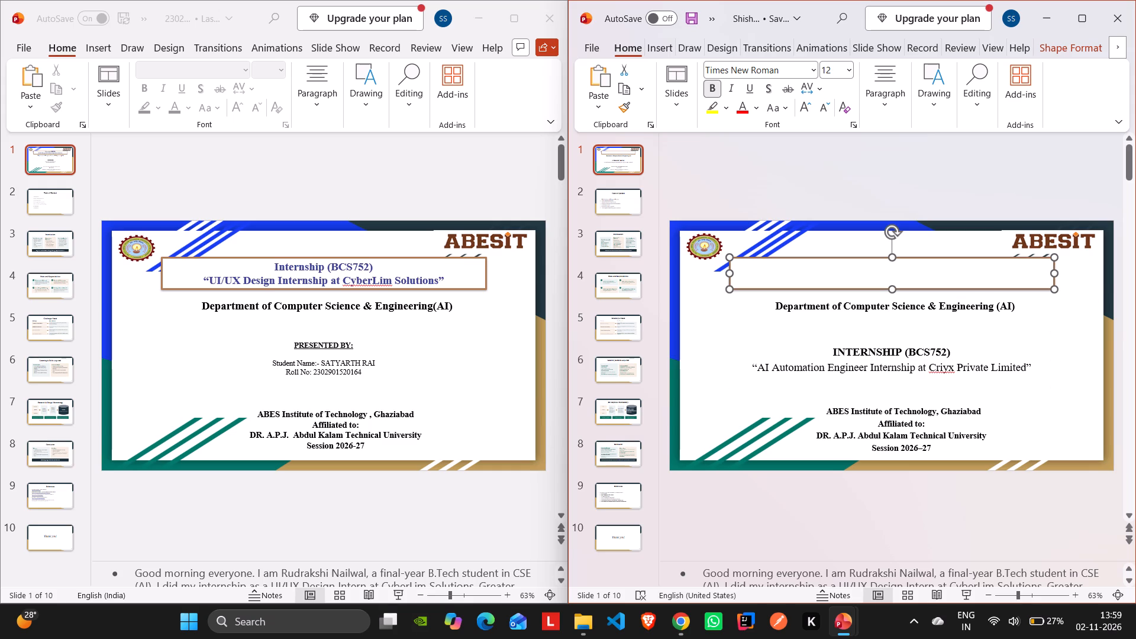
pyautogui.click(854, 267)
pyautogui.hotkey('ctrl', 'v')
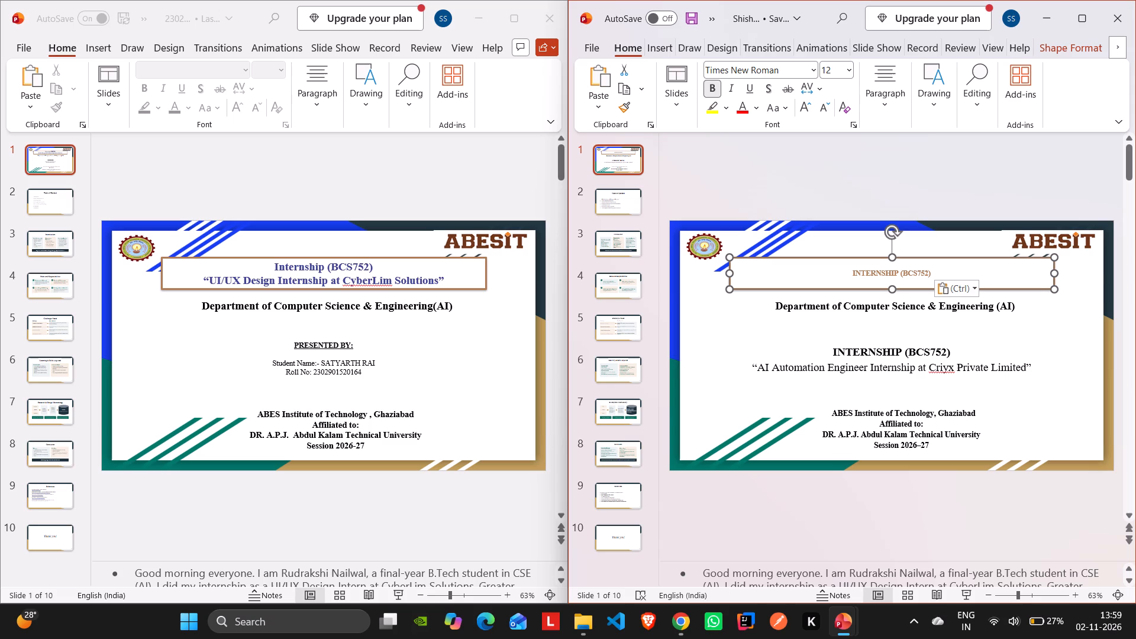
# Nudge the bordered box slightly and start an empty second line below its “INTERNSHIP (BCS752)” heading.
pyautogui.click(936, 271)
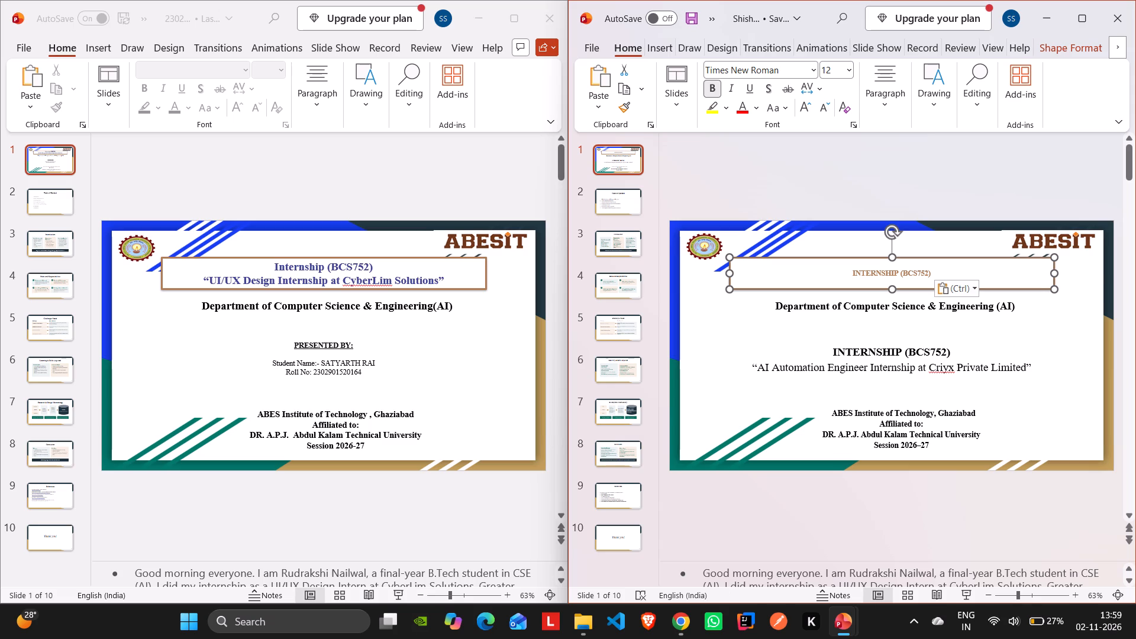
pyautogui.click(931, 272)
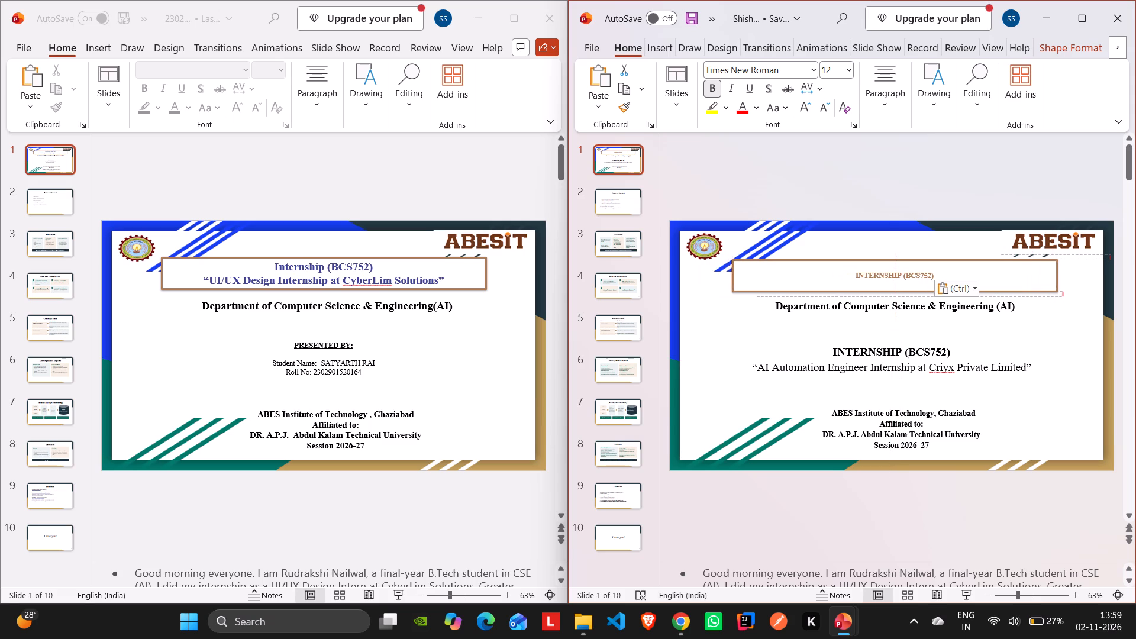
pyautogui.click(966, 269)
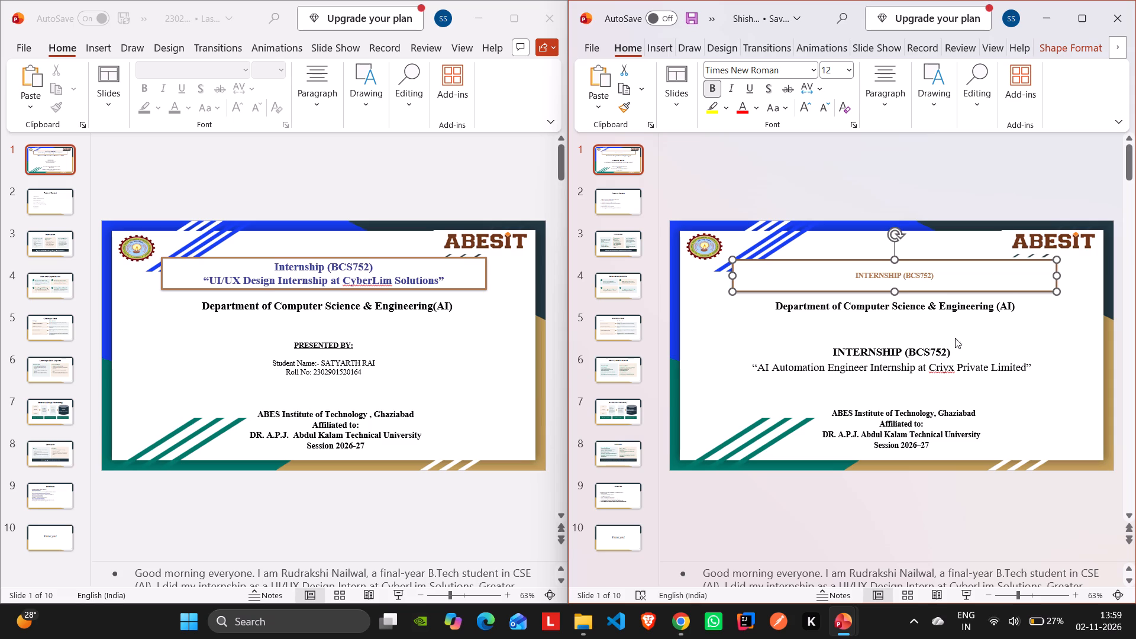
pyautogui.click(943, 282)
pyautogui.click(931, 277)
pyautogui.press('Right')
pyautogui.press('Return')
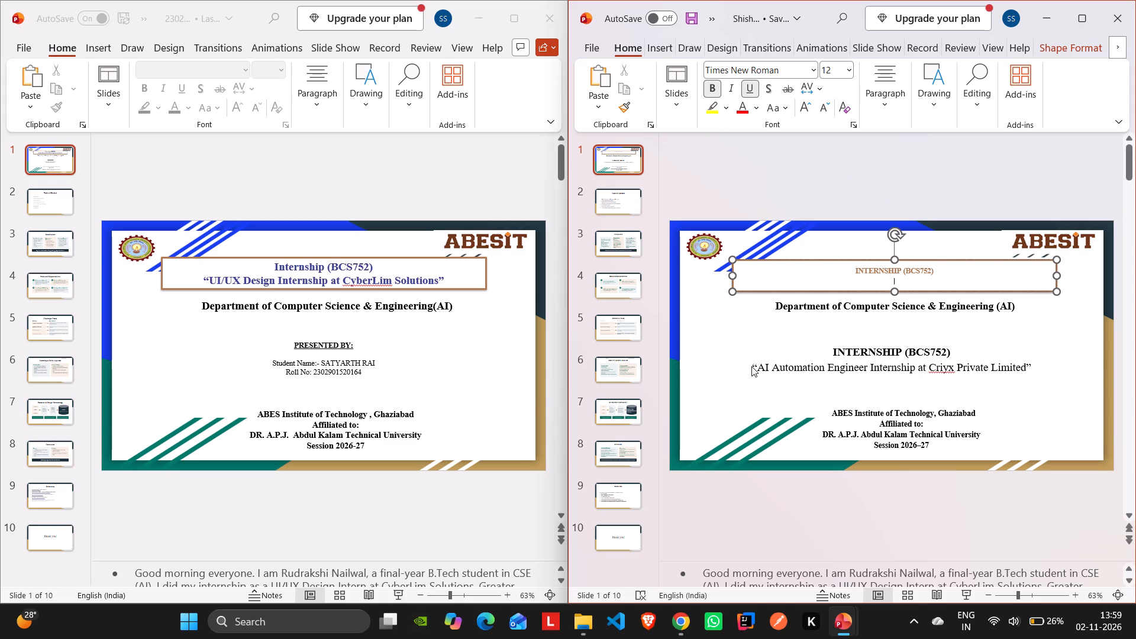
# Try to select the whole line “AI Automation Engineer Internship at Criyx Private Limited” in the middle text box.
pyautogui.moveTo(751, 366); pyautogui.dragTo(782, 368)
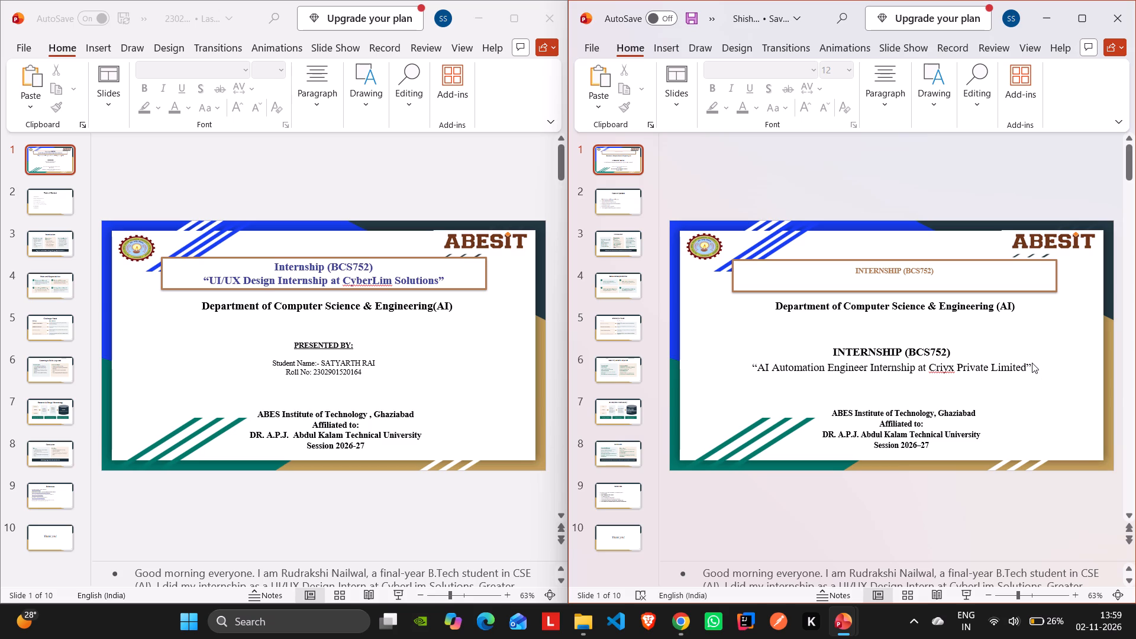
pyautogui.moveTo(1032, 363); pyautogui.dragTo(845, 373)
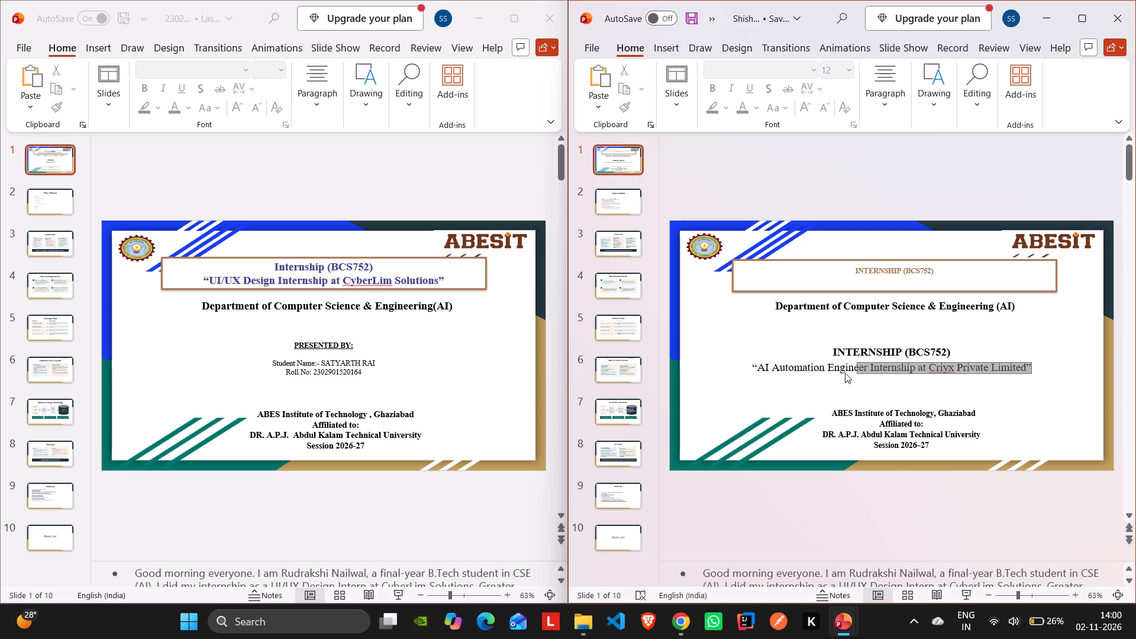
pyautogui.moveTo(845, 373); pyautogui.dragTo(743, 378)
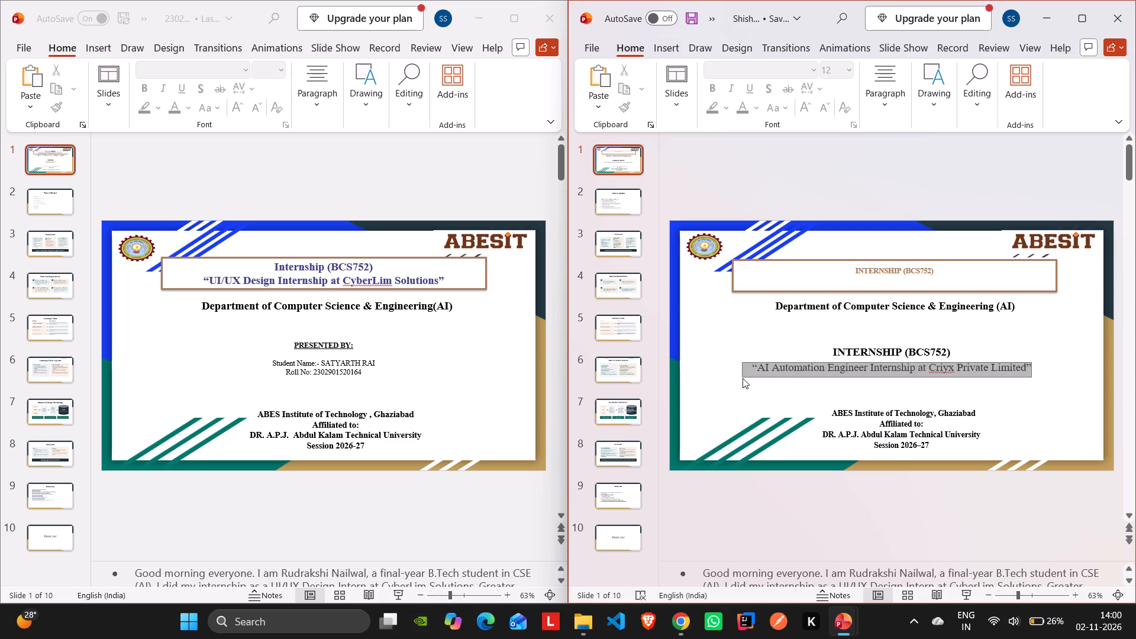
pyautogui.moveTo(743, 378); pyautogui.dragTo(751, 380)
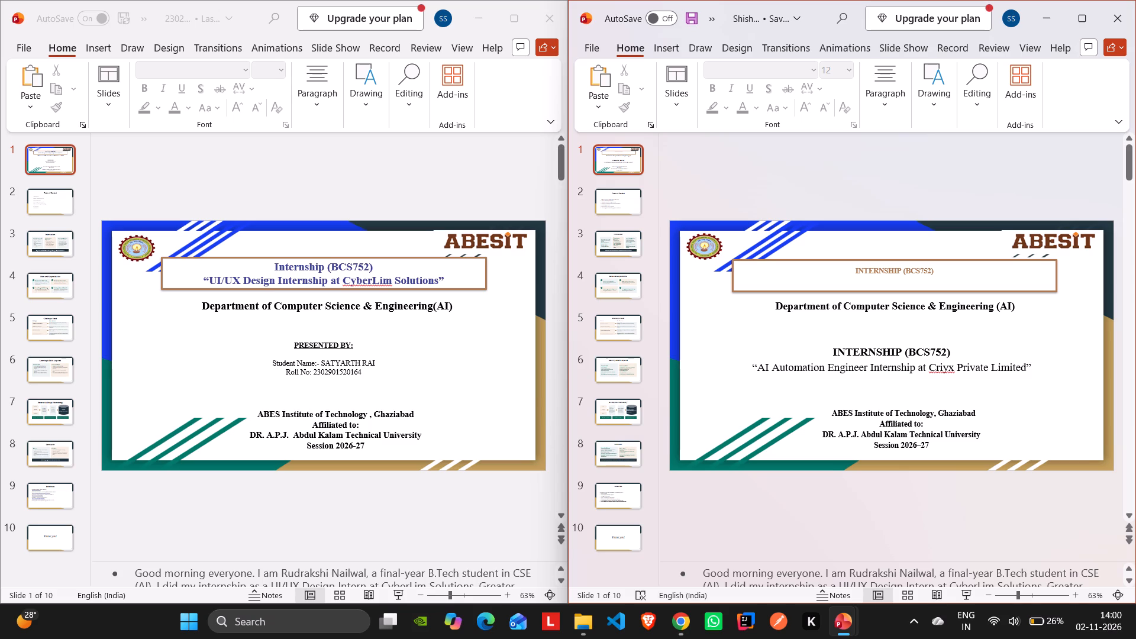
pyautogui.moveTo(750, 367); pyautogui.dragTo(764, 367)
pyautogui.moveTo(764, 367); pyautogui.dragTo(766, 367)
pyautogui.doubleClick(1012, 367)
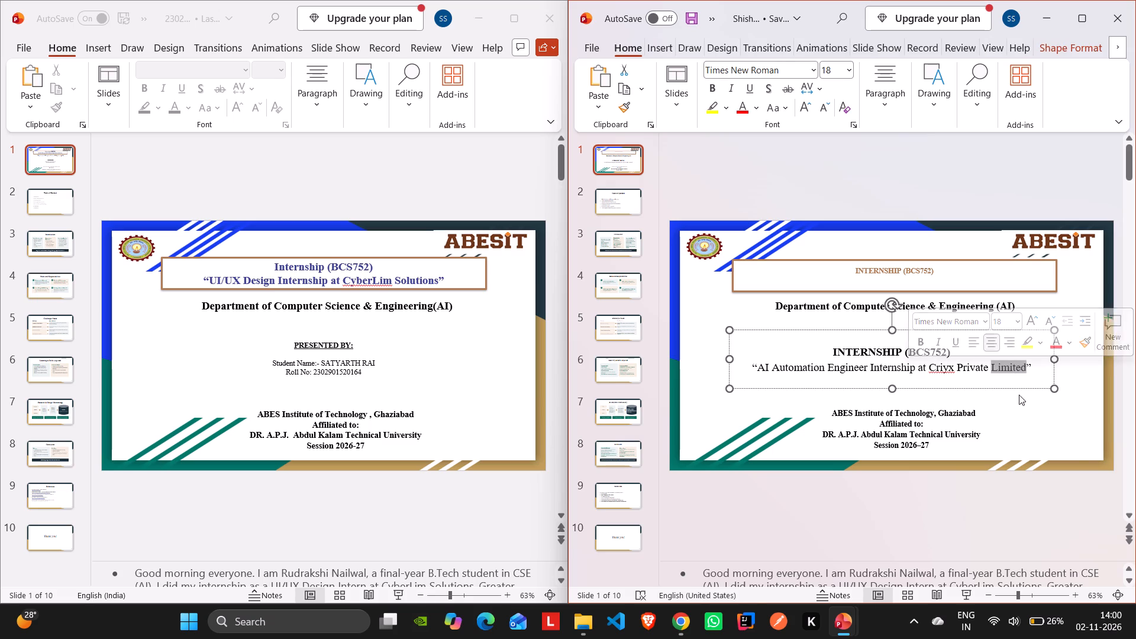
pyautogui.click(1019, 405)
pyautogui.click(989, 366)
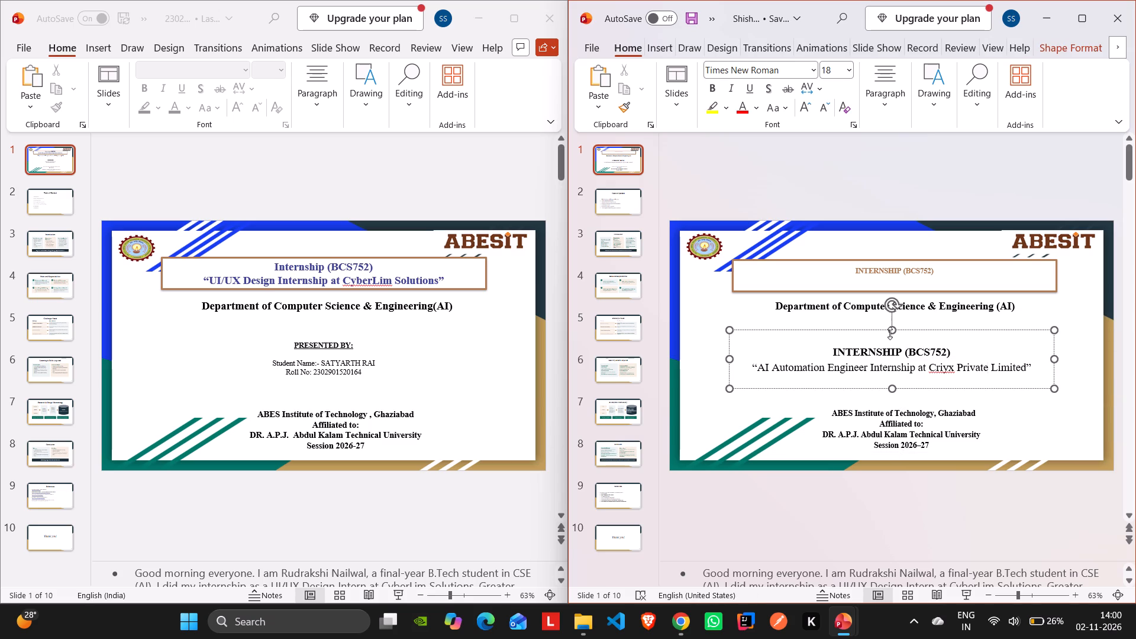
# Lower the top edge of the middle text box slightly and try to select its two heading lines.
pyautogui.moveTo(893, 330); pyautogui.dragTo(894, 340)
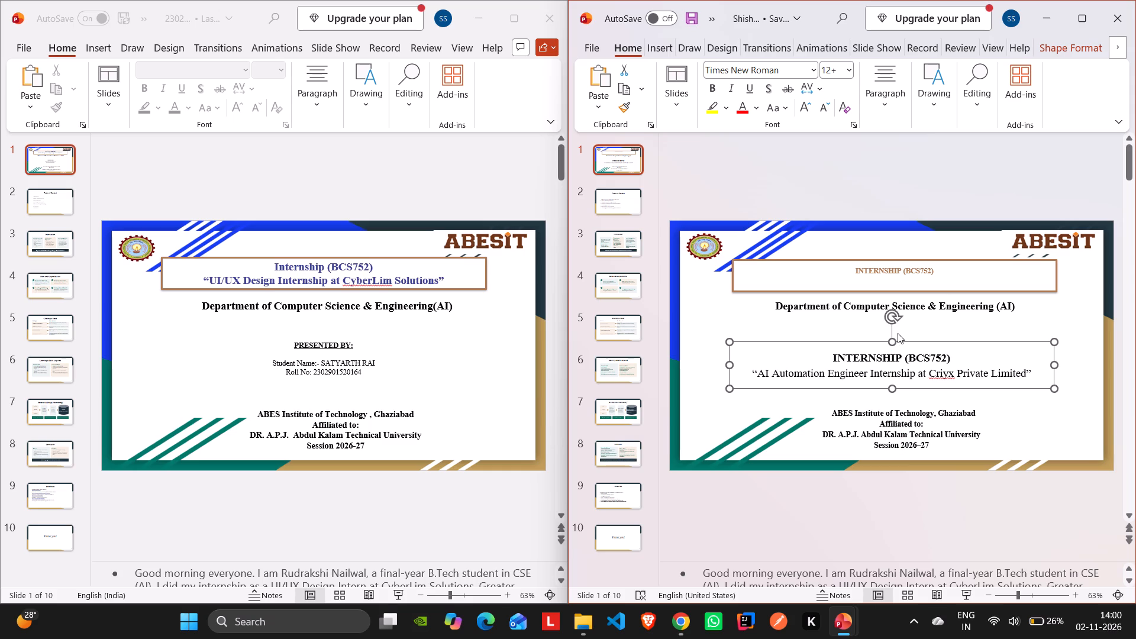
pyautogui.moveTo(750, 354); pyautogui.dragTo(795, 364)
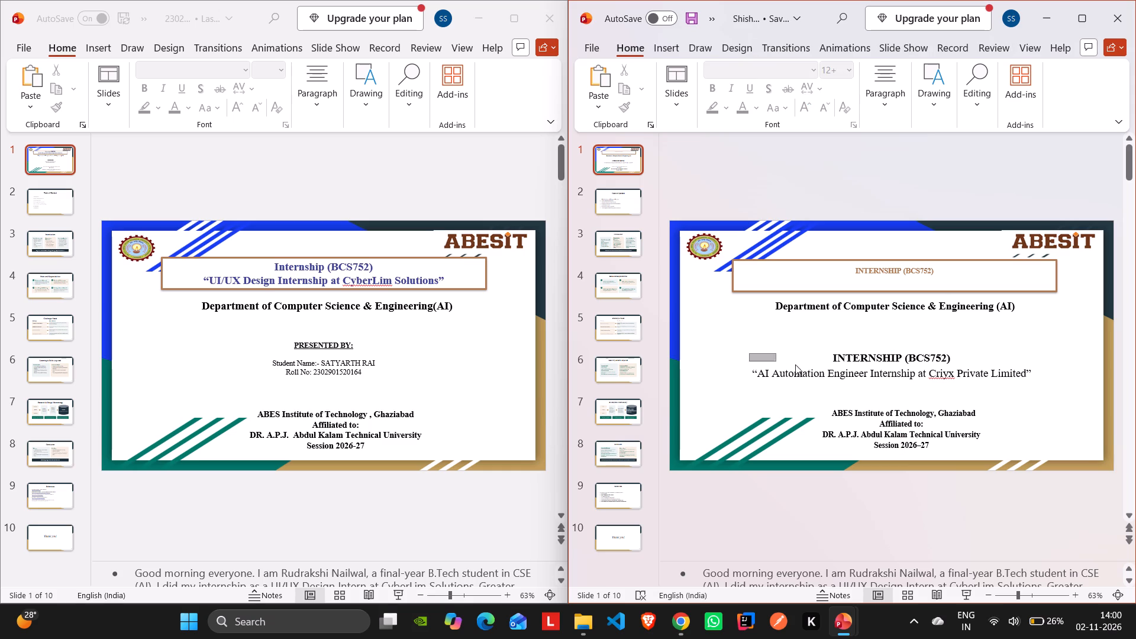
pyautogui.moveTo(795, 364); pyautogui.dragTo(1057, 387)
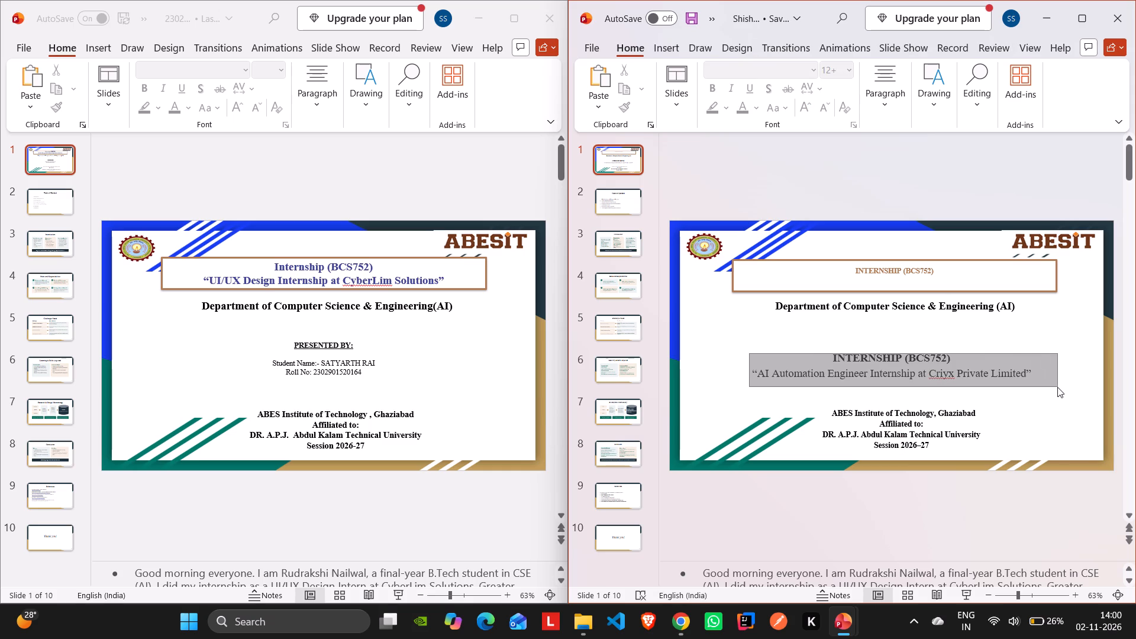
pyautogui.moveTo(1057, 387); pyautogui.dragTo(1039, 387)
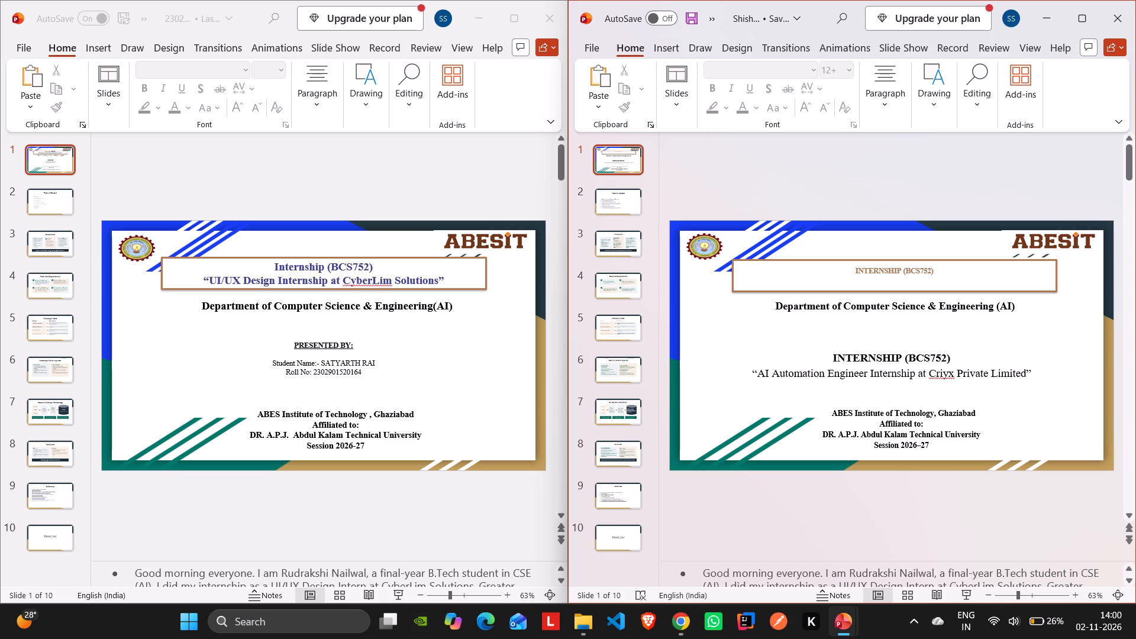
# Move the bordered heading box slightly down and extend its top edge slightly upward.
pyautogui.click(899, 292)
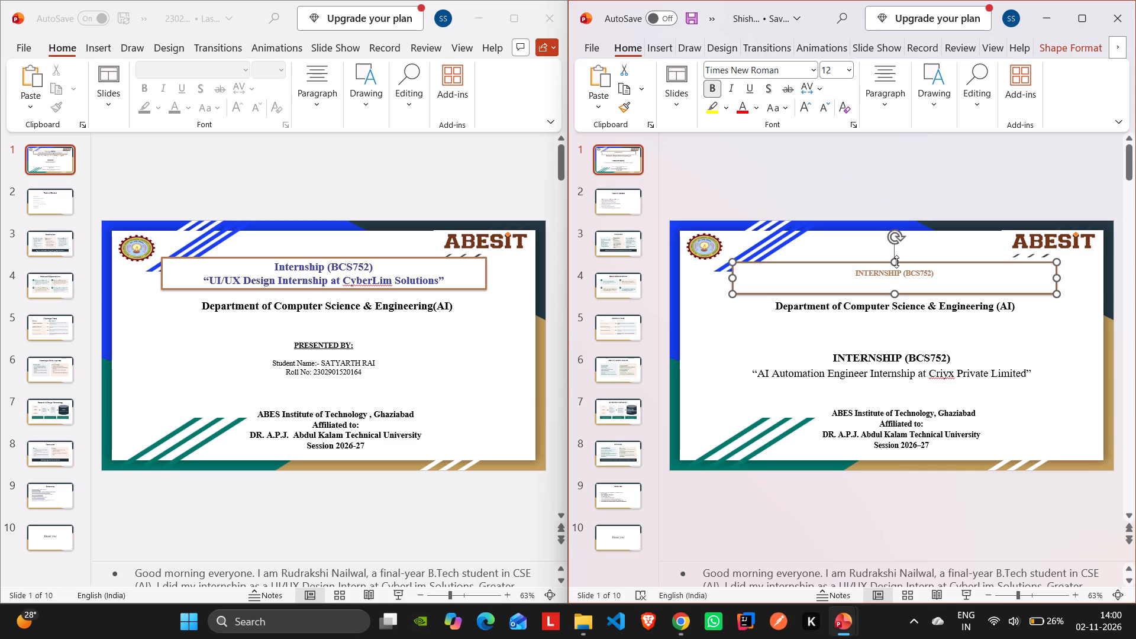
pyautogui.click(896, 262)
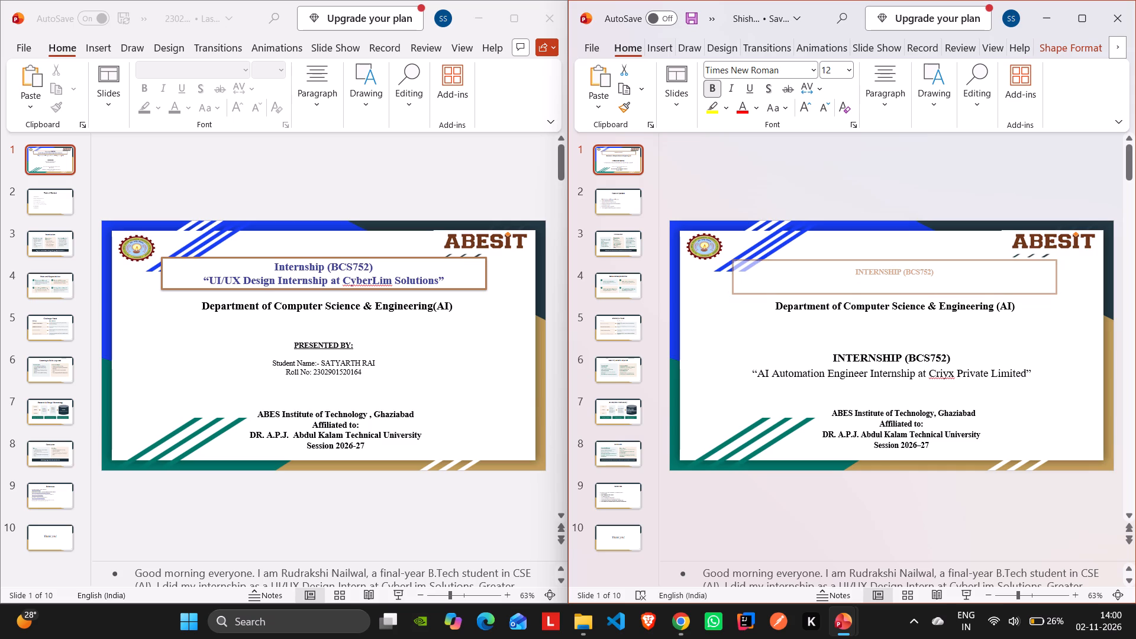
# Enter “AI Automation Engineer Internhip at Criyx Private Limited” on the empty second line of the bordered heading box.
pyautogui.click(937, 272)
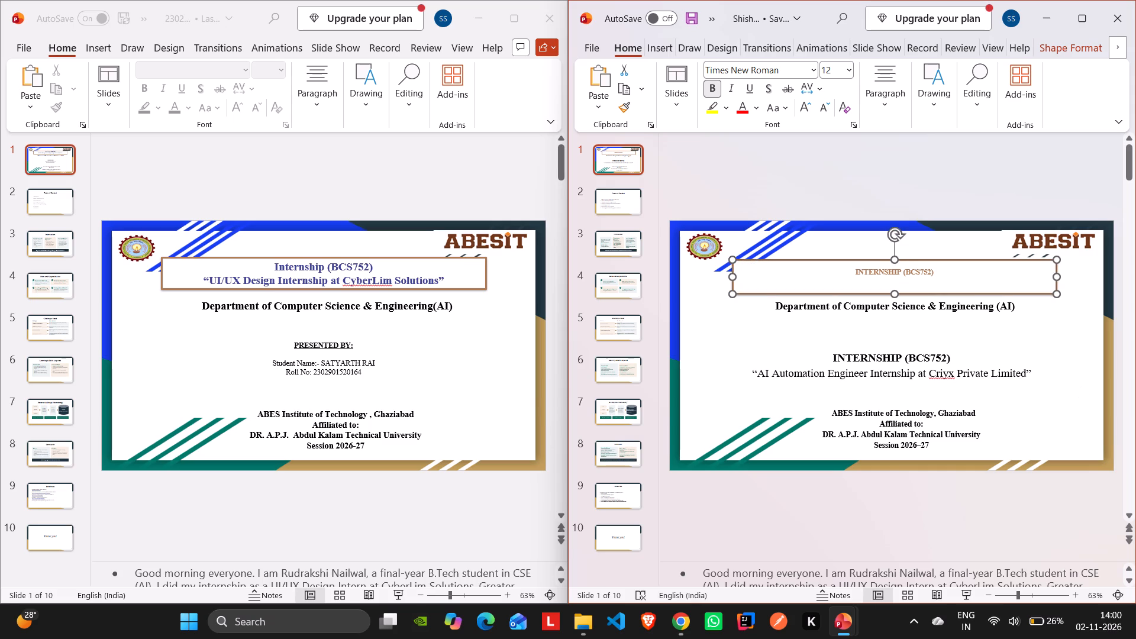
pyautogui.click(816, 284)
pyautogui.click(869, 280)
pyautogui.hotkey('shift', 'a')
pyautogui.press('i')
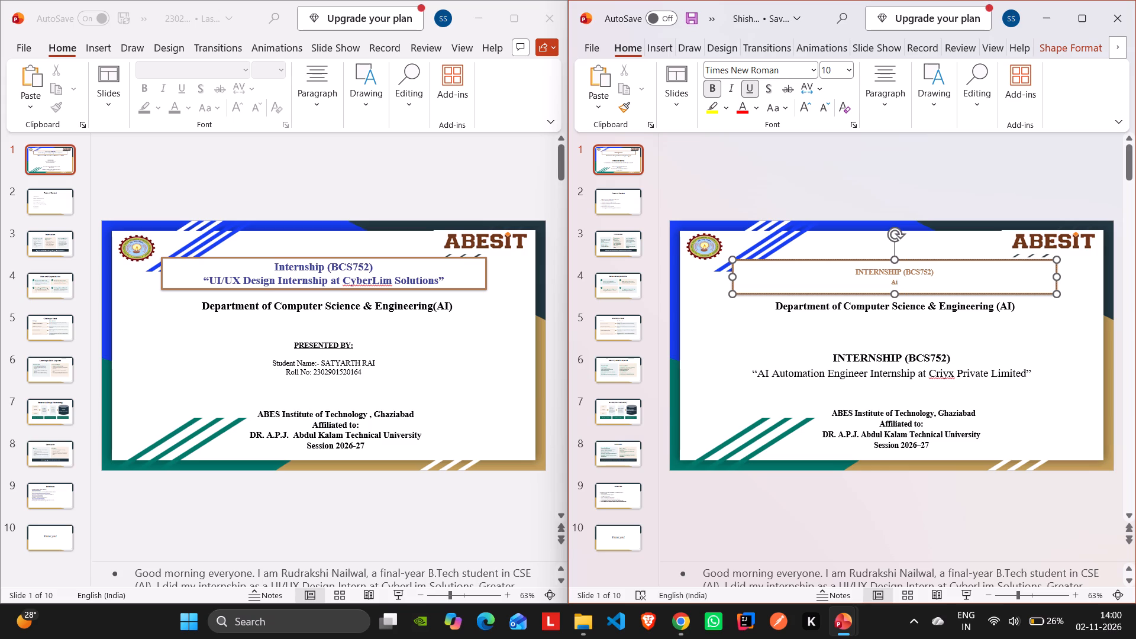
pyautogui.press('BackSpace')
pyautogui.write('I')
pyautogui.press('space')
pyautogui.write('Automation')
pyautogui.press('space')
pyautogui.hotkey('shift', 'e')
pyautogui.write('ngi')
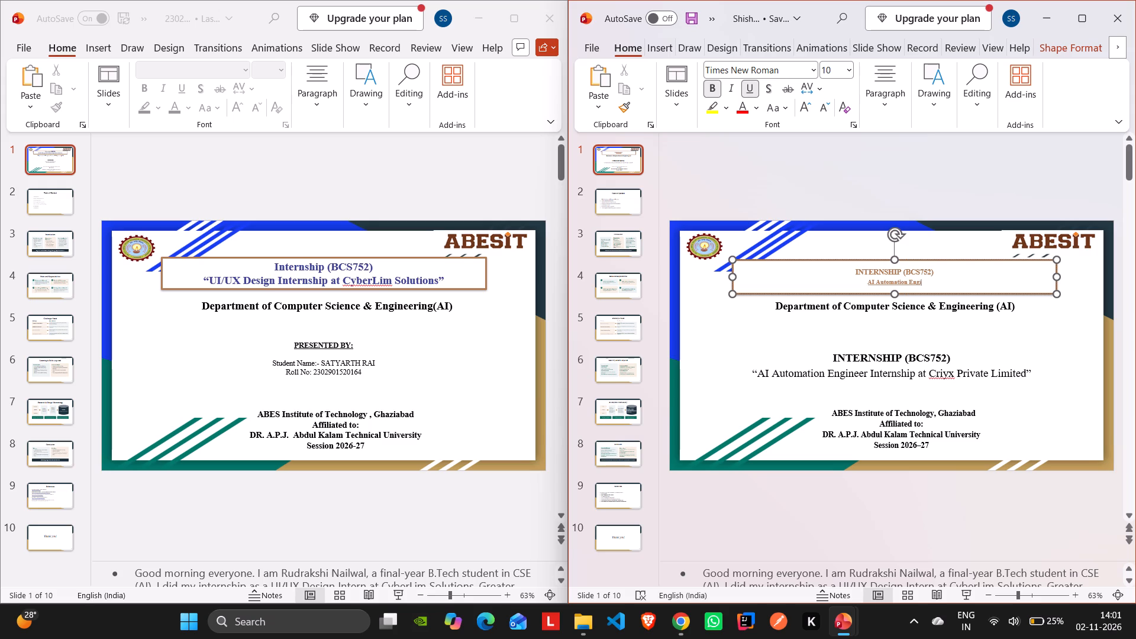
pyautogui.write('neer')
pyautogui.press('space')
pyautogui.write('In')
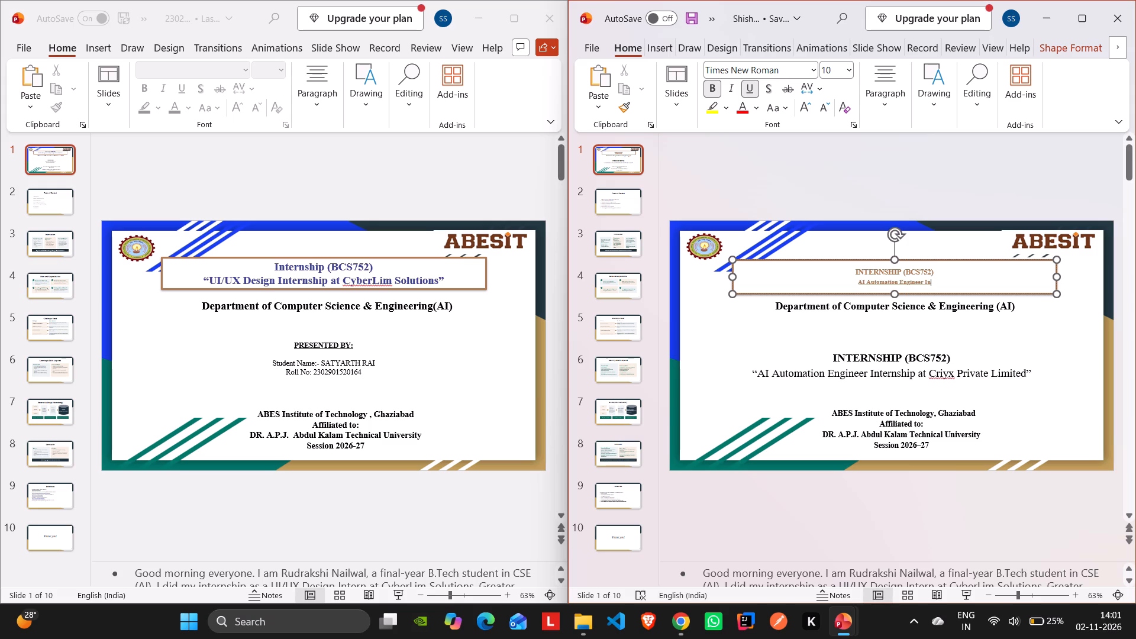
pyautogui.write('ternhip')
pyautogui.press('space')
pyautogui.write('at')
pyautogui.press('space')
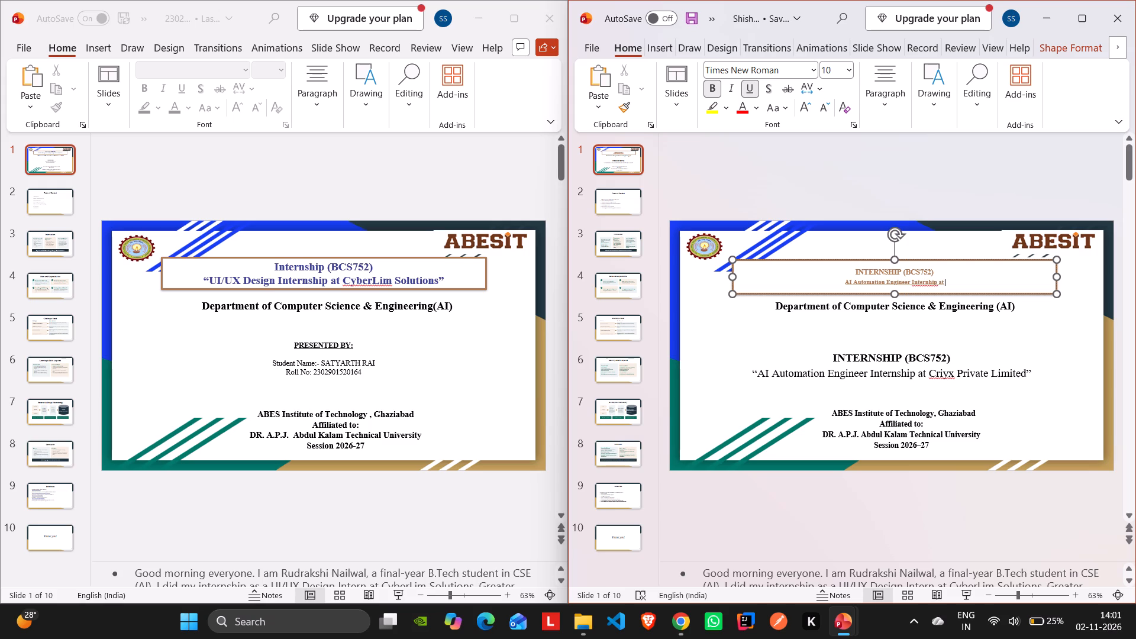
pyautogui.write('Cri')
pyautogui.press('y')
pyautogui.press('x')
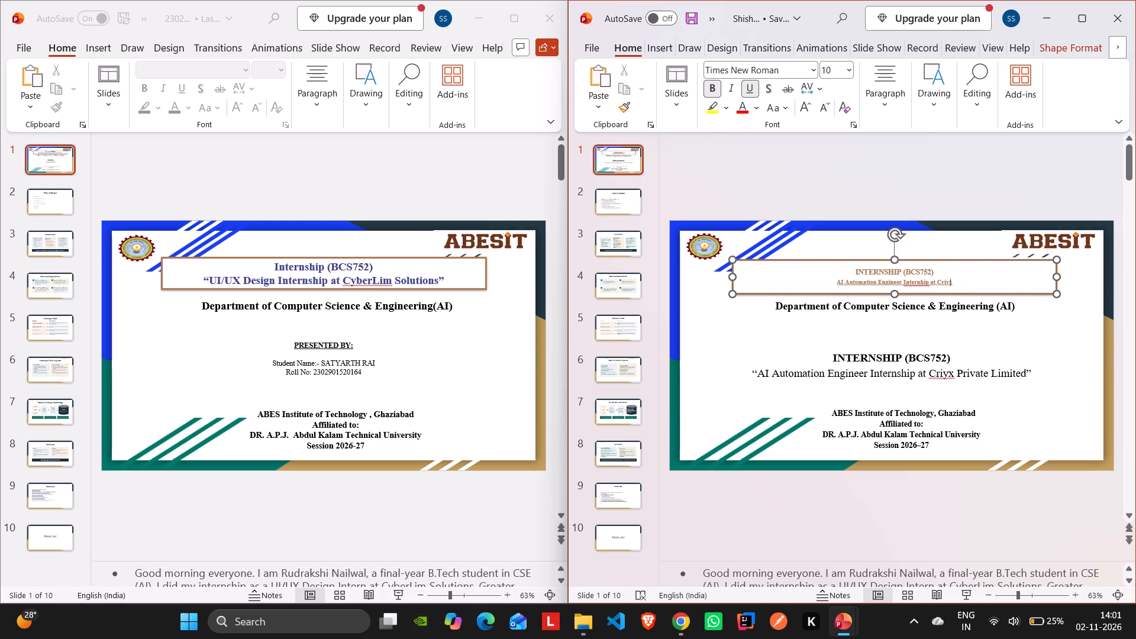
pyautogui.press('space')
pyautogui.write('Private')
pyautogui.press('space')
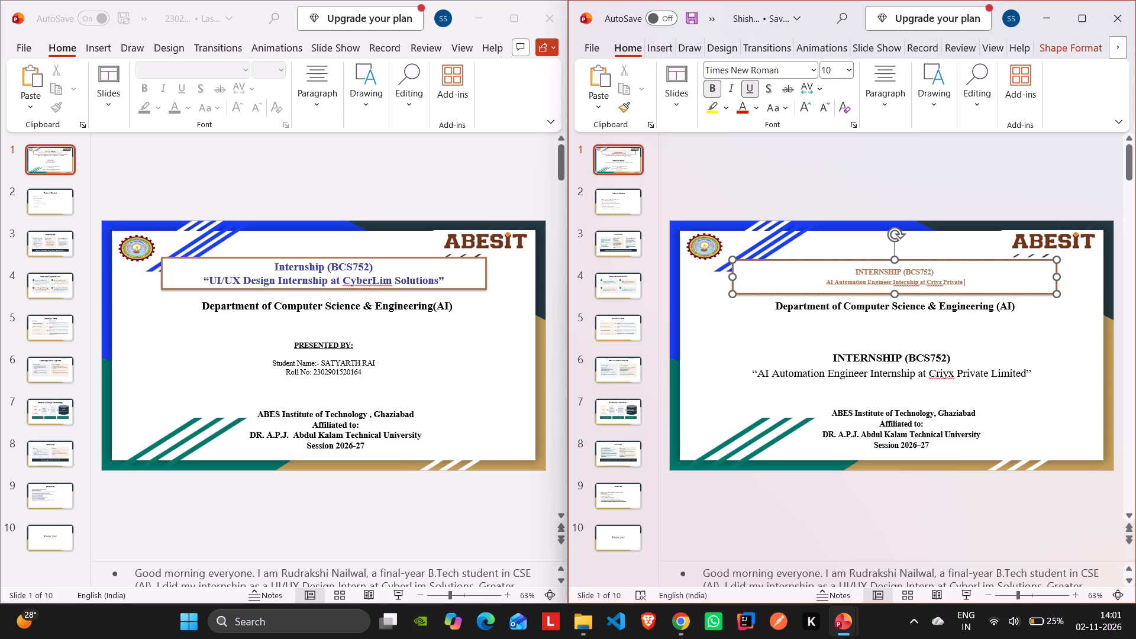
pyautogui.hotkey('shift', 'l')
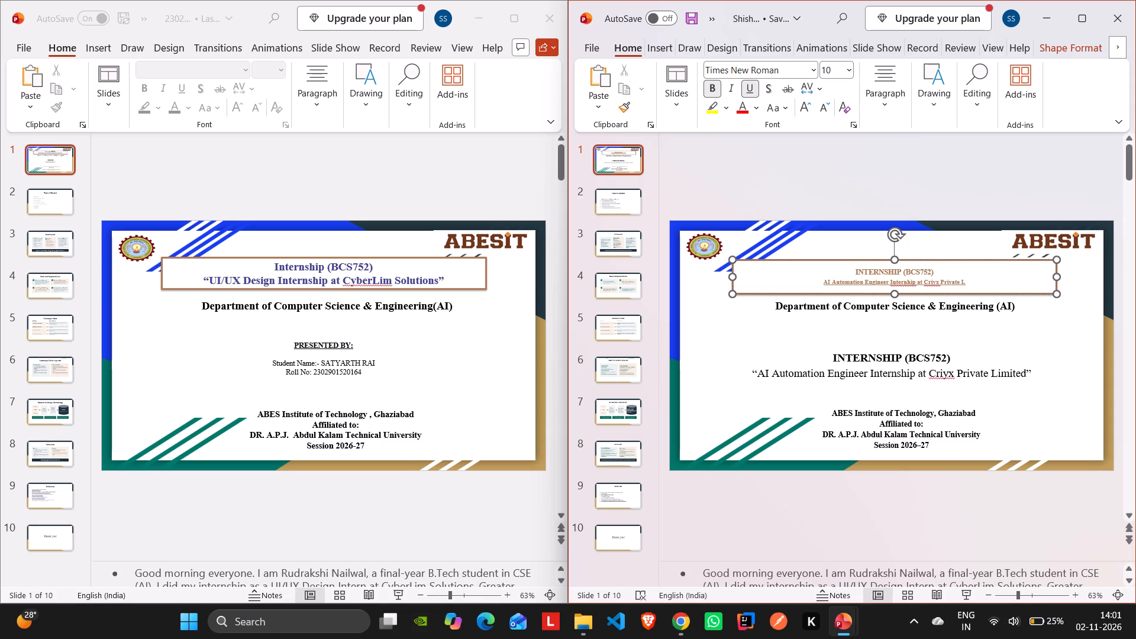
pyautogui.write('imited')
# Enclose the new second line of the bordered heading box in double quotation marks.
pyautogui.hotkey('shift', '"')
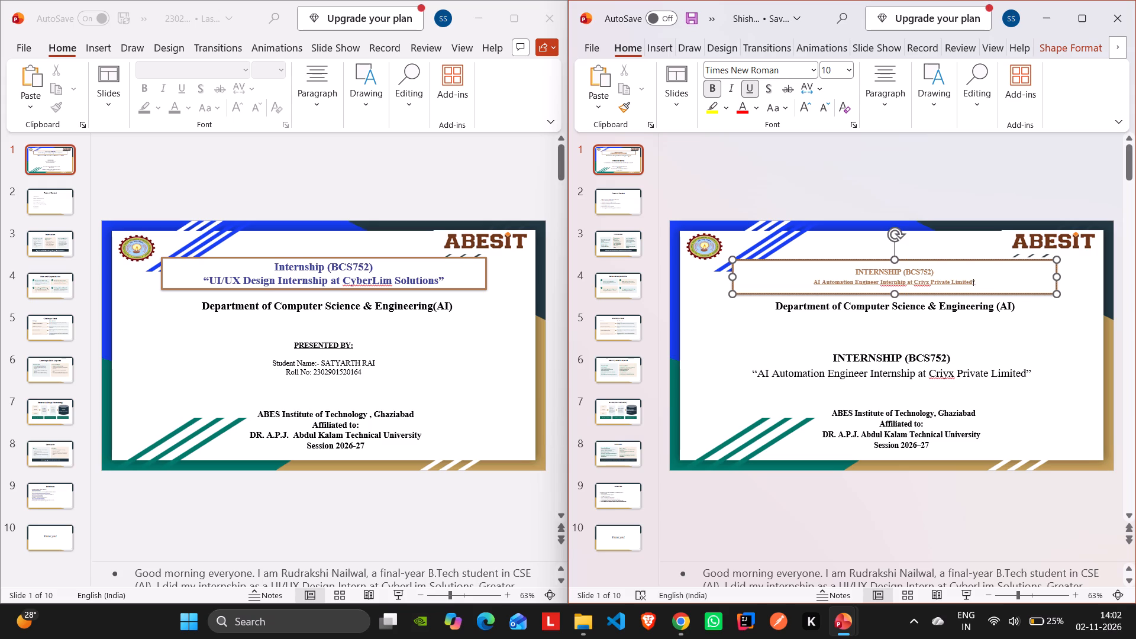
pyautogui.press('Left')
pyautogui.press('Left')
pyautogui.press('Left')
pyautogui.press('Left')
pyautogui.press('Left')
pyautogui.press('Left')
pyautogui.press('Left')
pyautogui.press('Left')
pyautogui.press('Left')
pyautogui.press('Left')
pyautogui.press('Left')
pyautogui.press('Left')
pyautogui.press('Left')
pyautogui.press('Left')
pyautogui.press('Left')
pyautogui.press('Left')
pyautogui.press('Left')
pyautogui.press('Left')
pyautogui.press('Left')
pyautogui.press('Left')
pyautogui.press('Down')
pyautogui.press('Left')
pyautogui.press('Left')
pyautogui.press('Left')
pyautogui.press('Left')
pyautogui.press('Left')
pyautogui.press('Left')
pyautogui.press('Left')
pyautogui.press('Left')
pyautogui.press('Left')
pyautogui.press('Left')
pyautogui.press('Left')
pyautogui.press('Left')
pyautogui.press('Left')
pyautogui.press('Left')
pyautogui.press('Left')
pyautogui.press('Left')
pyautogui.press('Left')
pyautogui.press('Left')
pyautogui.press('Left')
pyautogui.press('Left')
pyautogui.press('Left')
pyautogui.press('Left')
pyautogui.press('Left')
pyautogui.press('Left')
pyautogui.press('Left')
pyautogui.press('Left')
pyautogui.press('Left')
pyautogui.press('Left')
pyautogui.press('Left')
pyautogui.press('Left')
pyautogui.hotkey('shift', '"')
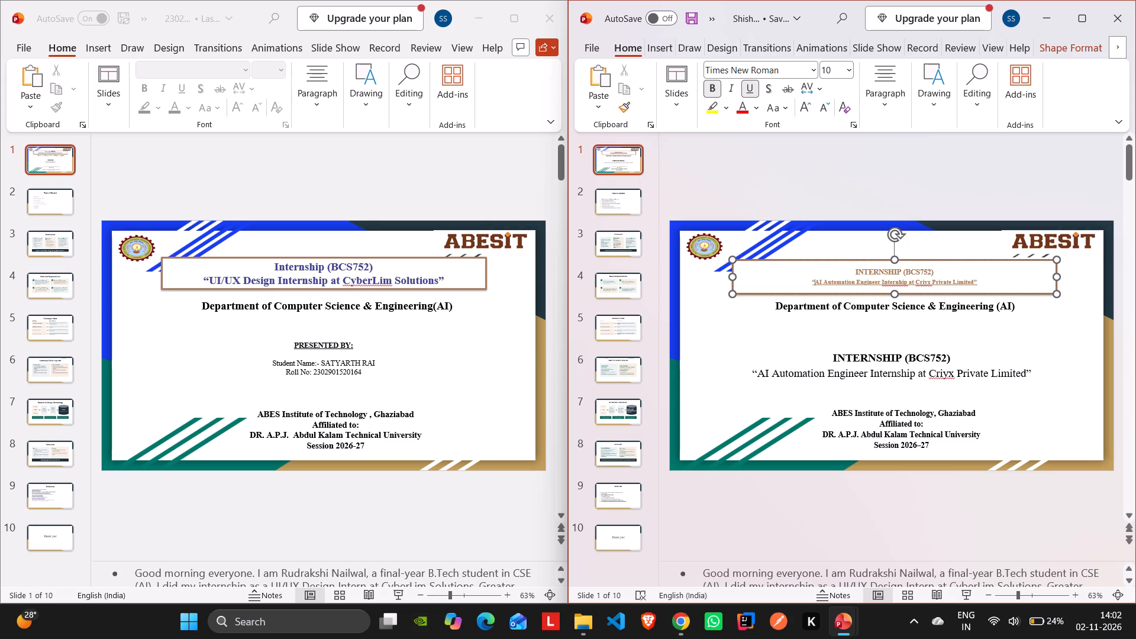
# Format the quoted internship line in the bordered box at font size 16 with the dark slate theme colour.
pyautogui.moveTo(812, 284); pyautogui.dragTo(1018, 291)
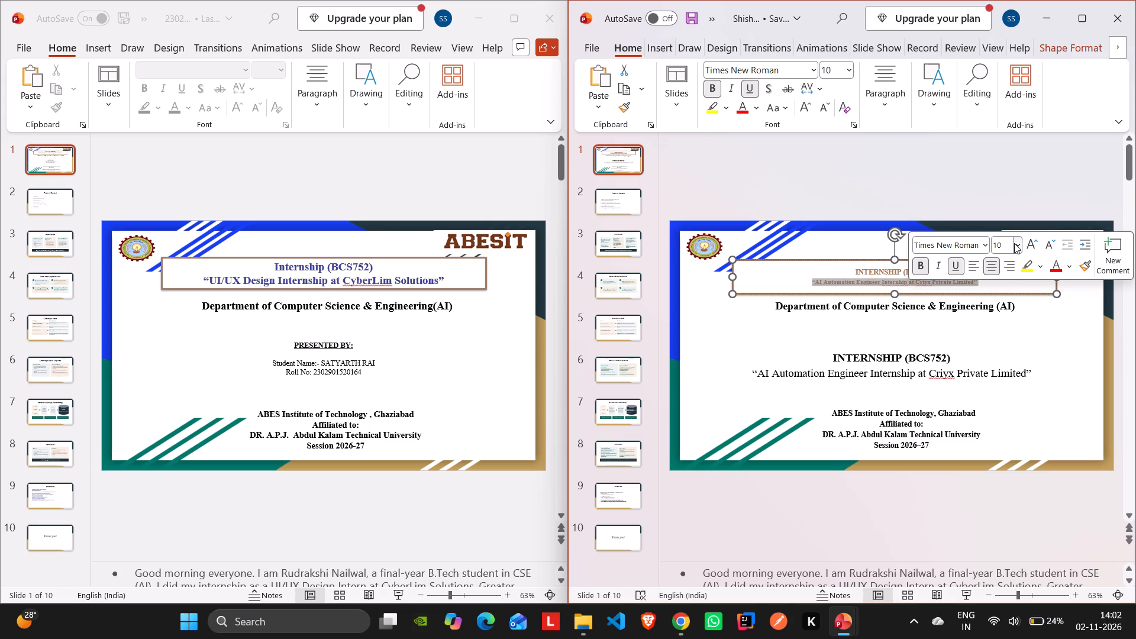
pyautogui.click(1021, 245)
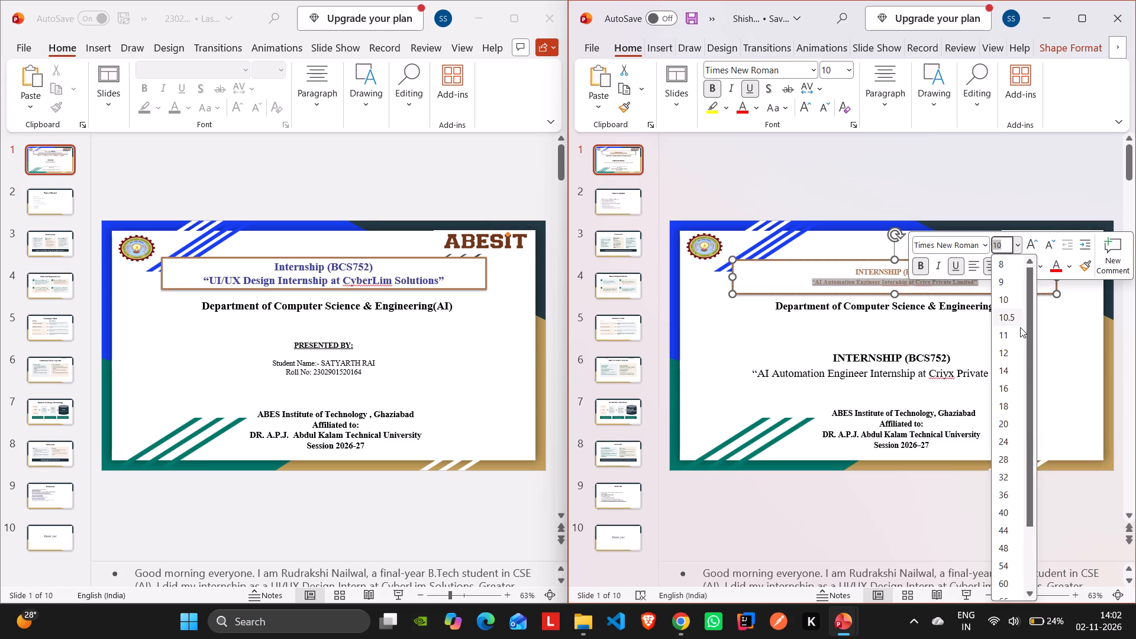
pyautogui.click(1009, 382)
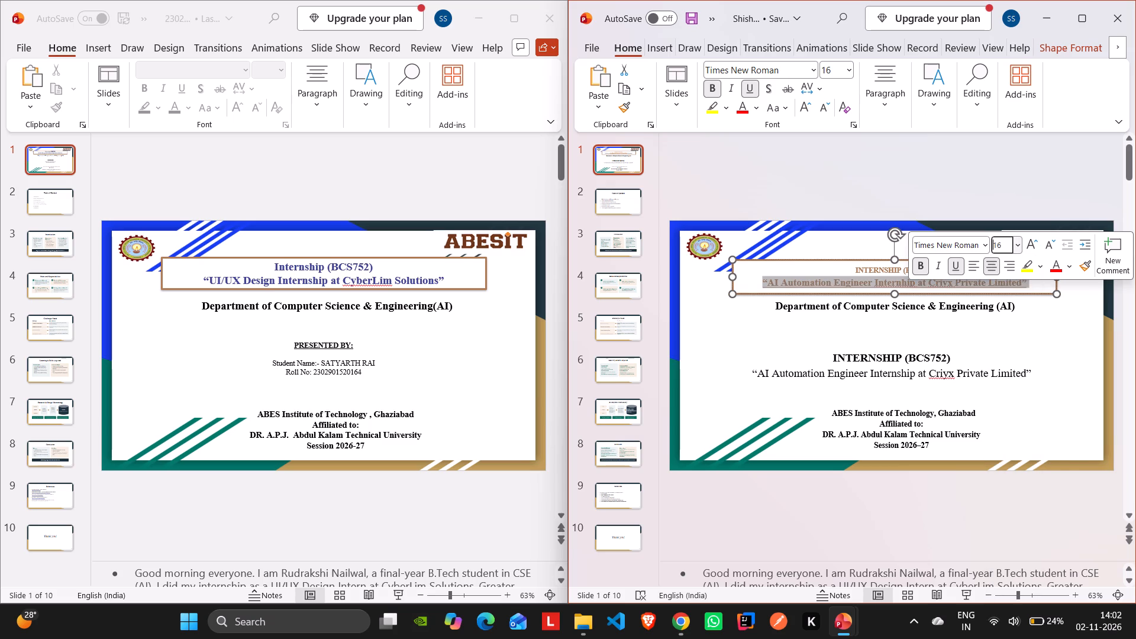
pyautogui.click(1048, 263)
pyautogui.click(1069, 262)
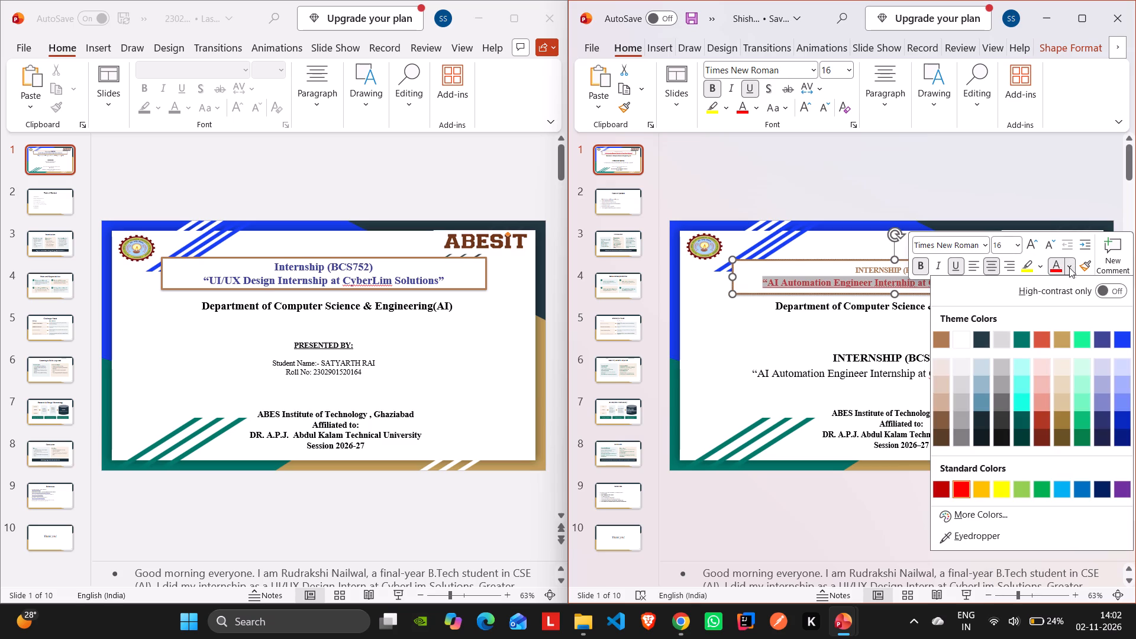
pyautogui.click(978, 343)
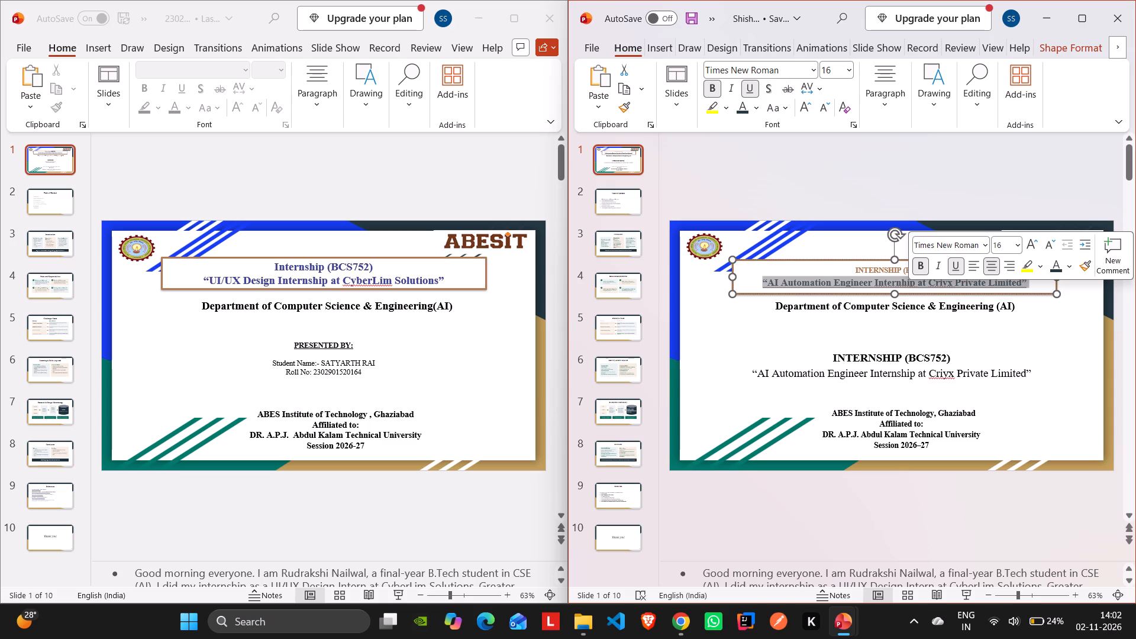
pyautogui.click(726, 317)
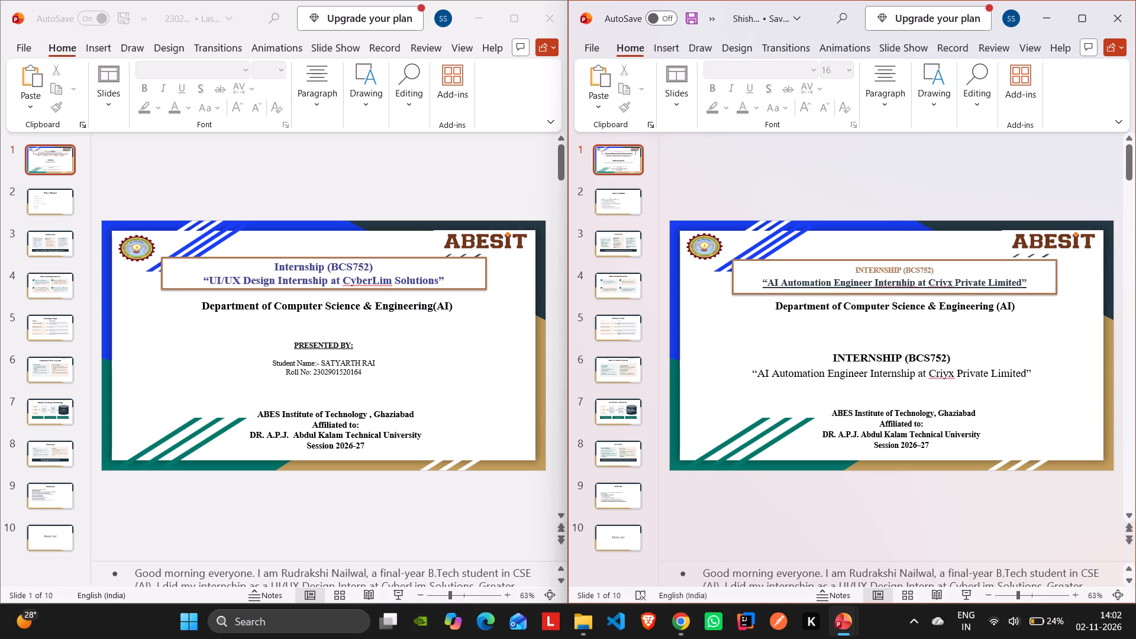
# Recolour the “INTERNSHIP (BCS752)” heading in the bordered box with the same dark slate theme colour.
pyautogui.moveTo(935, 271); pyautogui.dragTo(875, 271)
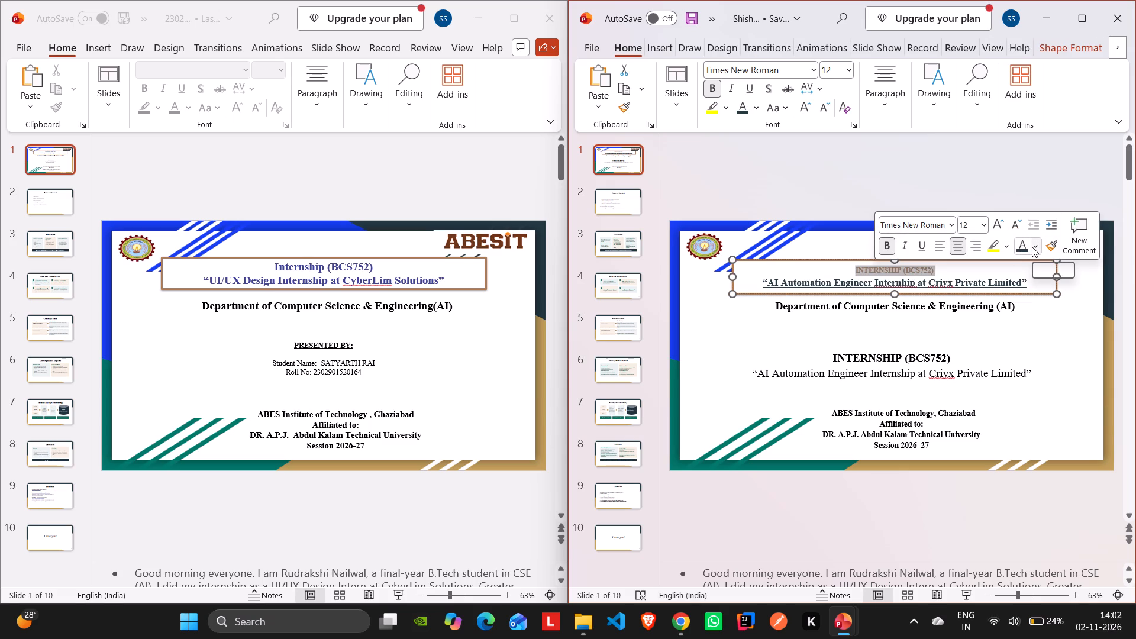
pyautogui.click(1032, 247)
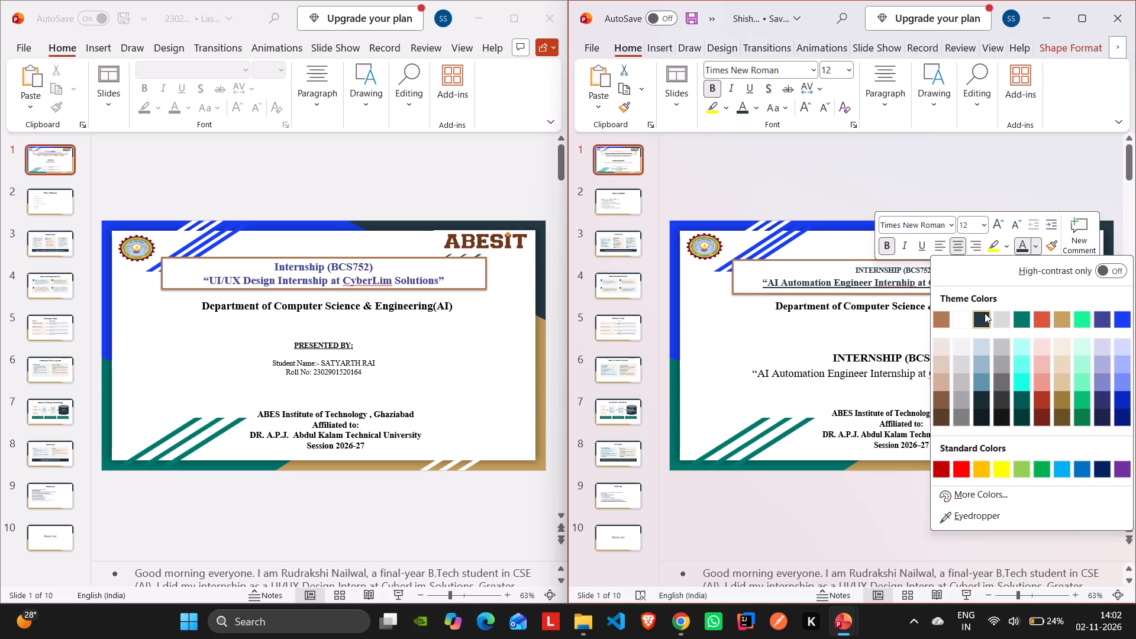
pyautogui.click(985, 315)
pyautogui.click(689, 327)
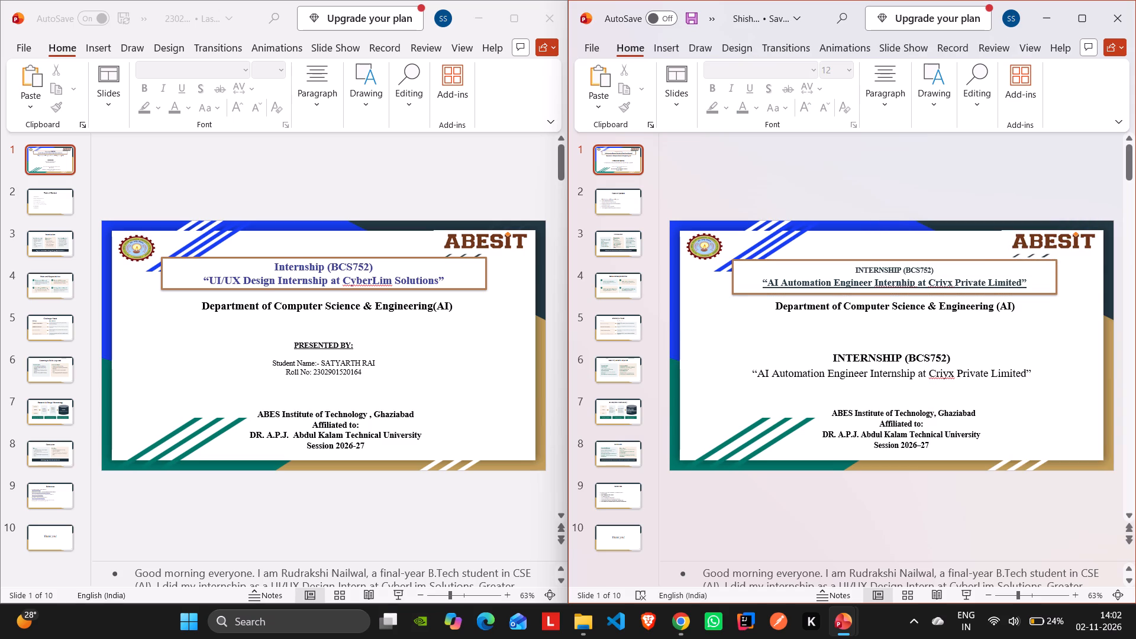
# Set the “INTERNSHIP (BCS752)” heading in the bordered box to font size 16.
pyautogui.moveTo(934, 269); pyautogui.dragTo(879, 272)
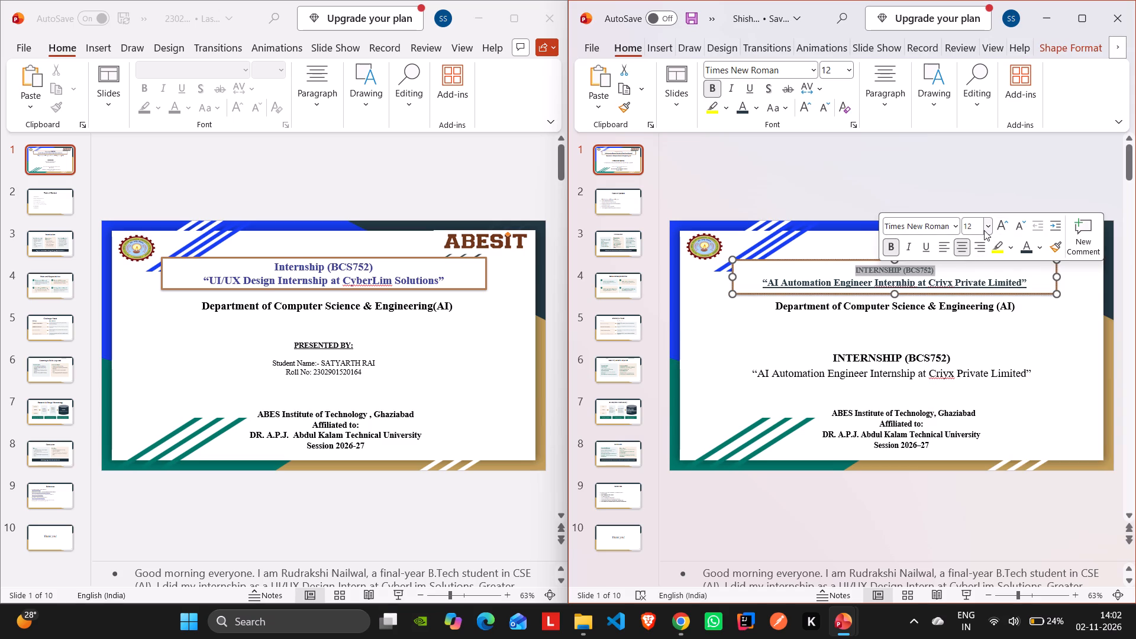
pyautogui.click(984, 230)
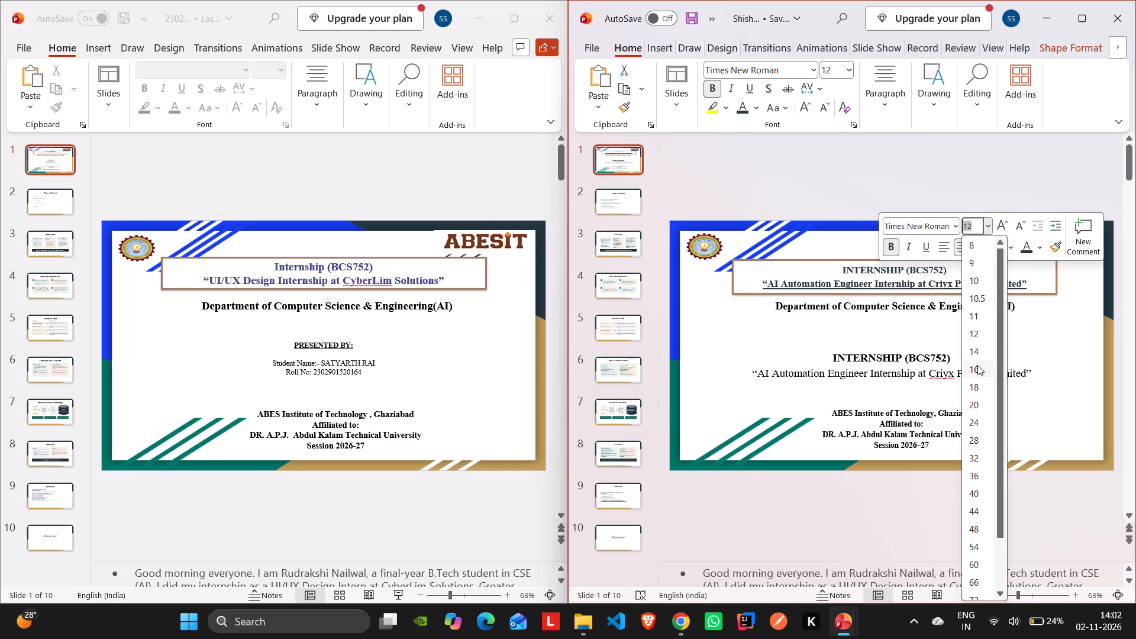
pyautogui.click(977, 365)
pyautogui.click(1045, 354)
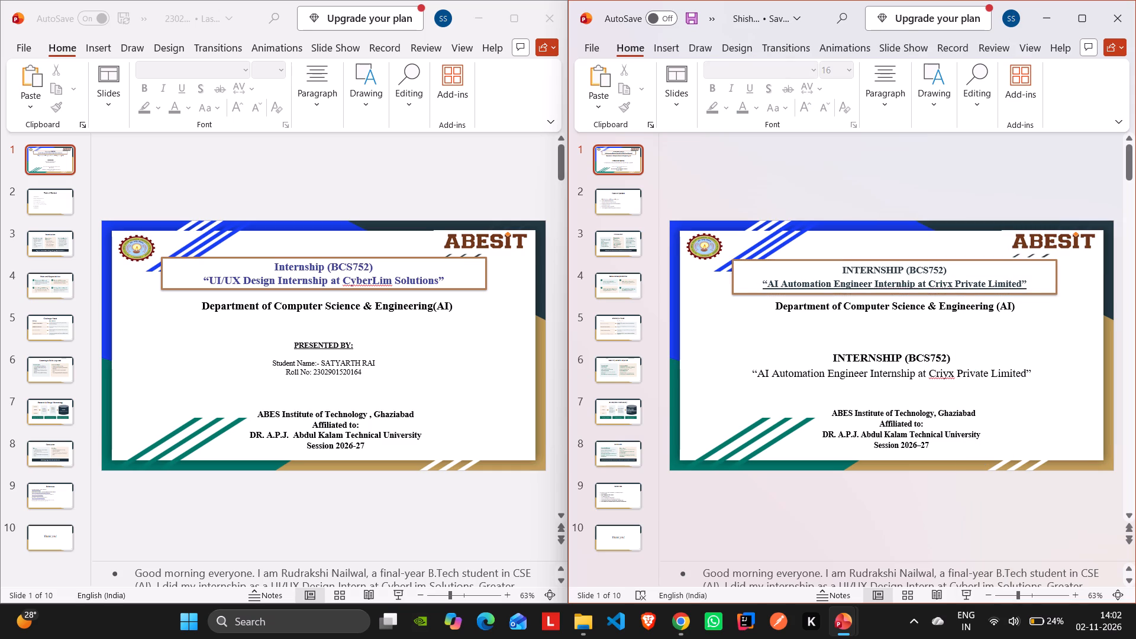
pyautogui.click(711, 315)
# Format the quoted internship line in the bordered box at font size 18 with the dark slate theme colour.
pyautogui.moveTo(763, 286); pyautogui.dragTo(1021, 283)
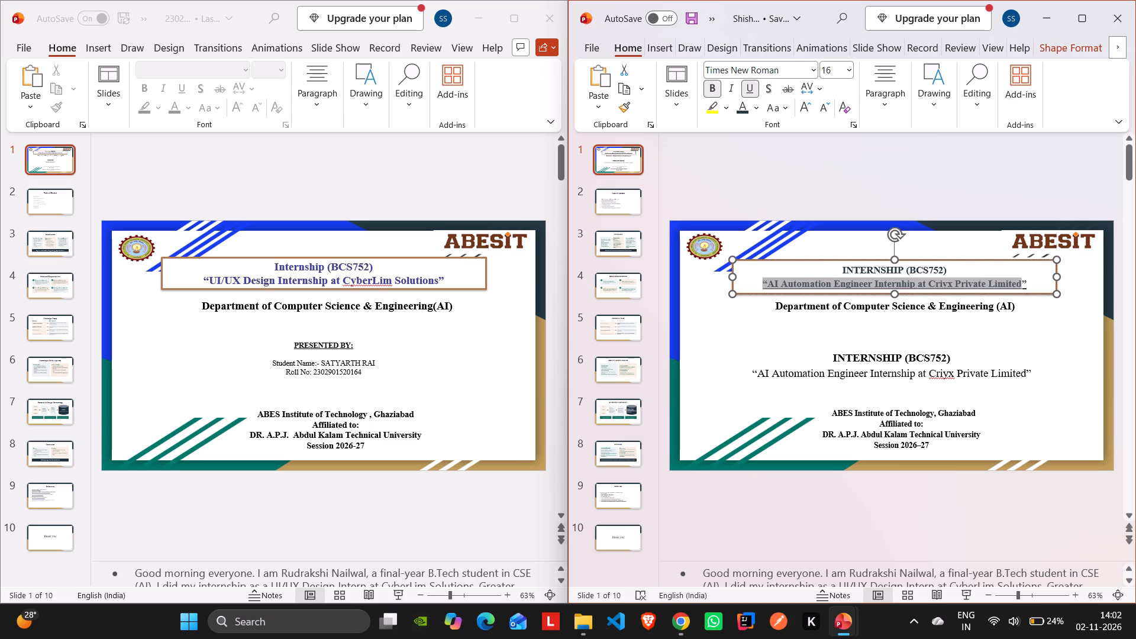
pyautogui.moveTo(1021, 283); pyautogui.dragTo(1033, 283)
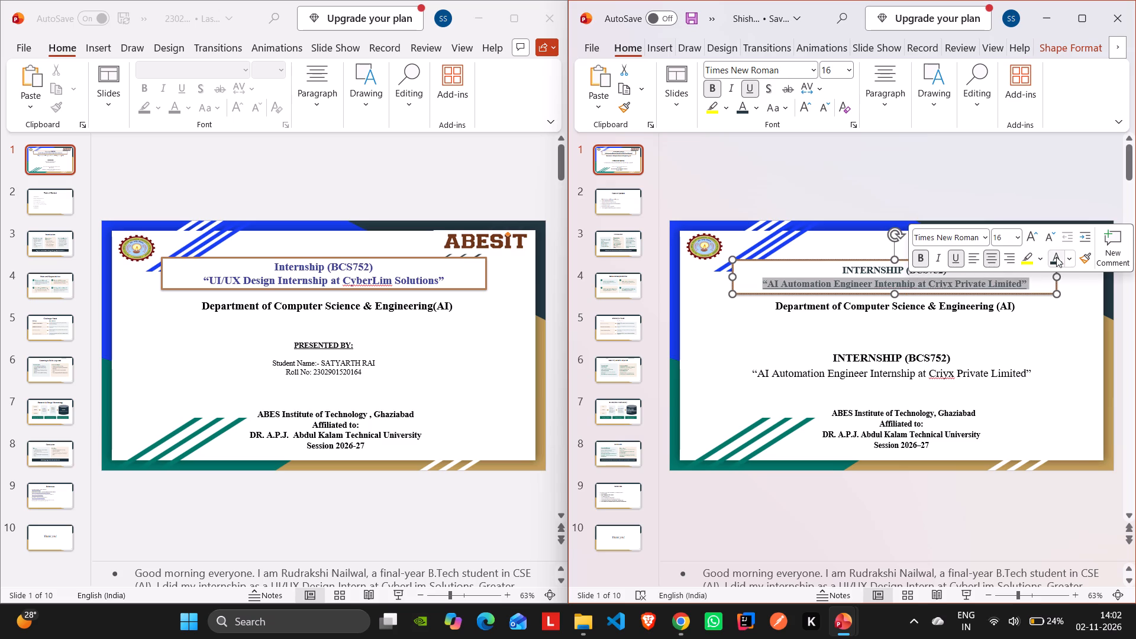
pyautogui.click(1069, 257)
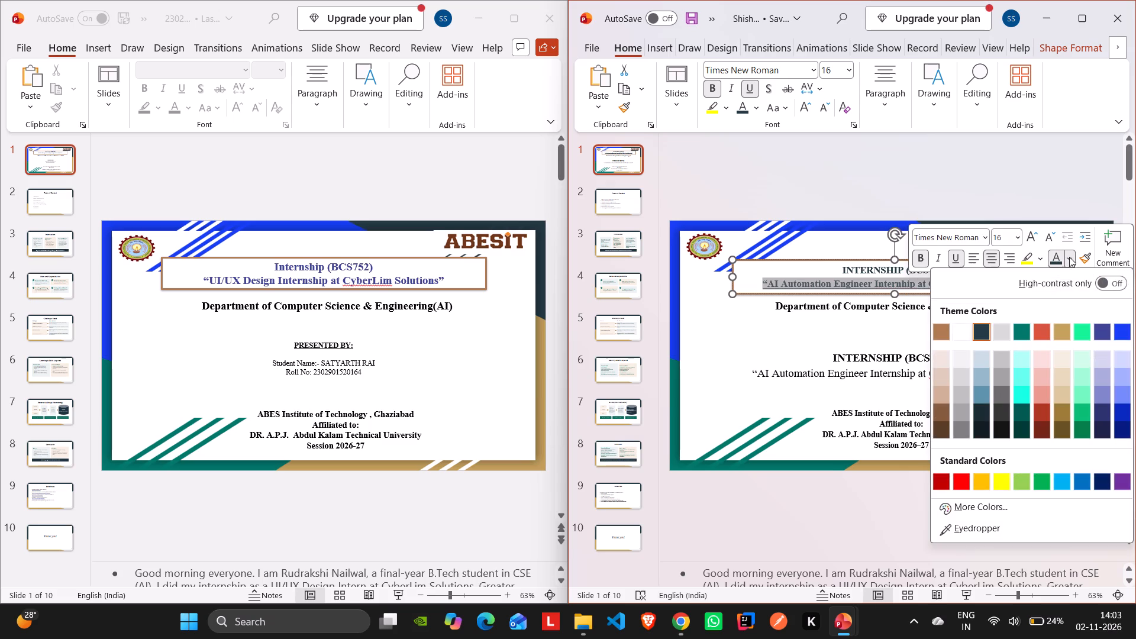
pyautogui.click(1031, 235)
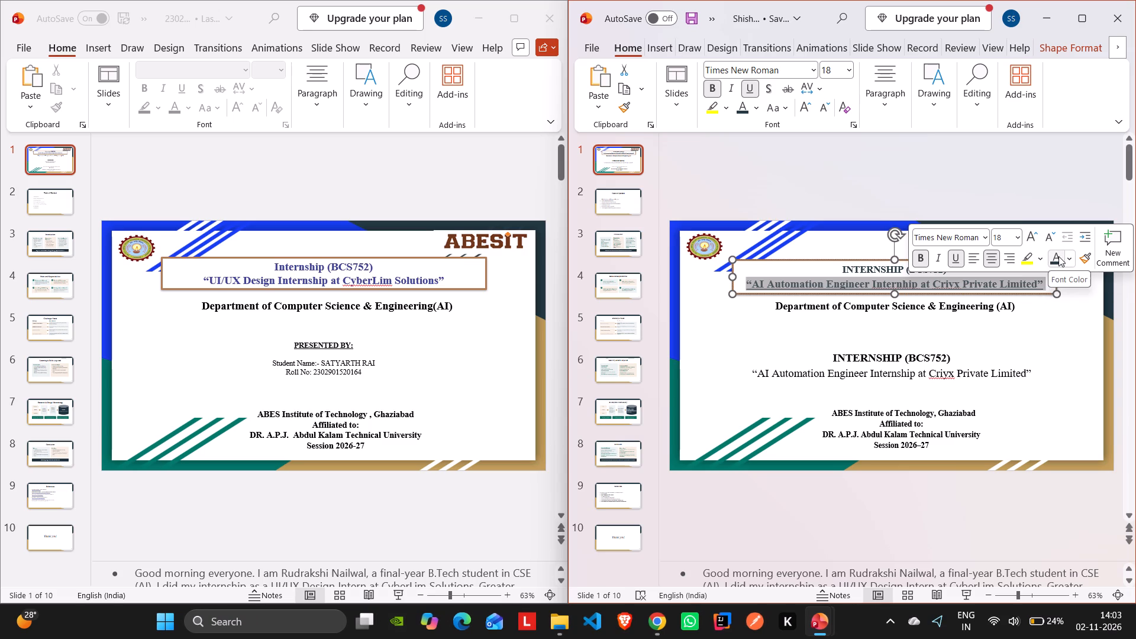
pyautogui.click(1072, 259)
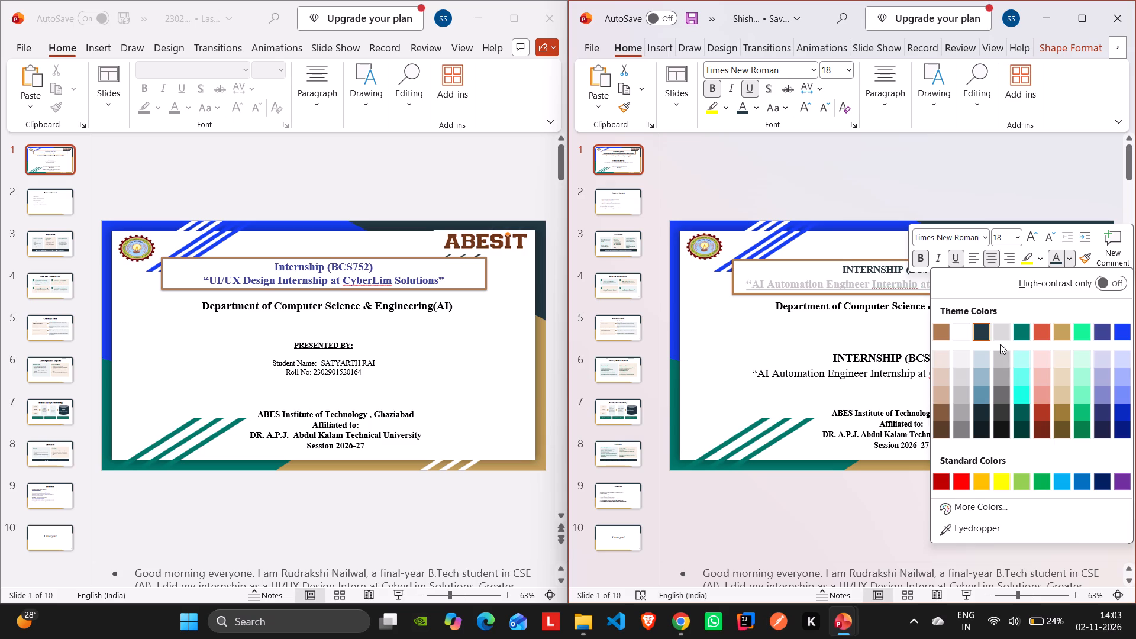
pyautogui.click(985, 334)
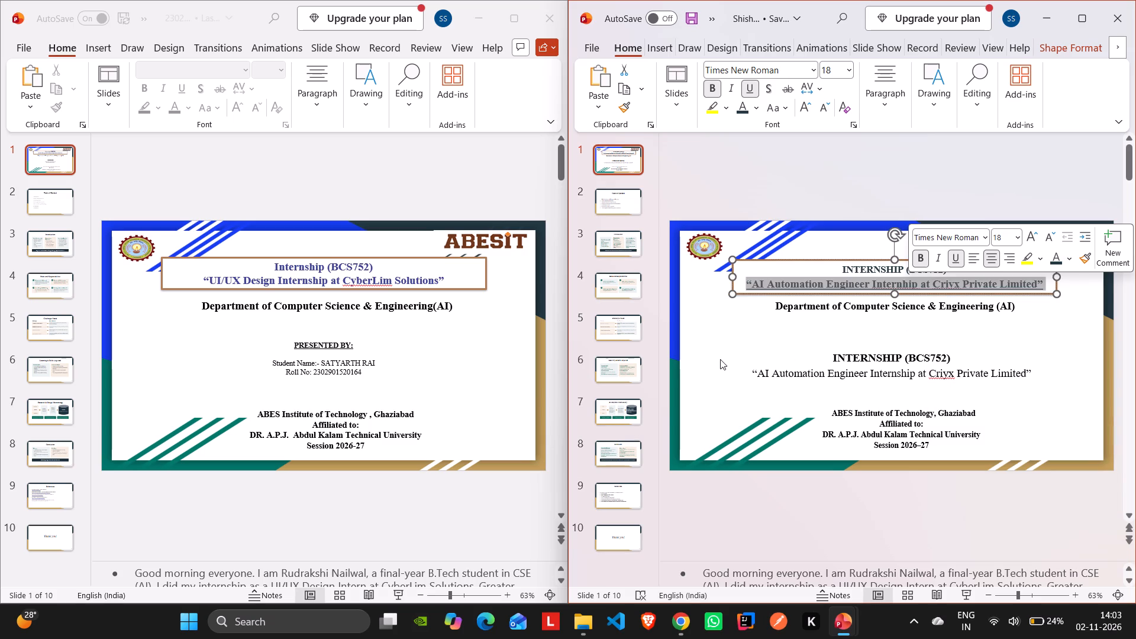
pyautogui.click(720, 359)
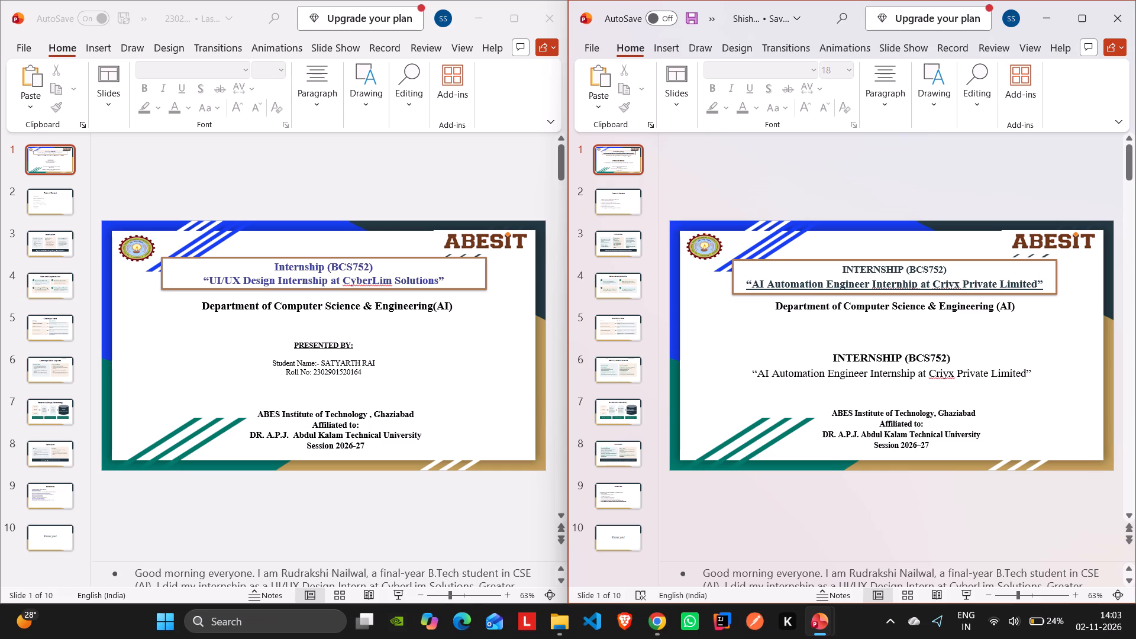
# Delete the duplicate internship heading and quoted line from the text box below the department name on the title slide.
pyautogui.moveTo(830, 358); pyautogui.dragTo(899, 369)
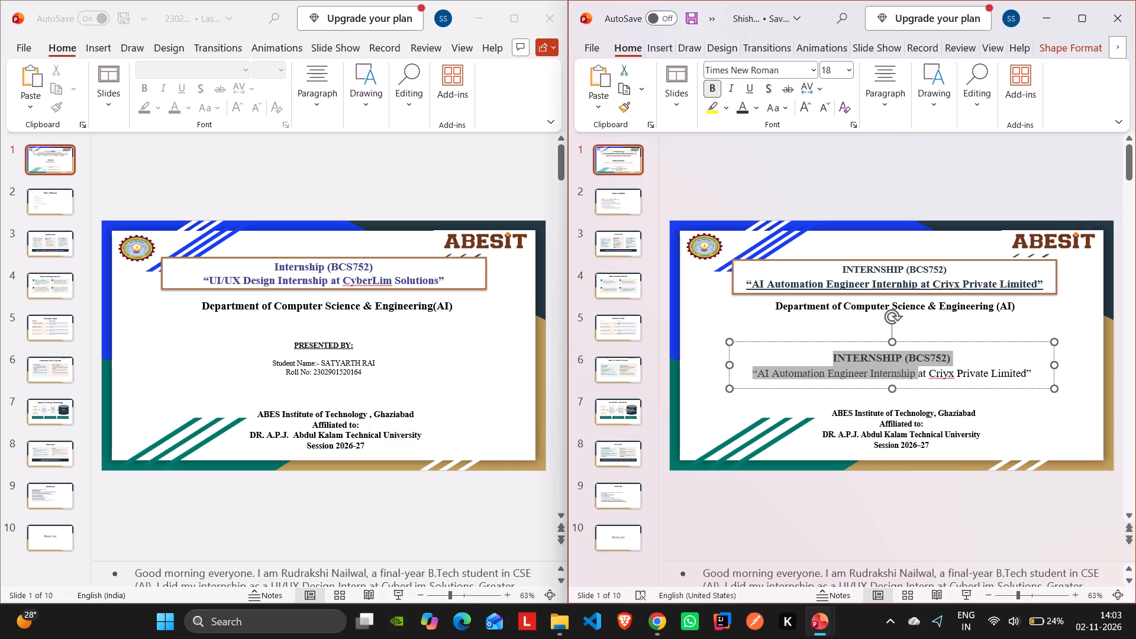
pyautogui.moveTo(899, 369); pyautogui.dragTo(1035, 379)
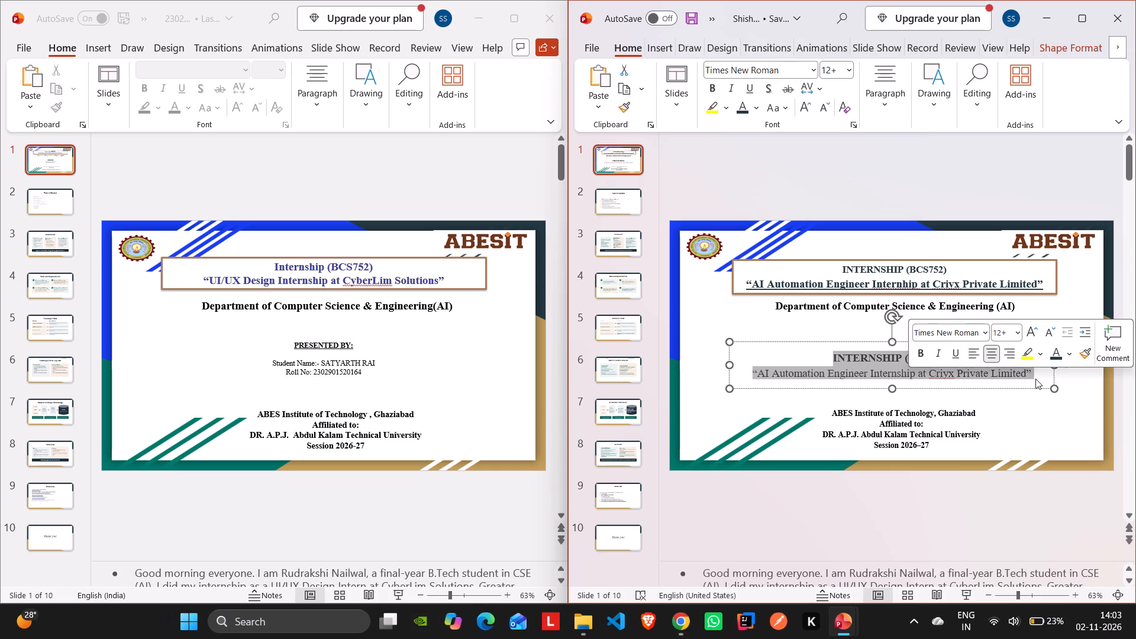
pyautogui.press('BackSpace')
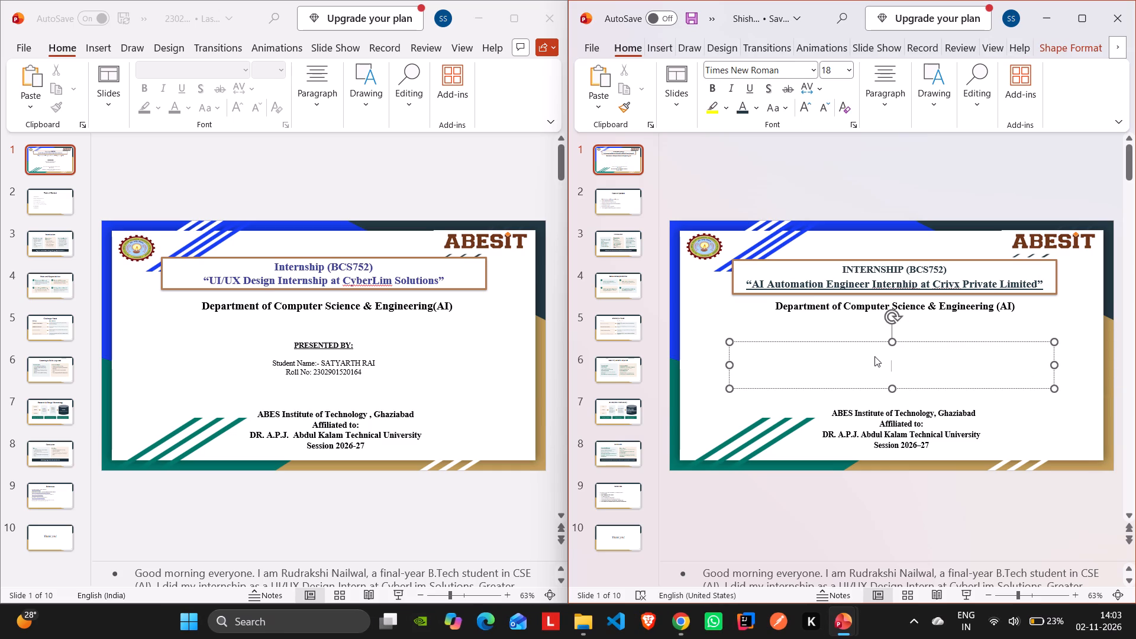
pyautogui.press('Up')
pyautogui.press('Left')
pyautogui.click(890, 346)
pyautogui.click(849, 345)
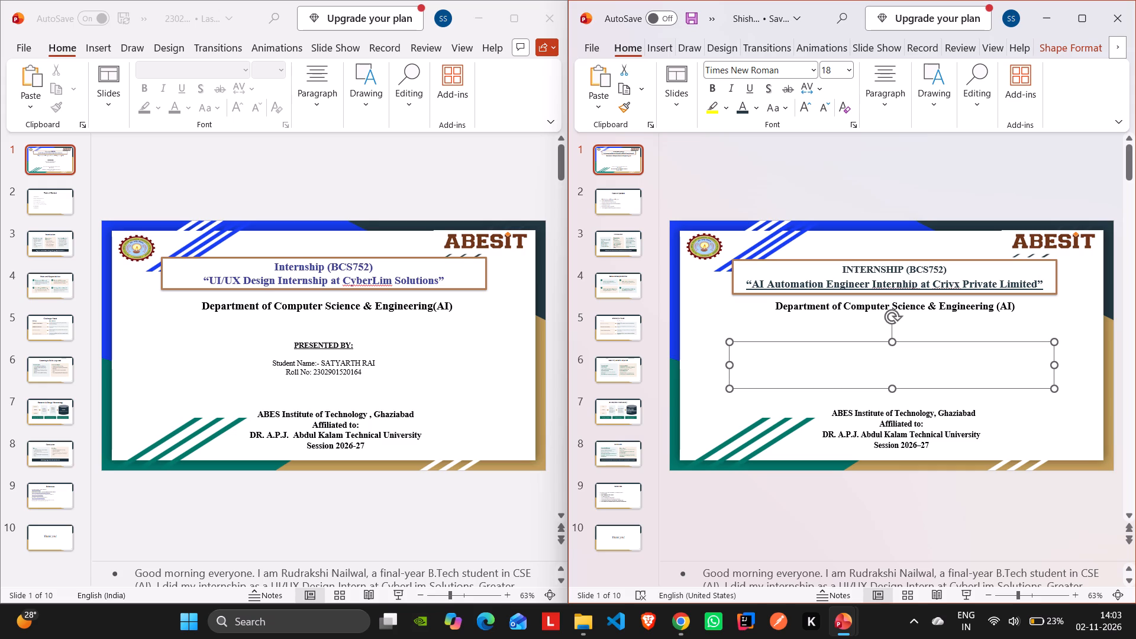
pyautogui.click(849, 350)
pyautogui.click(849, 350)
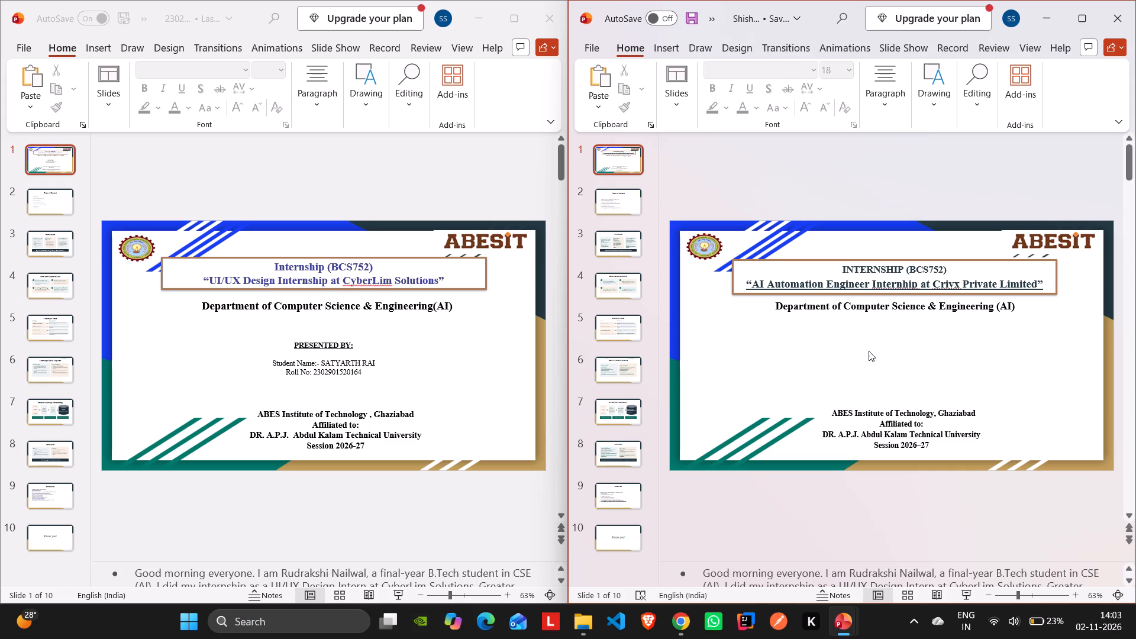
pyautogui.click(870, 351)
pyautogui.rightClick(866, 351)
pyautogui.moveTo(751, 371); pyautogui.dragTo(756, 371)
# Copy the “PRESENTED BY:” text box from the reference deck's title slide and paste it onto the AI Automation deck's title slide.
pyautogui.moveTo(273, 344); pyautogui.dragTo(366, 376)
pyautogui.moveTo(367, 375); pyautogui.dragTo(331, 351)
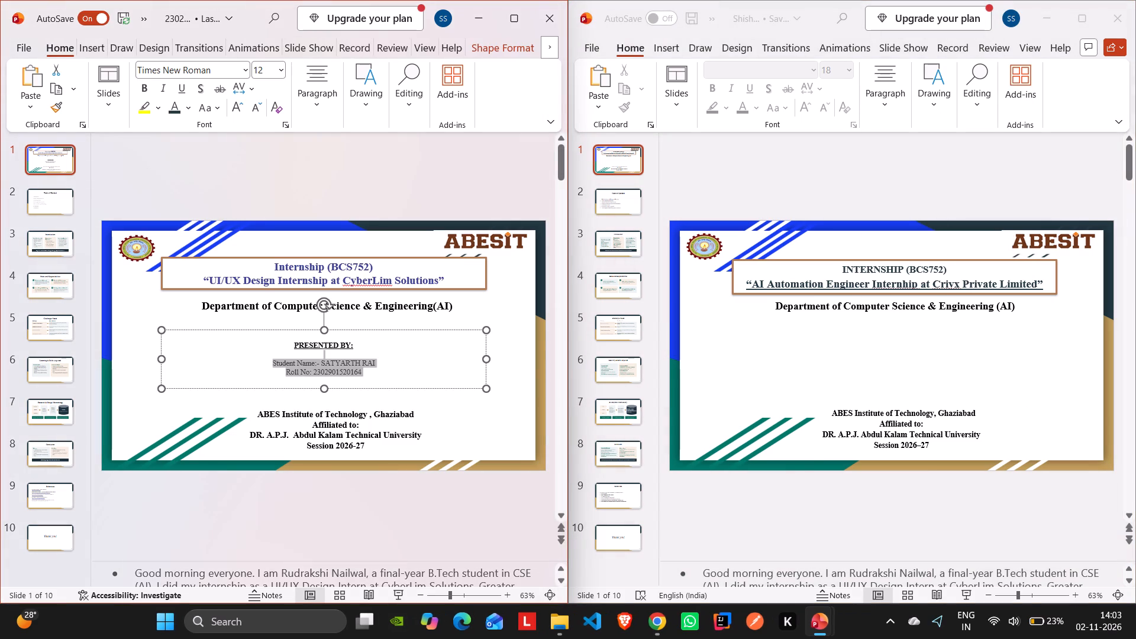
pyautogui.moveTo(331, 351); pyautogui.dragTo(381, 374)
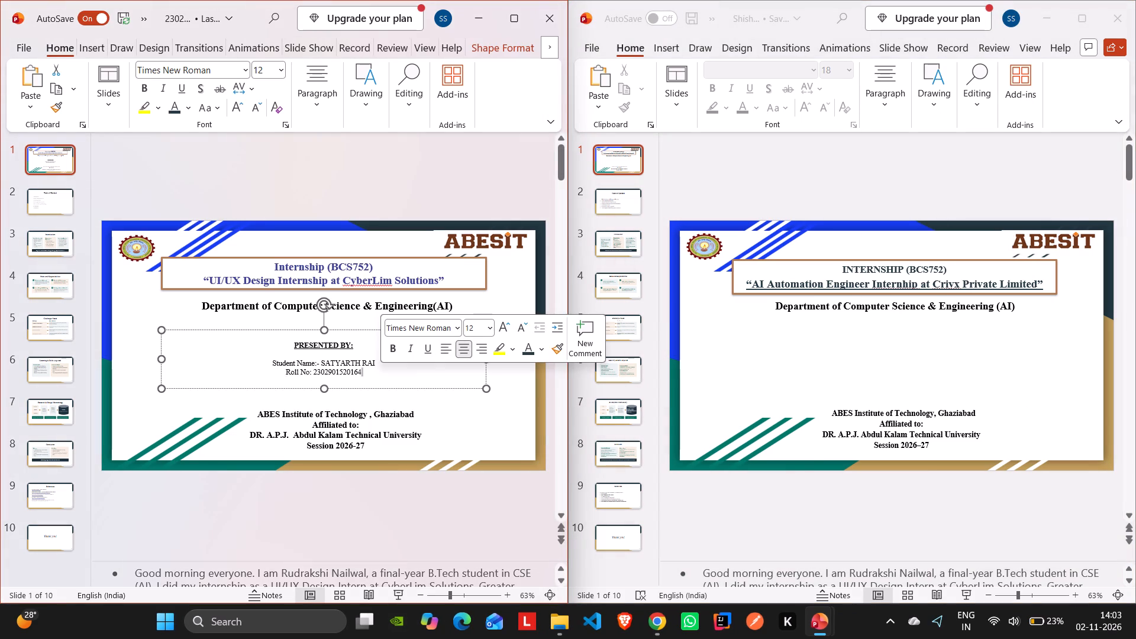
pyautogui.rightClick(459, 419)
pyautogui.rightClick(334, 352)
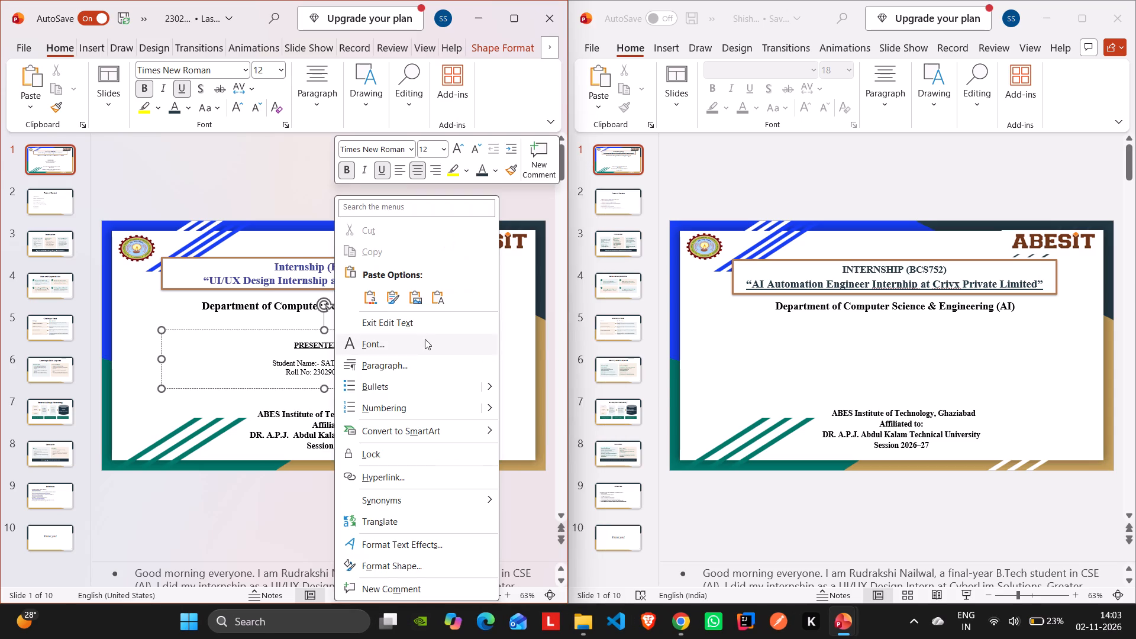
pyautogui.rightClick(283, 319)
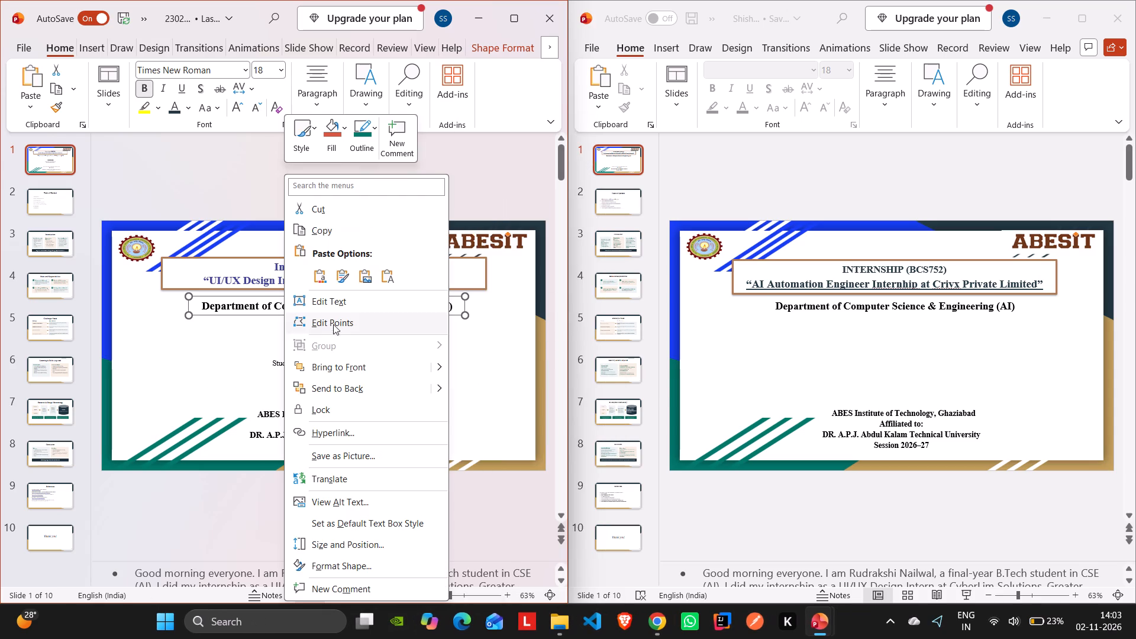
pyautogui.rightClick(492, 380)
pyautogui.rightClick(390, 364)
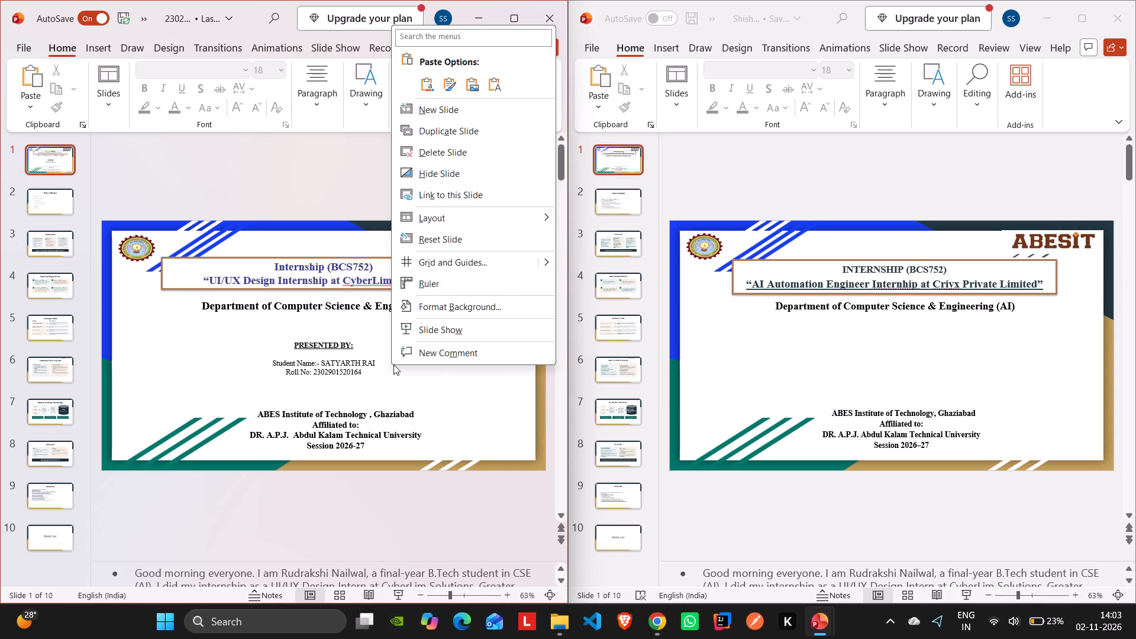
pyautogui.rightClick(321, 353)
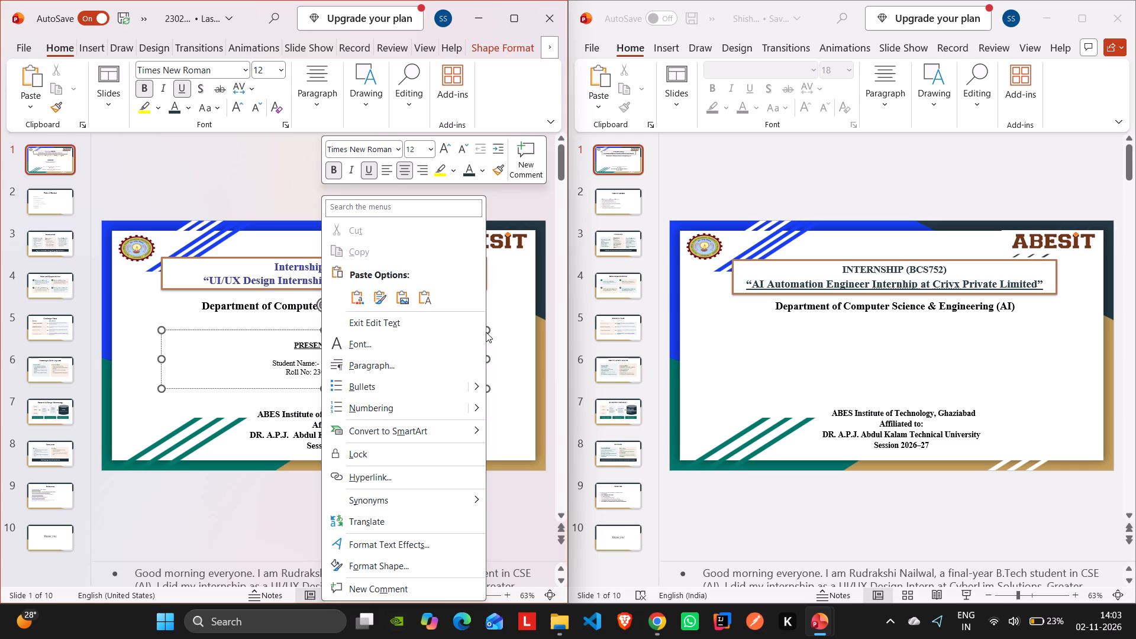
pyautogui.rightClick(486, 332)
pyautogui.rightClick(490, 332)
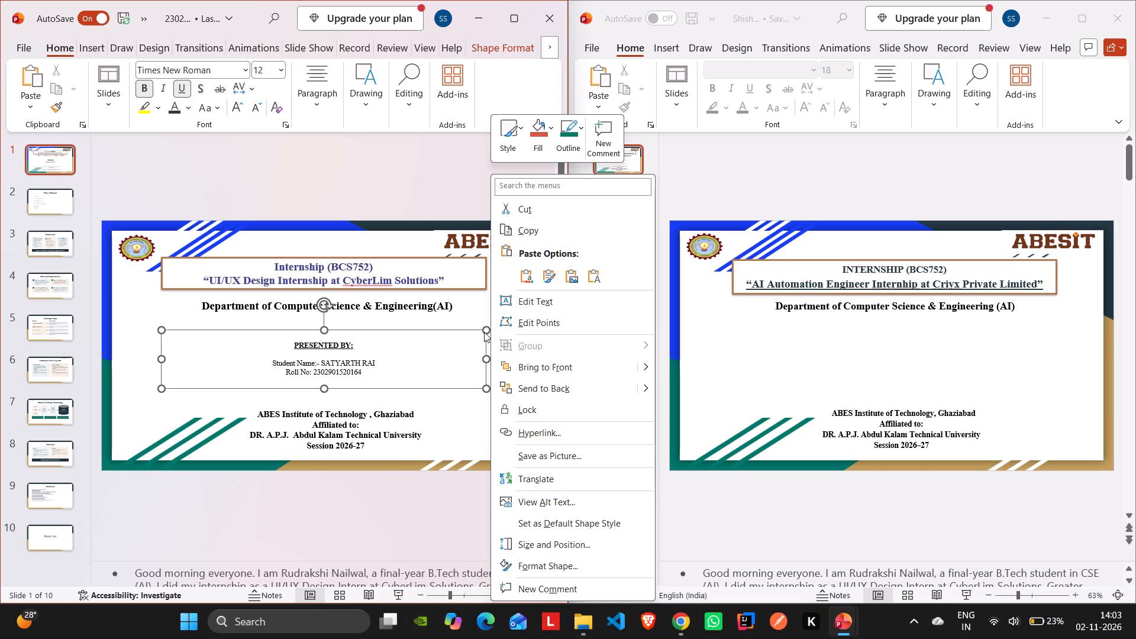
pyautogui.click(532, 237)
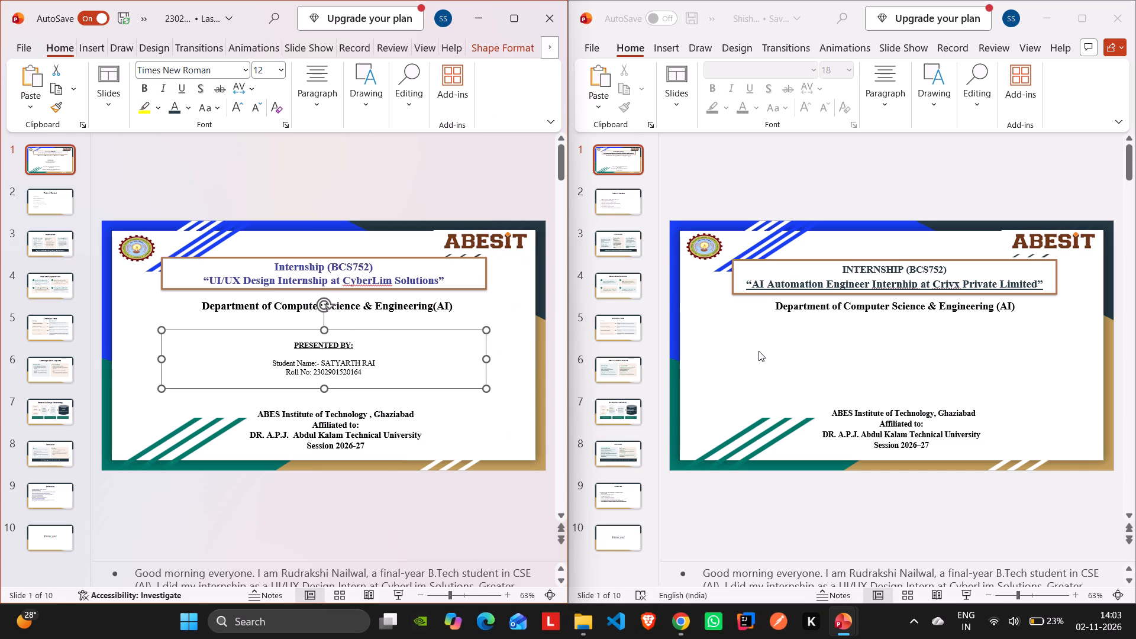
pyautogui.click(759, 351)
pyautogui.rightClick(757, 351)
pyautogui.click(708, 343)
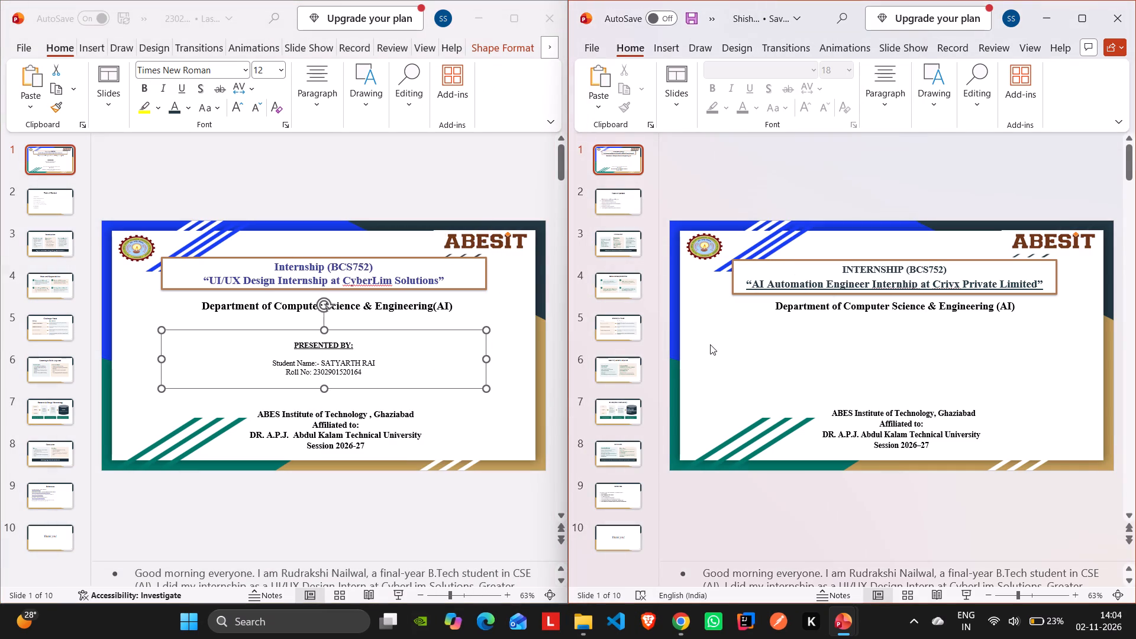
pyautogui.click(770, 346)
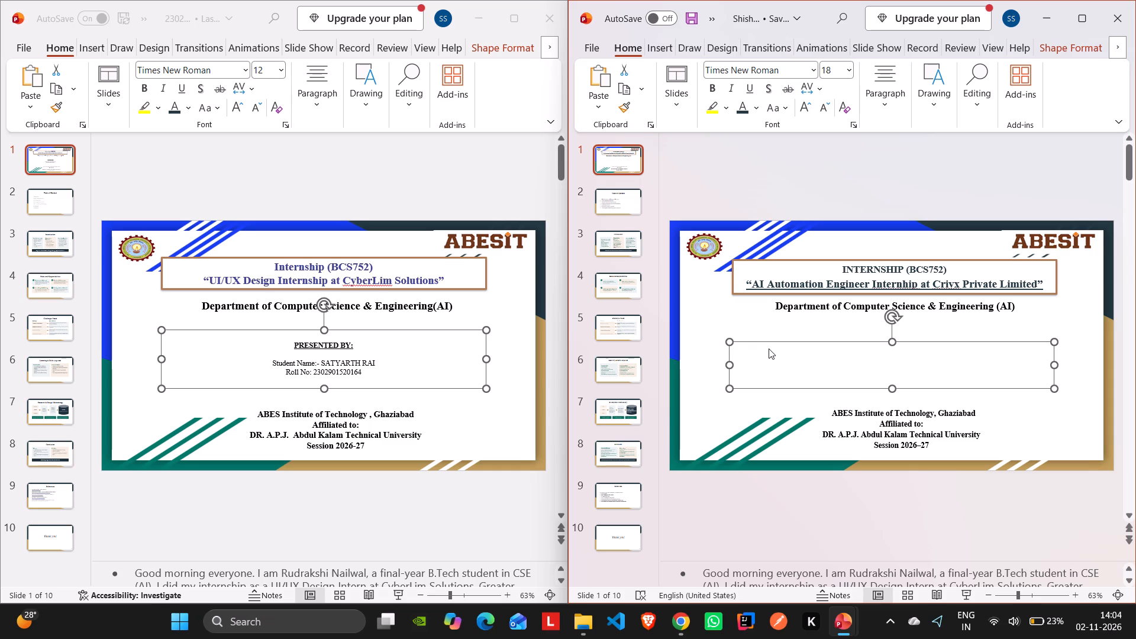
pyautogui.hotkey('ctrl', 'v')
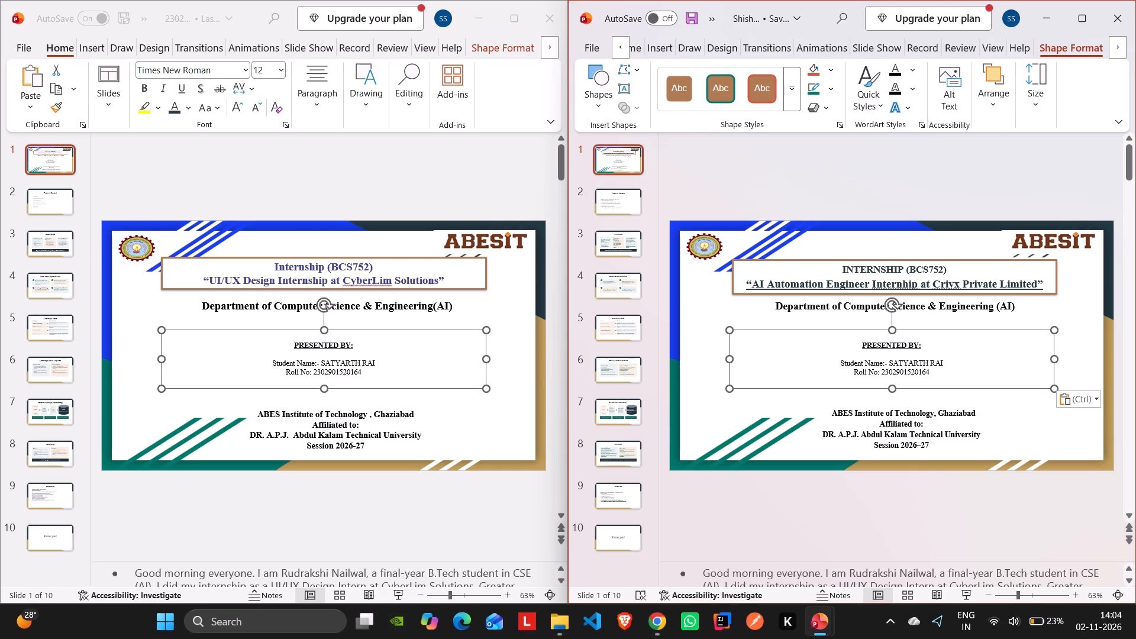
# Replace the final digit of the roll number in the pasted “PRESENTED BY:” box with the presenter's own.
pyautogui.click(939, 375)
pyautogui.press('BackSpace')
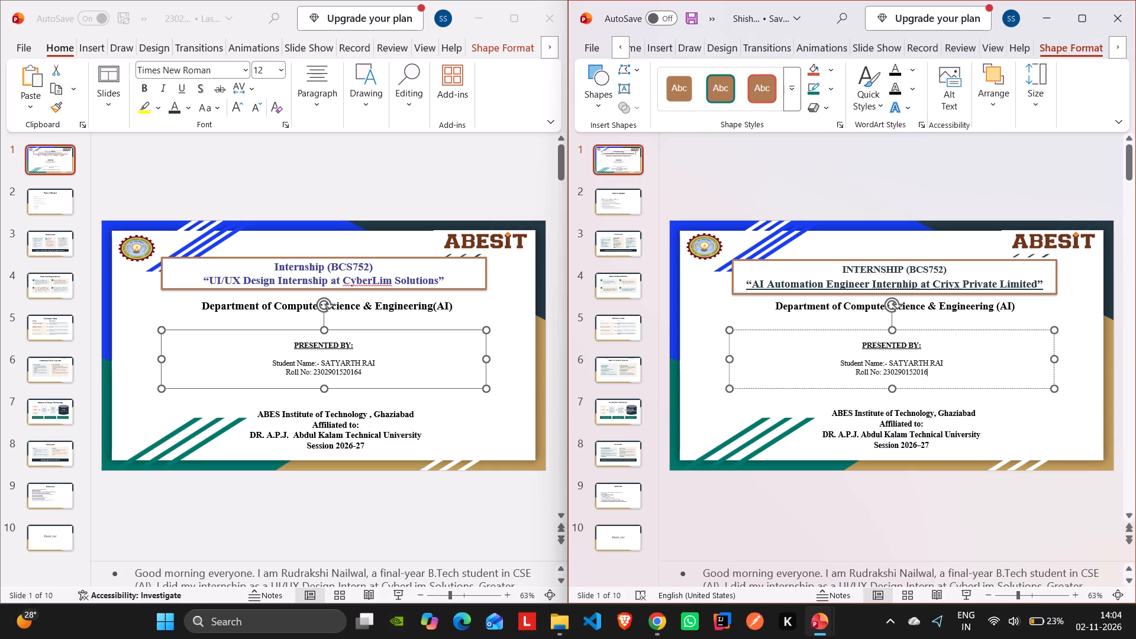
pyautogui.press('pageup')
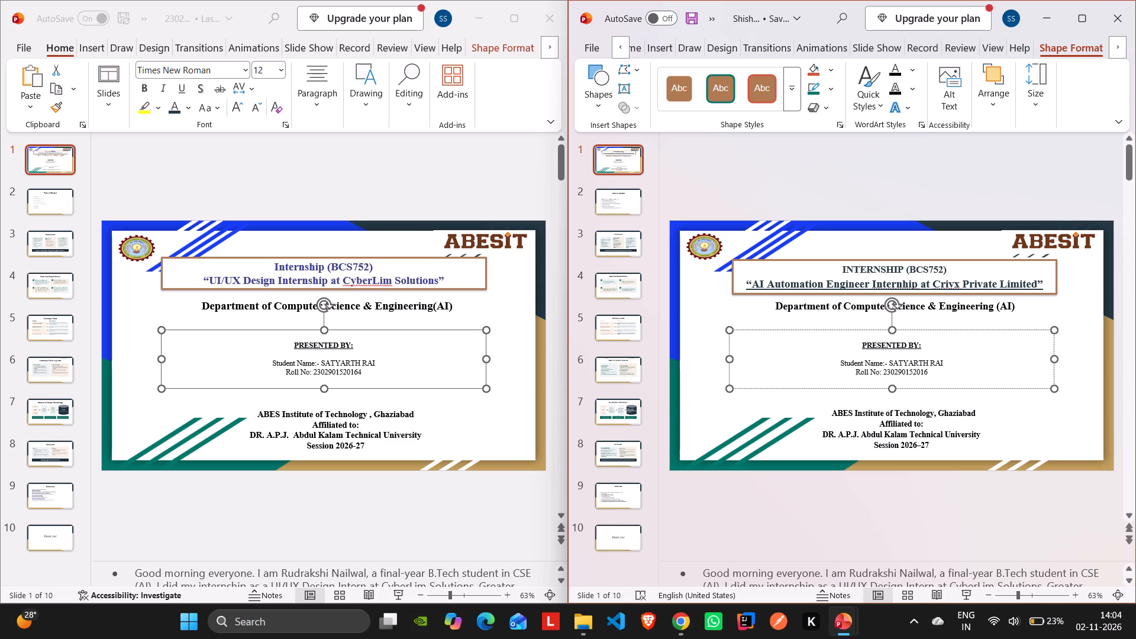
pyautogui.press('9')
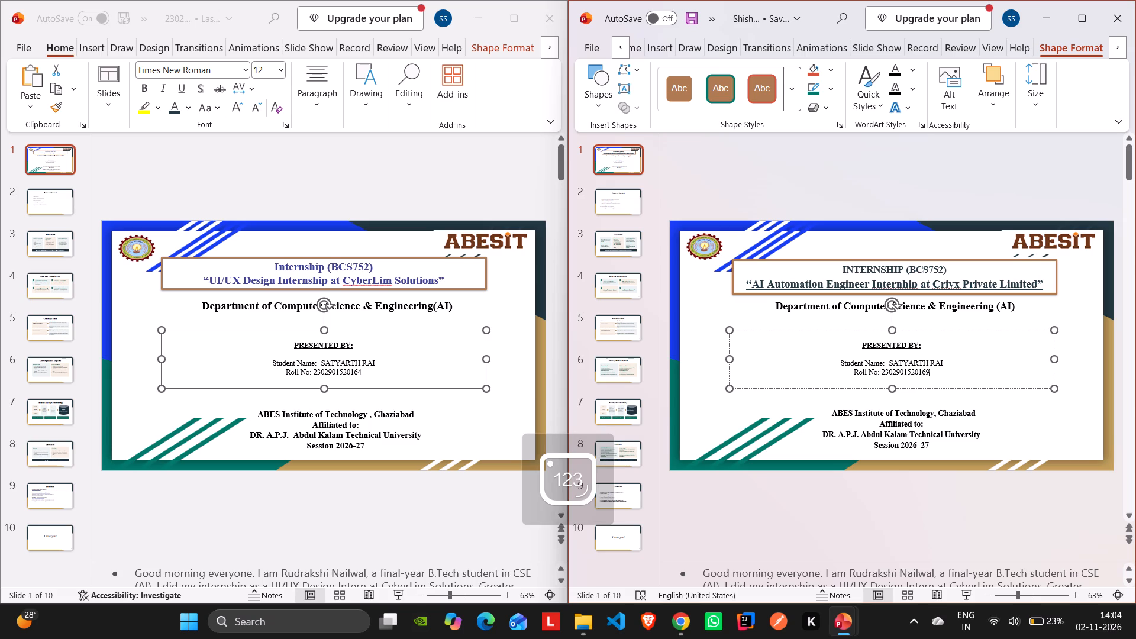
# Replace the student name in the title slide's “PRESENTED BY:” box with the presenter's own name in capitals.
pyautogui.click(947, 366)
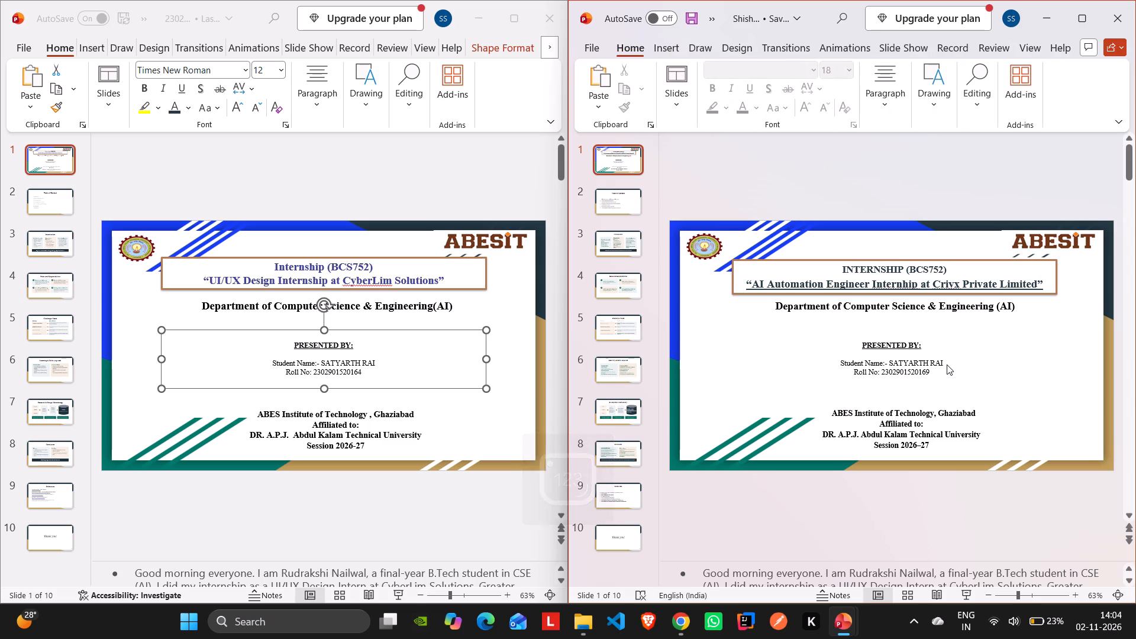
pyautogui.click(947, 364)
pyautogui.click(944, 360)
pyautogui.click(901, 362)
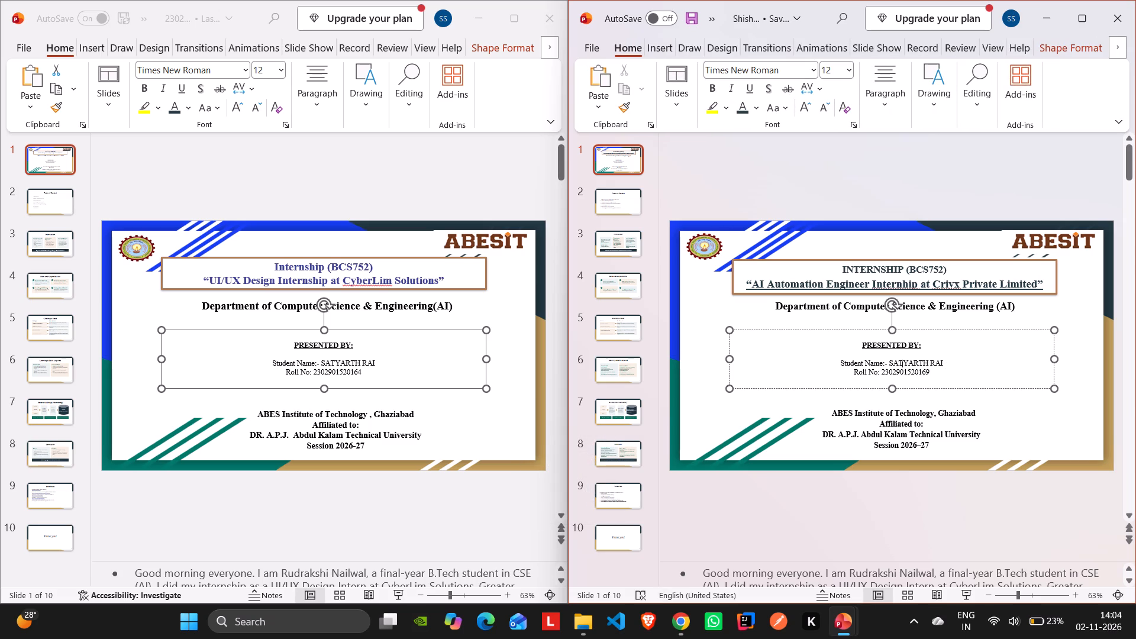
pyautogui.click(960, 362)
pyautogui.click(937, 363)
pyautogui.press('Right')
pyautogui.press('Right')
pyautogui.press('BackSpace')
pyautogui.press('BackSpace')
pyautogui.press('BackSpace')
pyautogui.press('BackSpace')
pyautogui.press('BackSpace')
pyautogui.press('BackSpace')
pyautogui.press('BackSpace')
pyautogui.press('BackSpace')
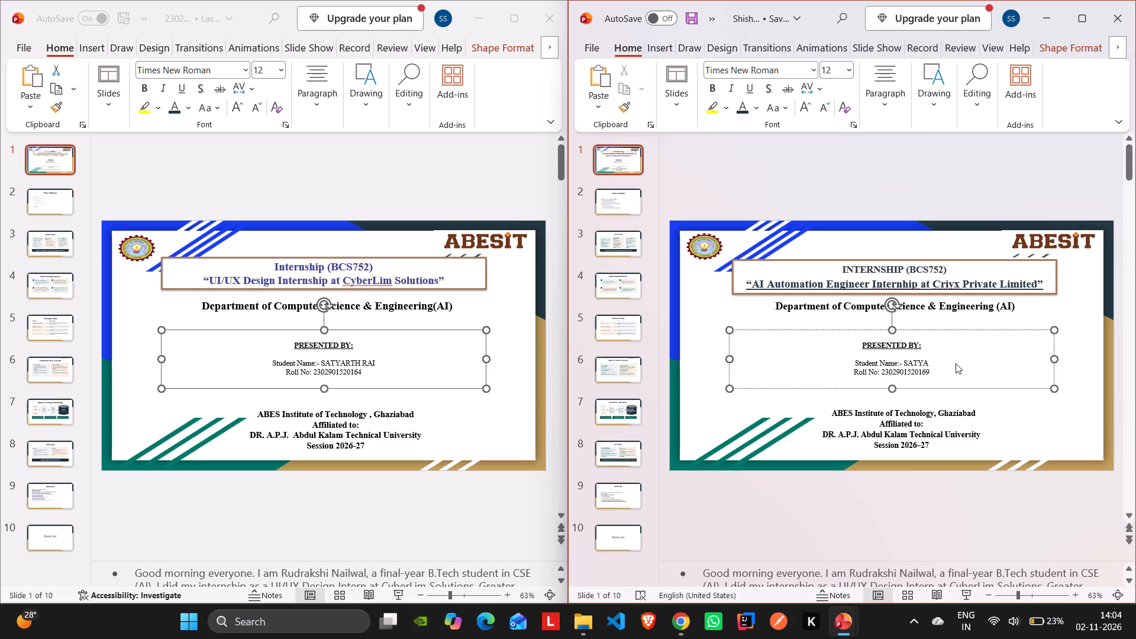
pyautogui.press('BackSpace')
pyautogui.press('BackSpace')
pyautogui.press('BackSpace')
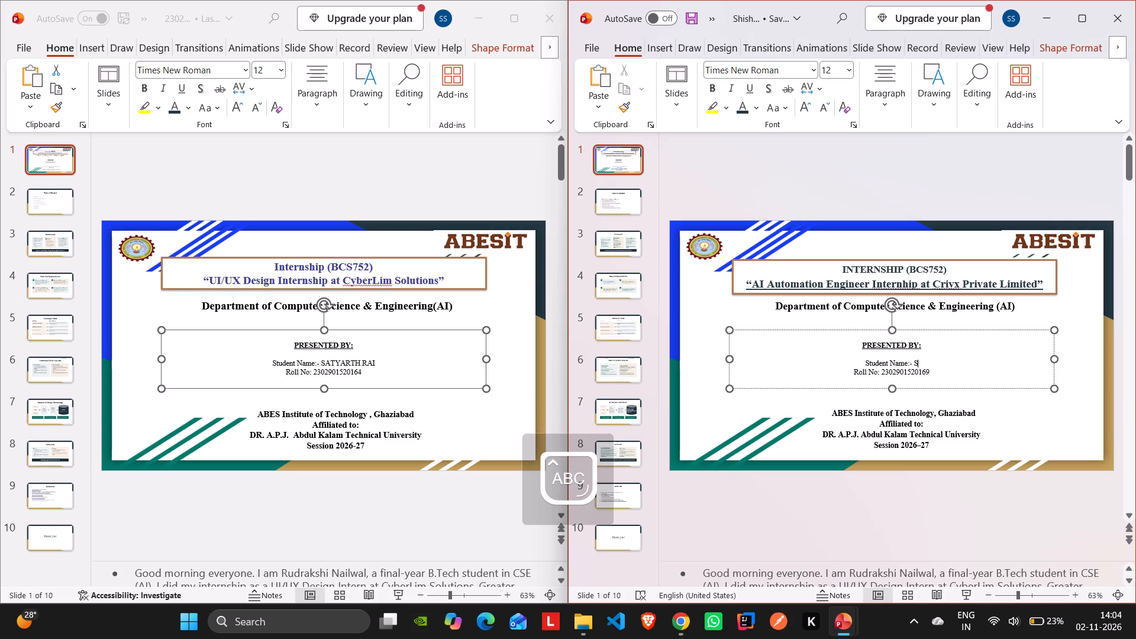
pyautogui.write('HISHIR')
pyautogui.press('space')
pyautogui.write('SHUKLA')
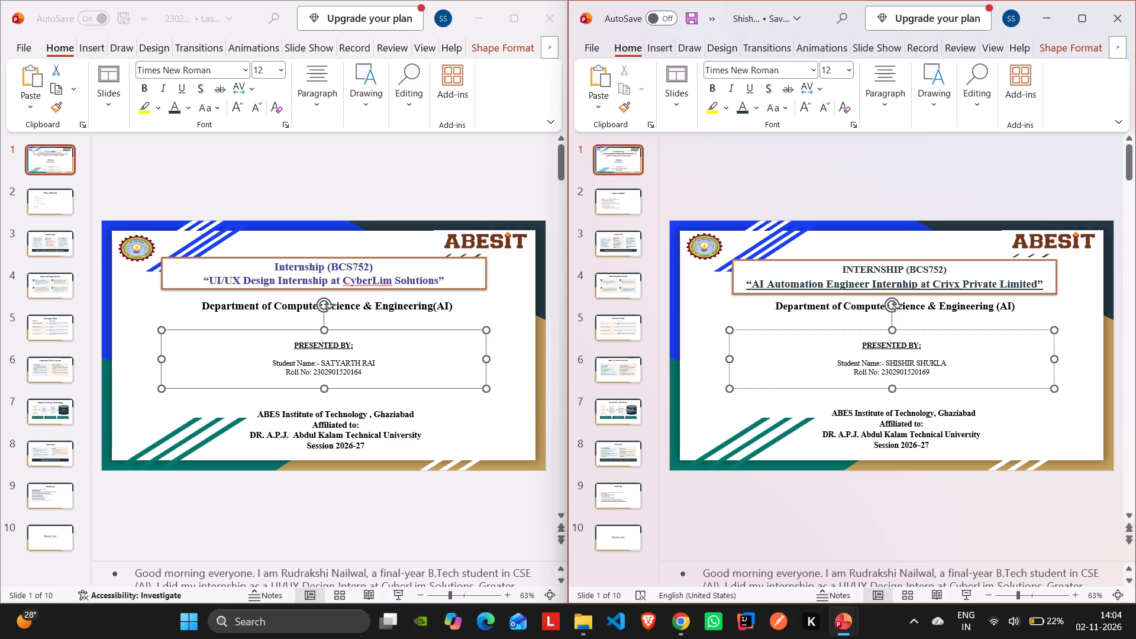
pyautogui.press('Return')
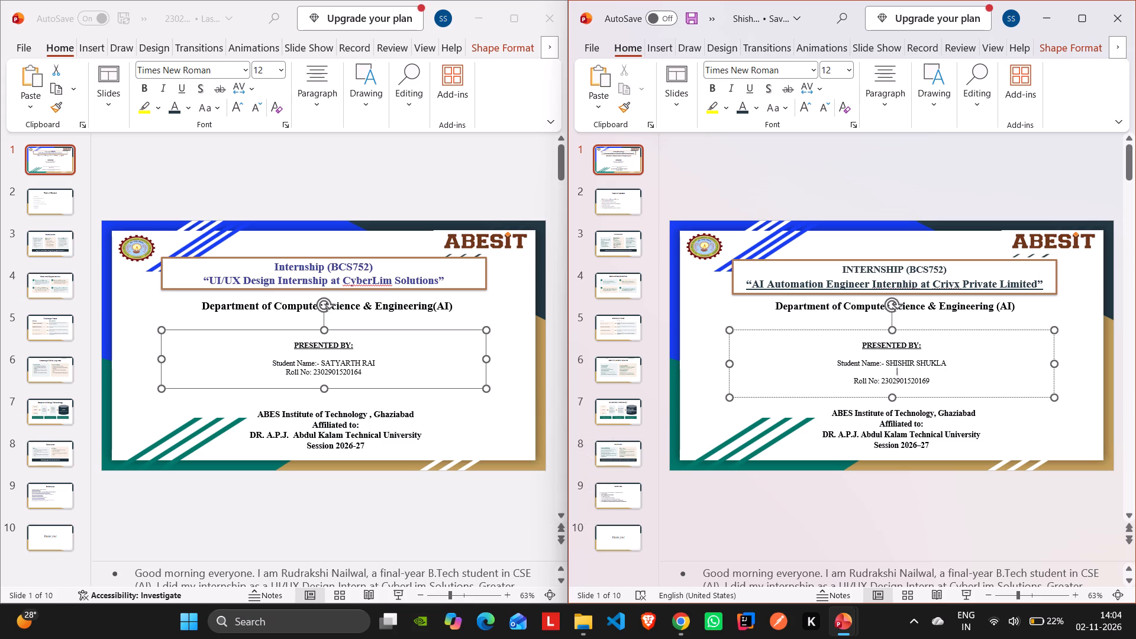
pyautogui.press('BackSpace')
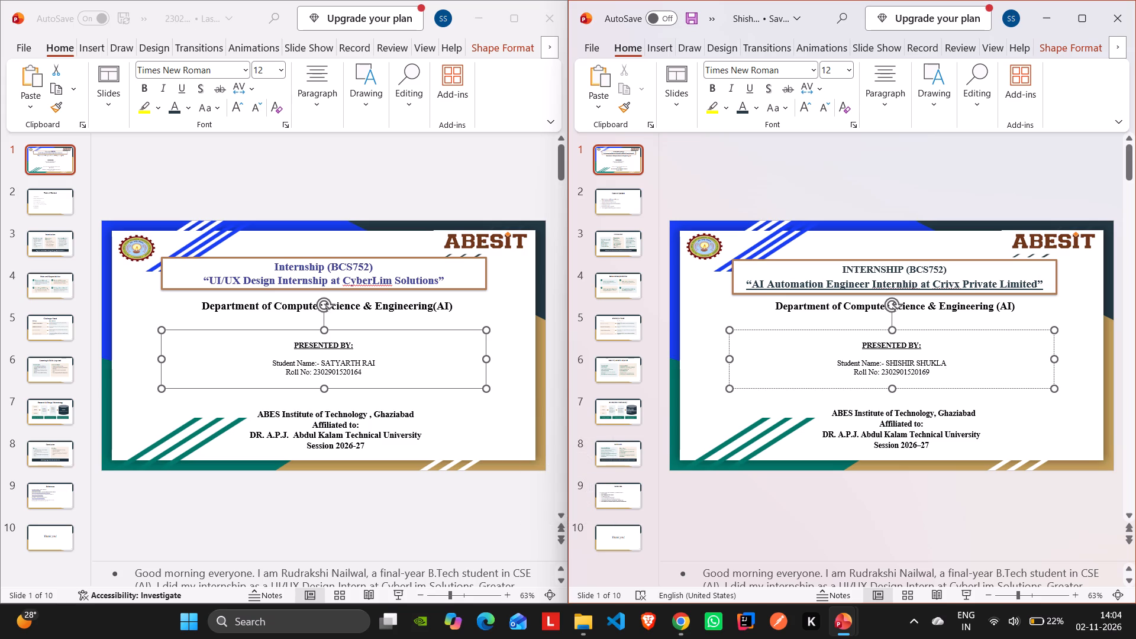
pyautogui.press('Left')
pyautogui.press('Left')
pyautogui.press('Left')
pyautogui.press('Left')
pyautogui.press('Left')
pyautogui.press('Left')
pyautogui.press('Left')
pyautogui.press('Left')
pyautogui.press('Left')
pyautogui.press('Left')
pyautogui.click(976, 360)
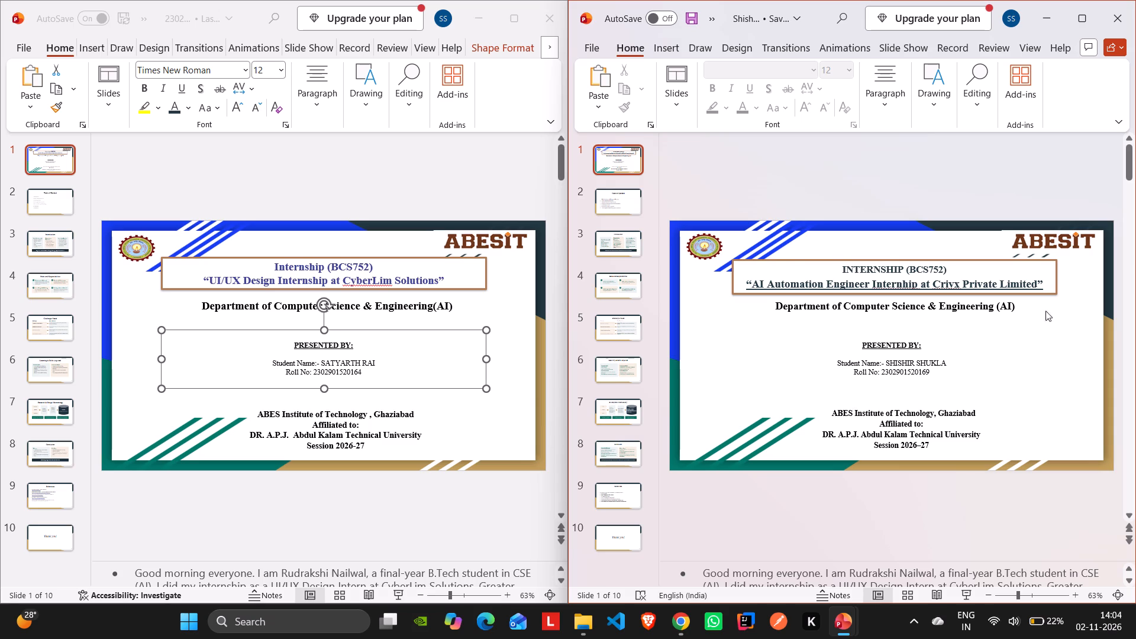
# Compare the font size of the department line on the title slides of both decks.
pyautogui.moveTo(1012, 308); pyautogui.dragTo(805, 316)
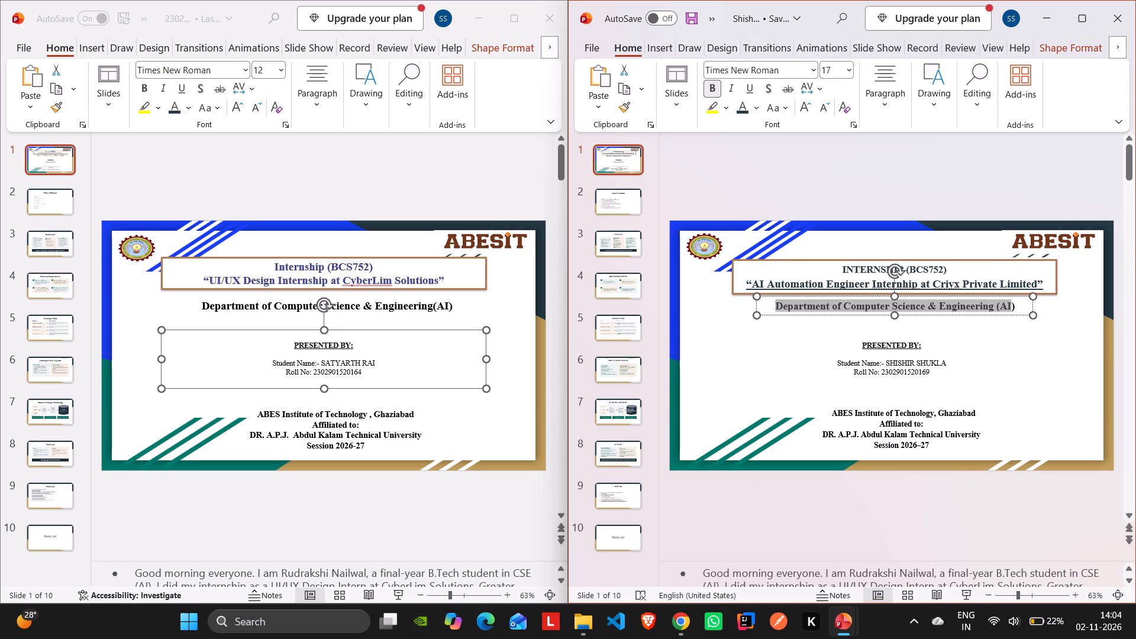
pyautogui.moveTo(805, 316); pyautogui.dragTo(769, 317)
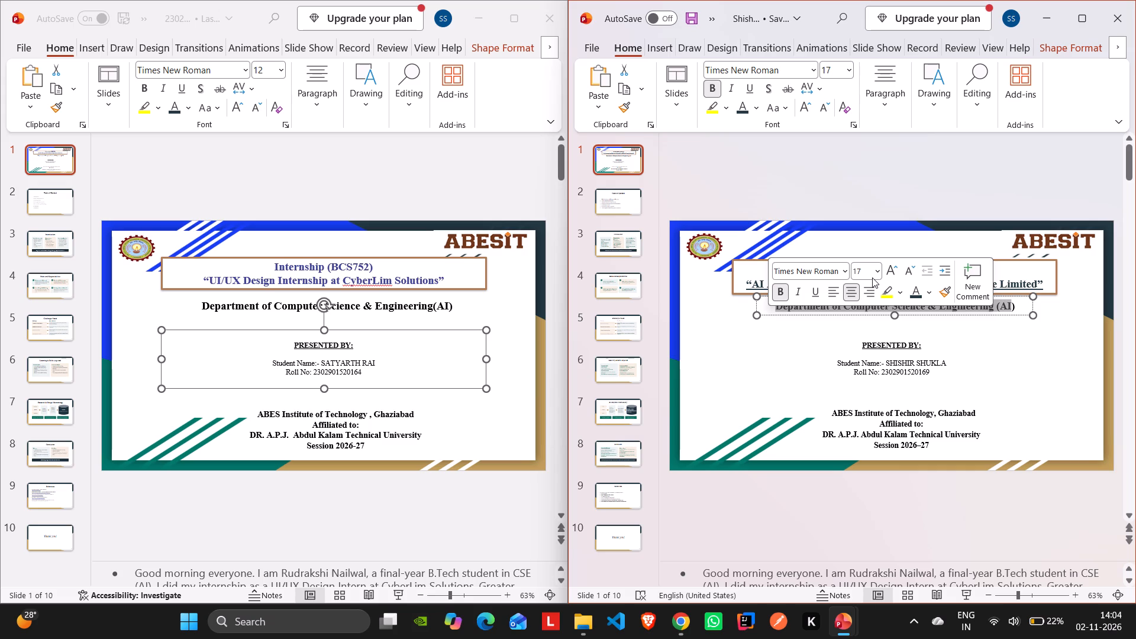
pyautogui.click(430, 298)
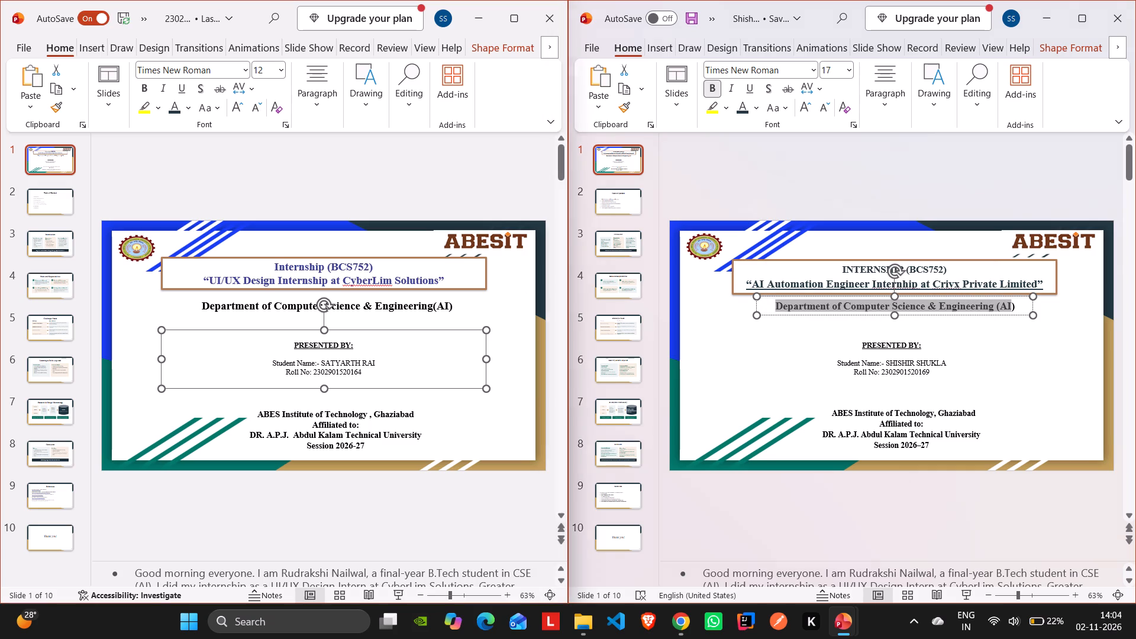
pyautogui.moveTo(425, 305); pyautogui.dragTo(364, 311)
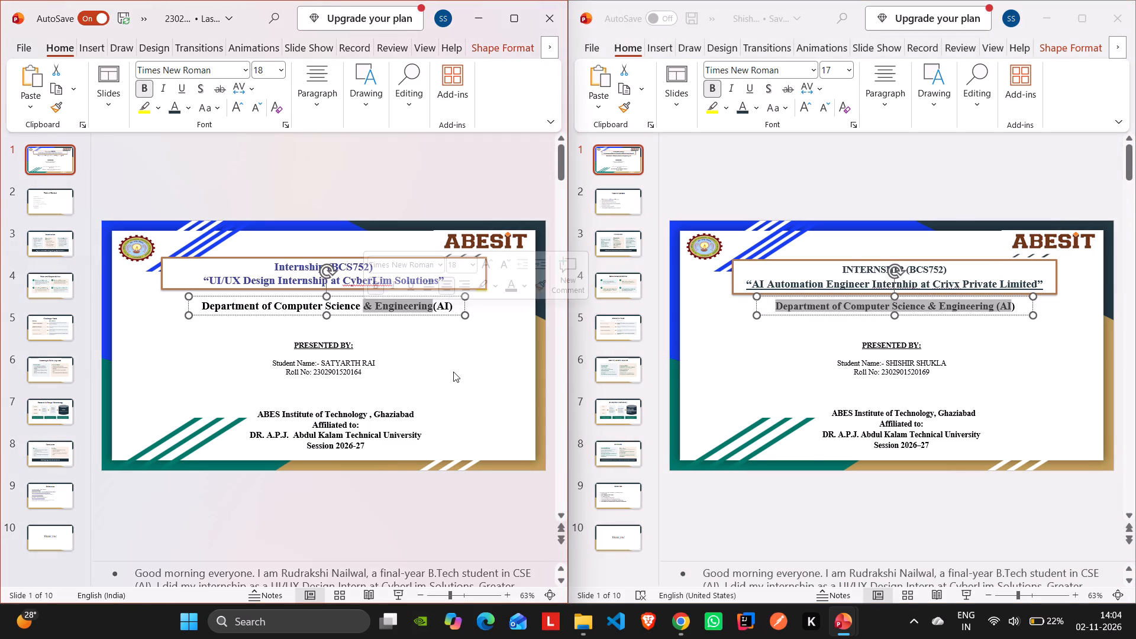
pyautogui.click(453, 372)
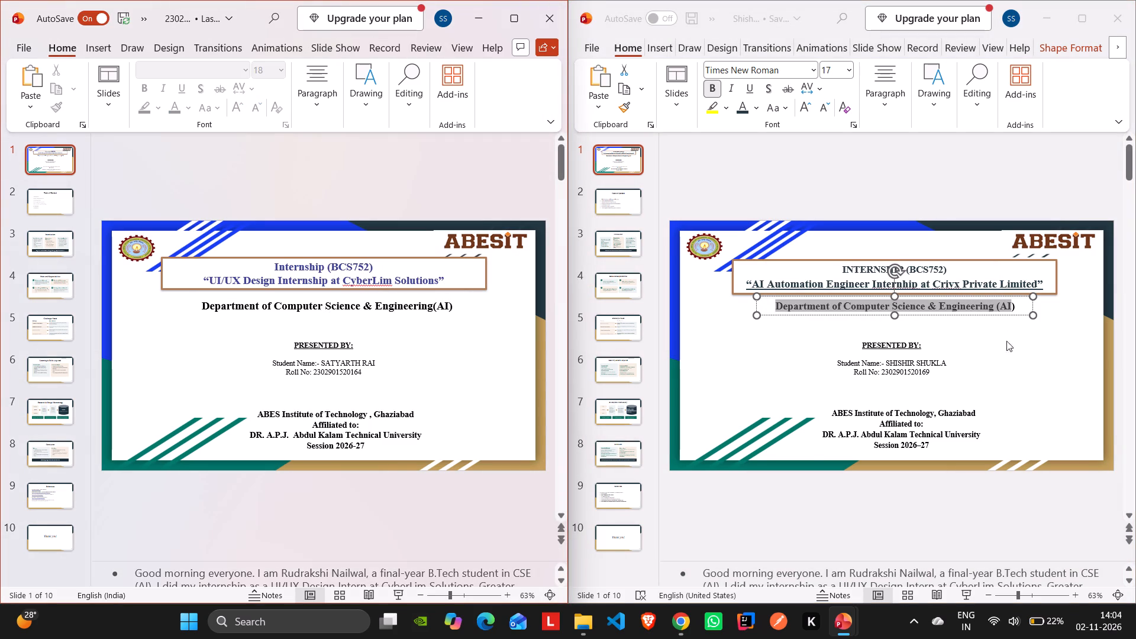
# Nudge the institute, affiliation and session text box slightly upward on the AI Automation deck's title slide.
pyautogui.click(1006, 348)
pyautogui.moveTo(1038, 442); pyautogui.dragTo(1038, 435)
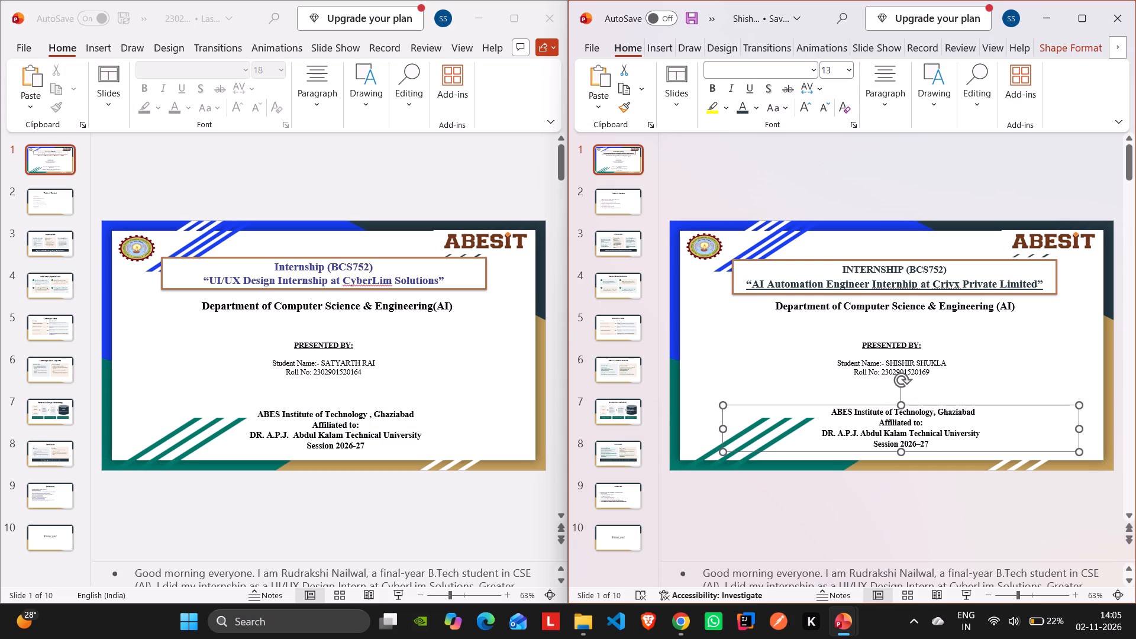
# Move the department line slightly down, centred on the slide between the bordered heading and the “PRESENTED BY:” box.
pyautogui.moveTo(1017, 306); pyautogui.dragTo(988, 311)
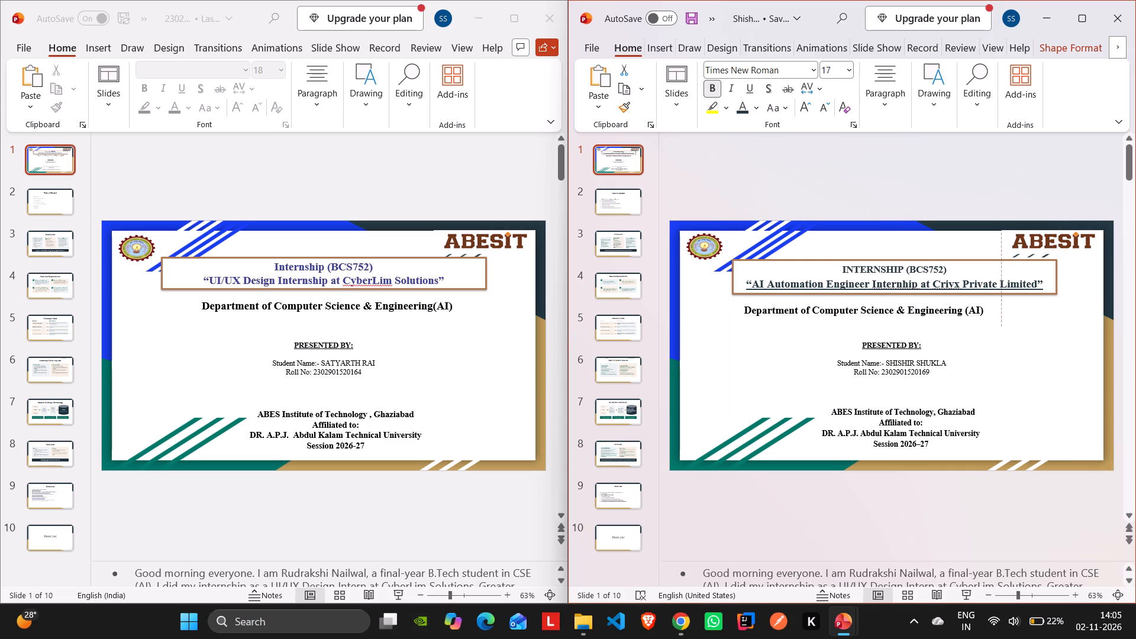
pyautogui.moveTo(988, 311); pyautogui.dragTo(1011, 311)
pyautogui.click(1019, 343)
pyautogui.click(958, 333)
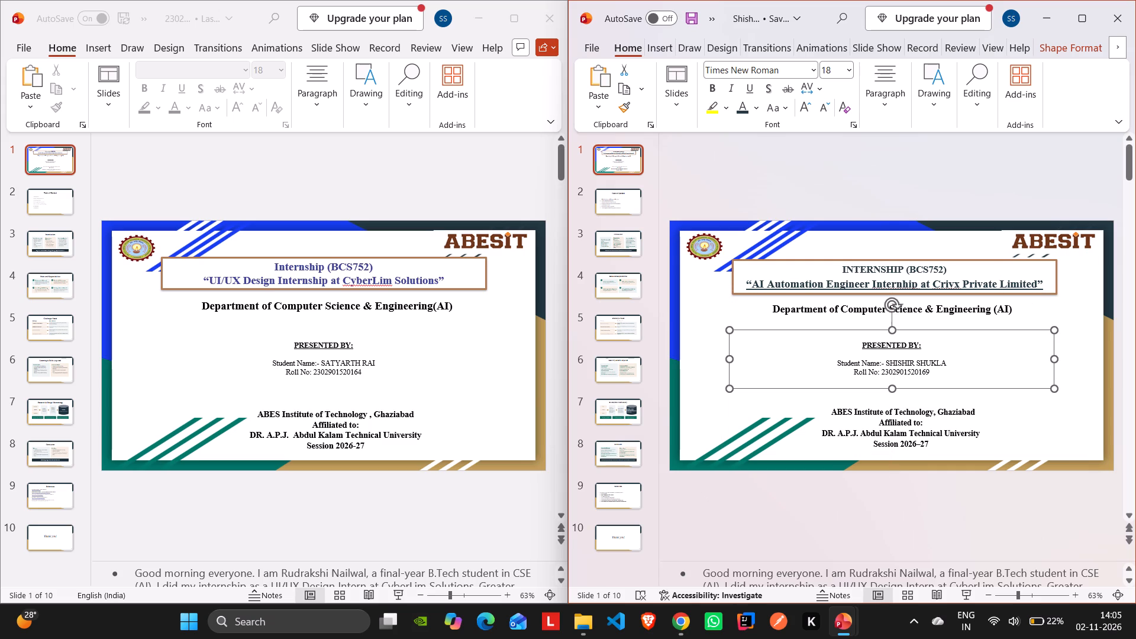
pyautogui.click(1037, 315)
pyautogui.click(1015, 309)
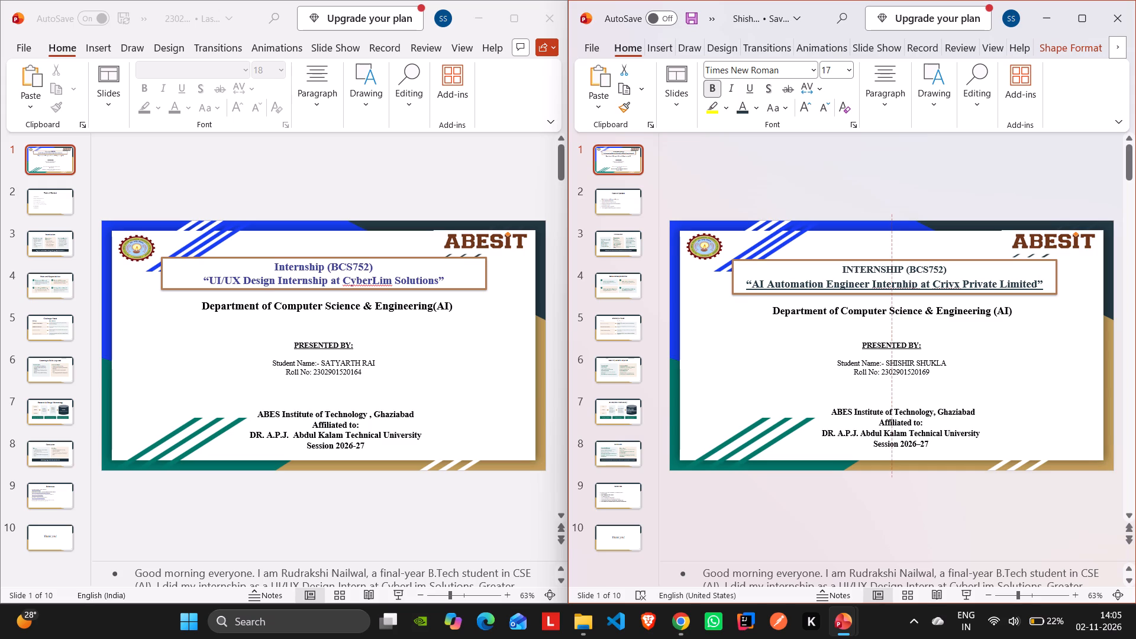
pyautogui.click(1020, 366)
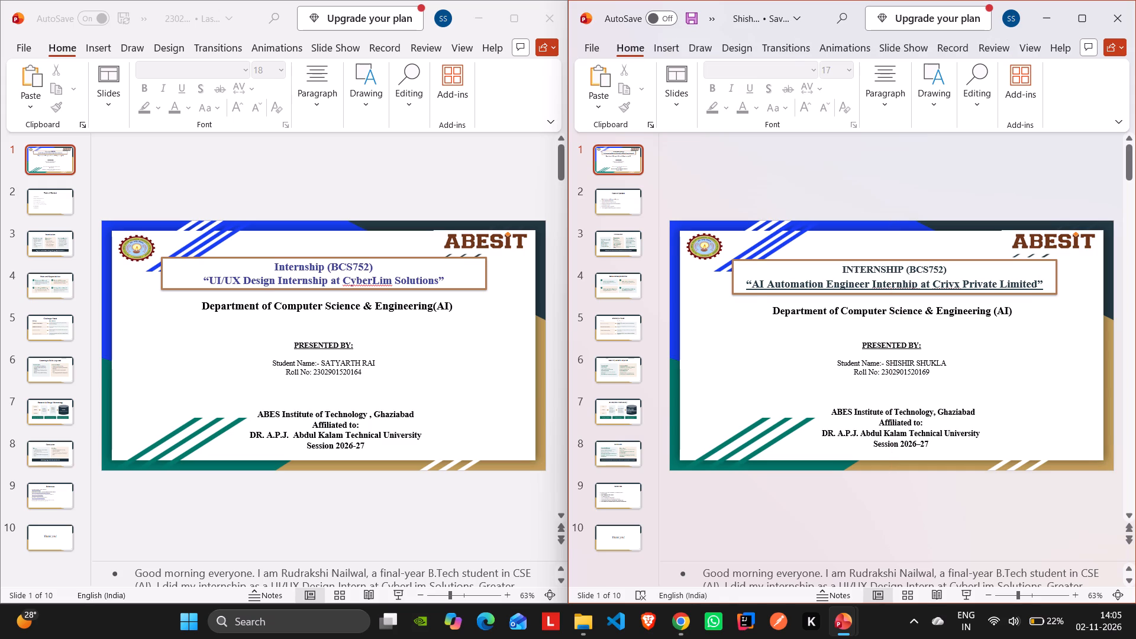
# Set the department line on the AI Automation deck's title slide to font size 18.
pyautogui.moveTo(1003, 314); pyautogui.dragTo(801, 332)
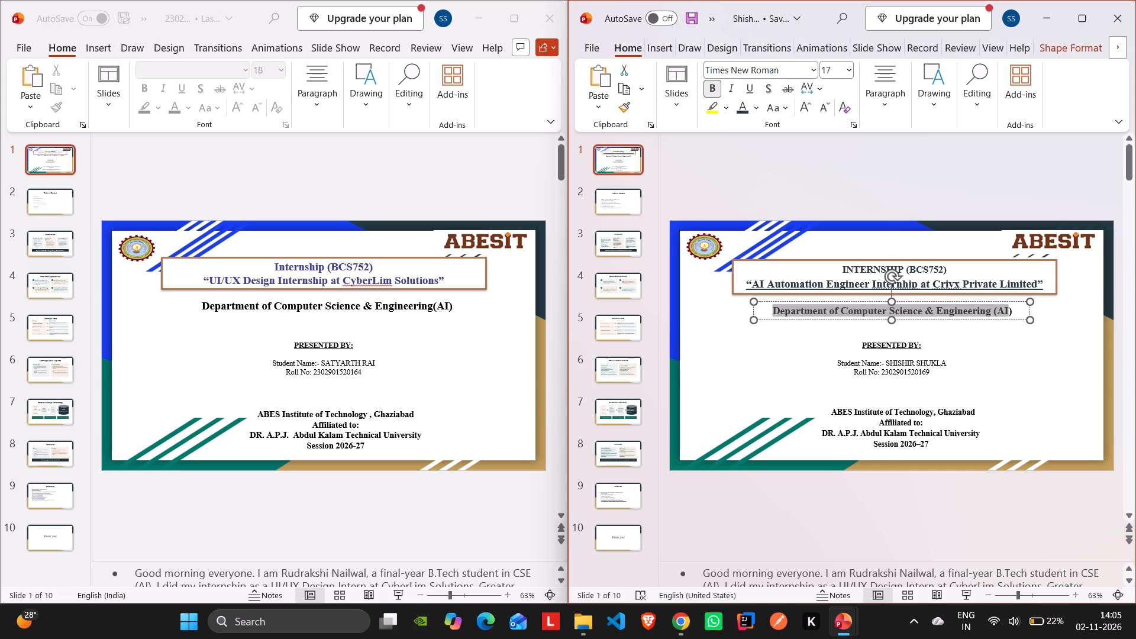
pyautogui.moveTo(801, 332); pyautogui.dragTo(798, 332)
pyautogui.click(909, 293)
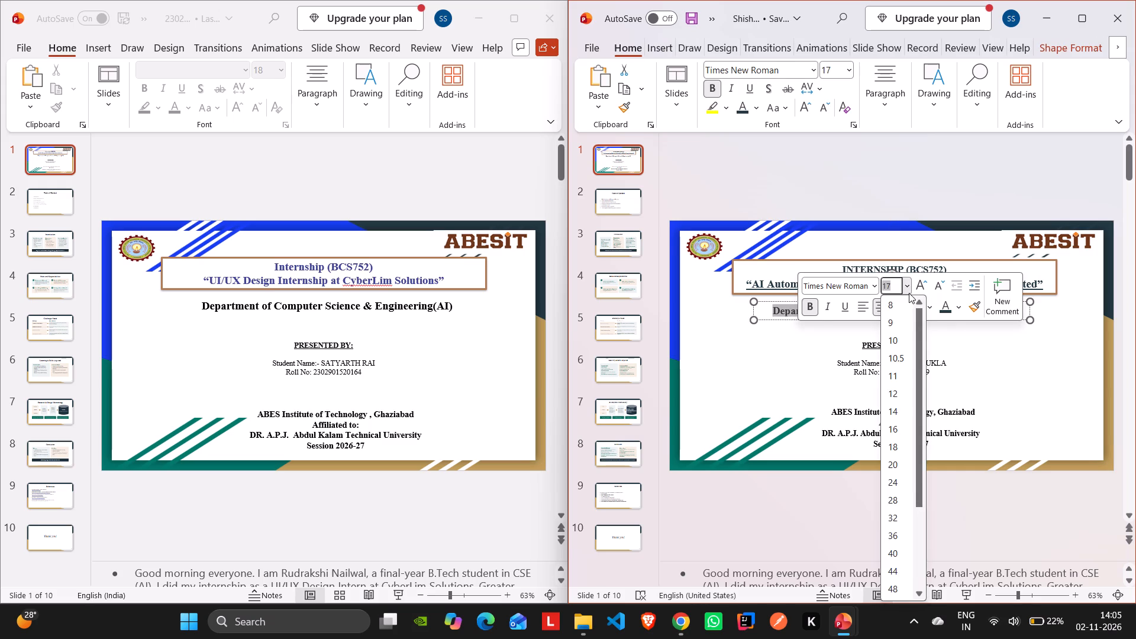
pyautogui.click(898, 439)
pyautogui.click(1058, 380)
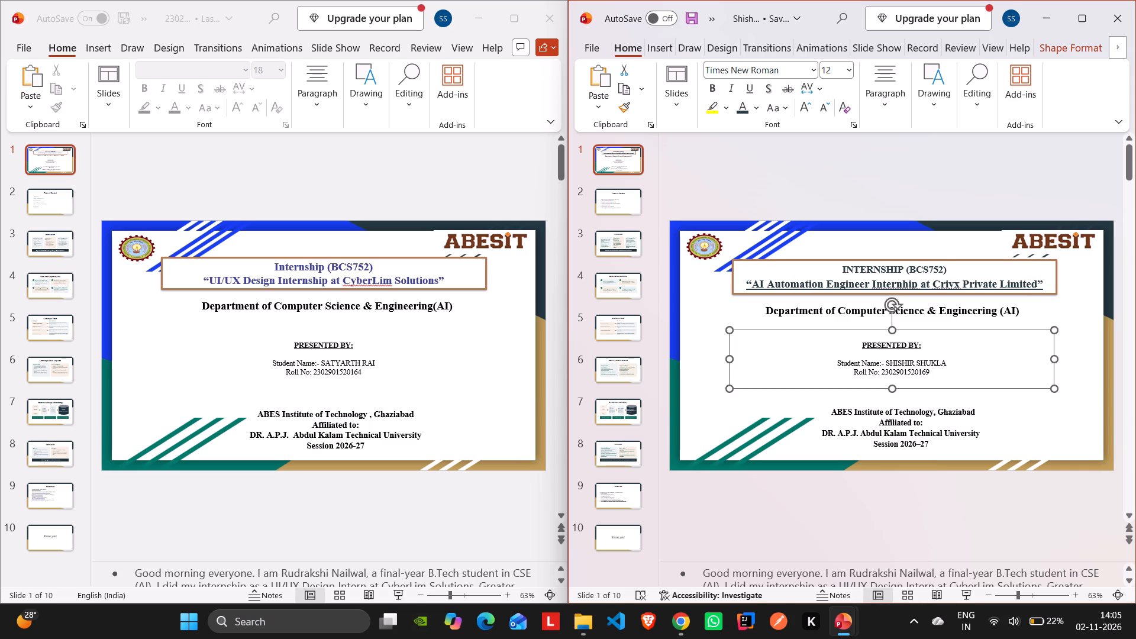
pyautogui.click(1043, 430)
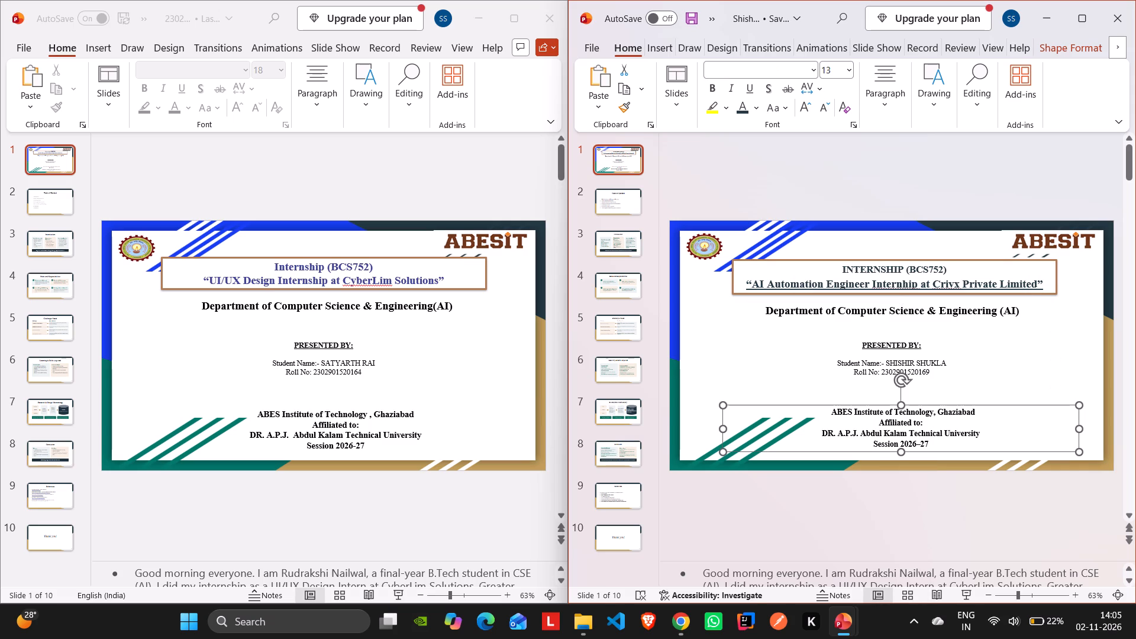
pyautogui.click(1051, 361)
pyautogui.click(1097, 246)
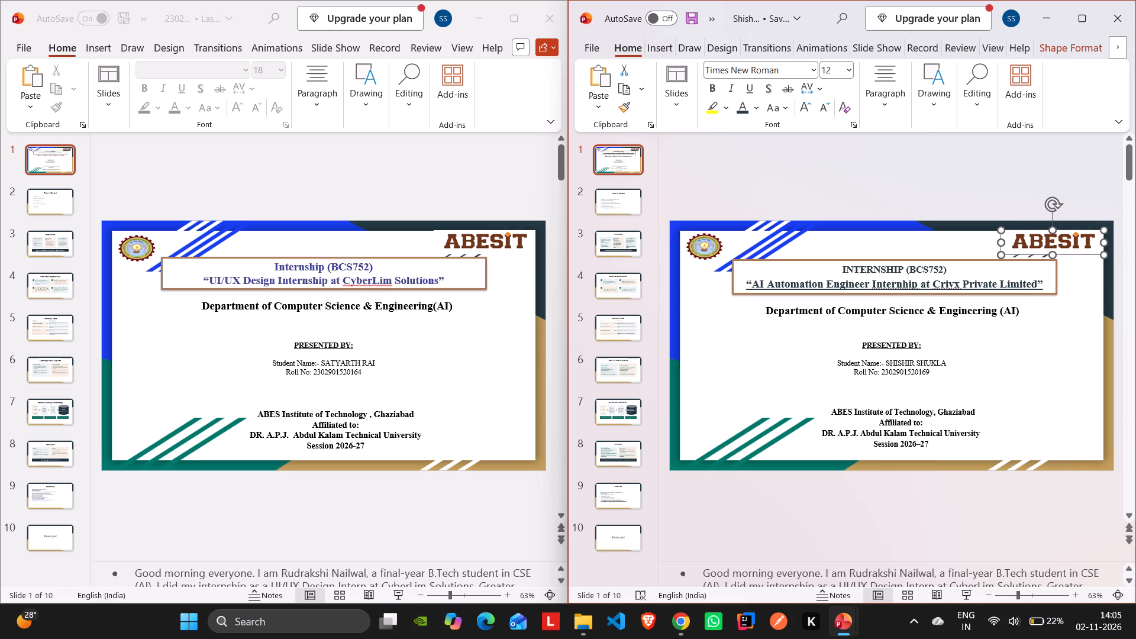
pyautogui.click(985, 195)
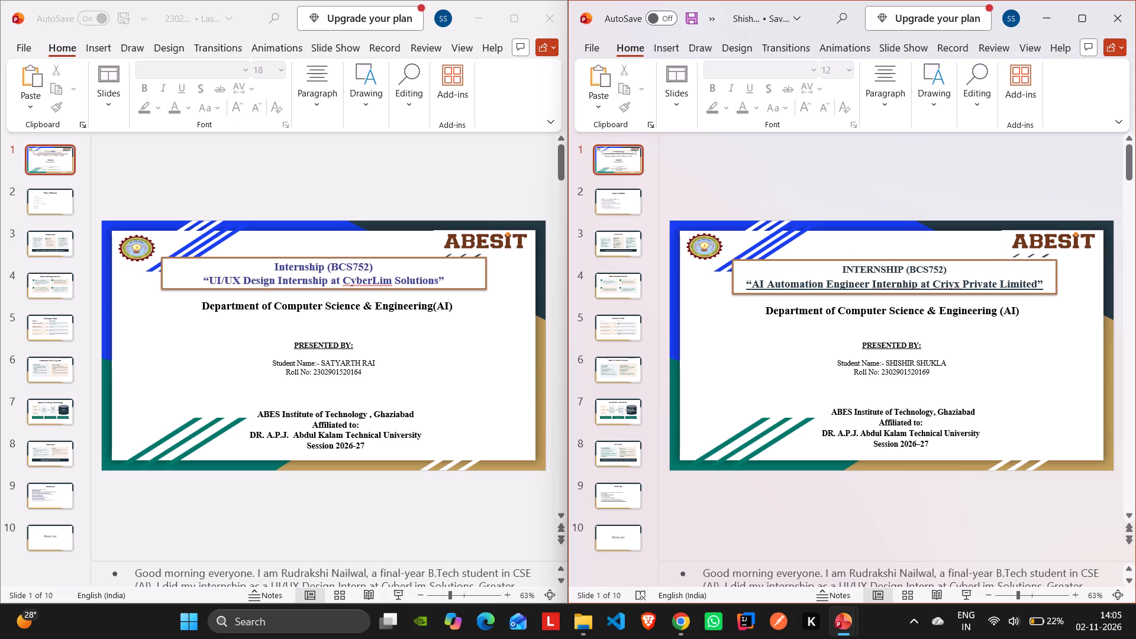
# Compare the Table of Content, Introduction and Roles and Responsibilities slides with the reference deck's layout and text formatting.
pyautogui.scroll(-2, 911, 366)
pyautogui.scroll(1, 911, 366)
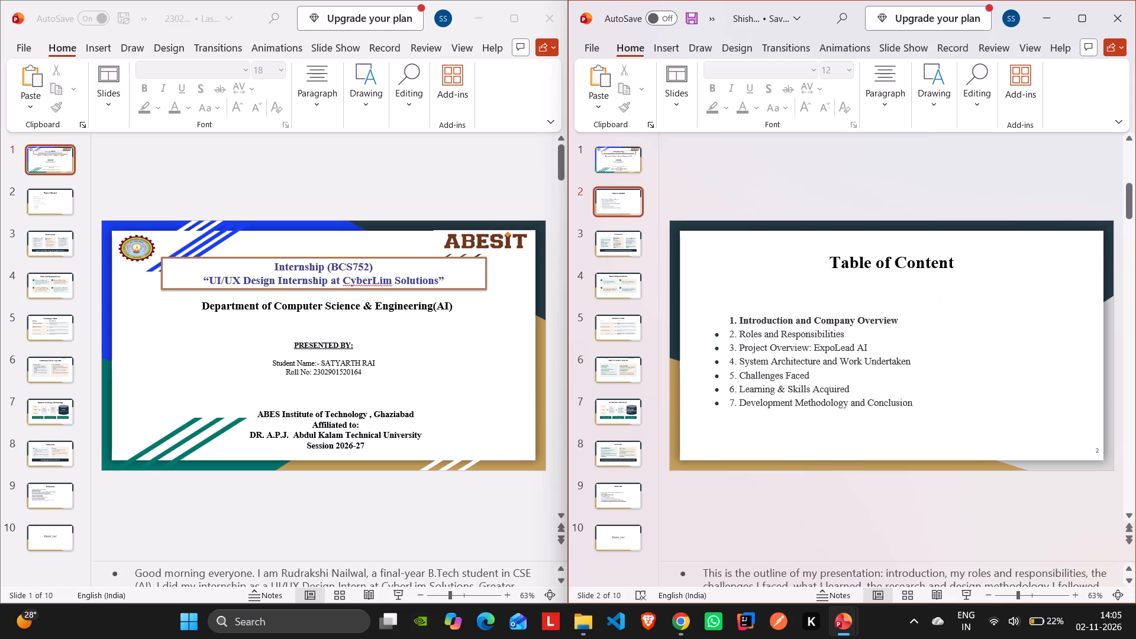
pyautogui.scroll(1, 911, 366)
pyautogui.scroll(-1, 934, 365)
pyautogui.scroll(-1, 472, 379)
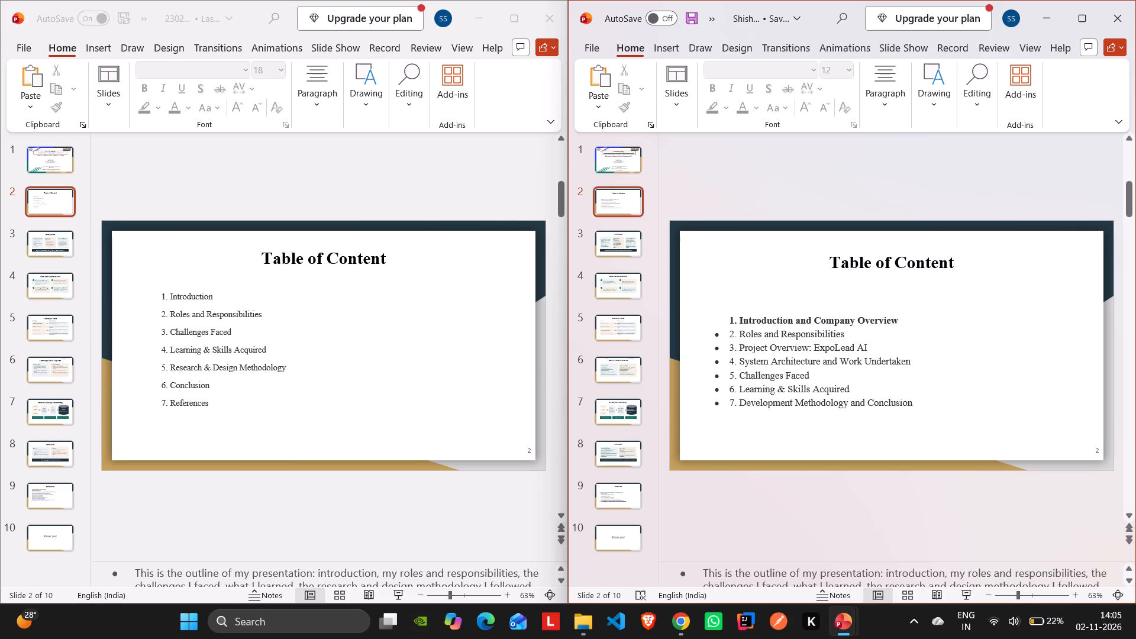
pyautogui.scroll(-2, 893, 362)
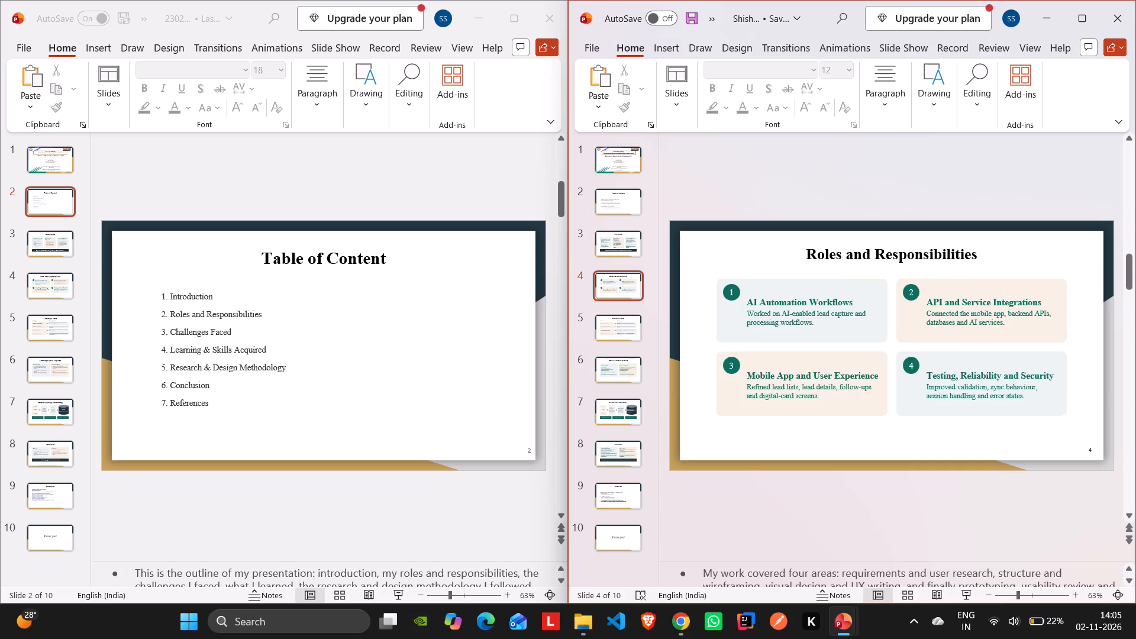
pyautogui.scroll(1, 893, 362)
pyautogui.scroll(-2, 398, 370)
pyautogui.scroll(1, 398, 370)
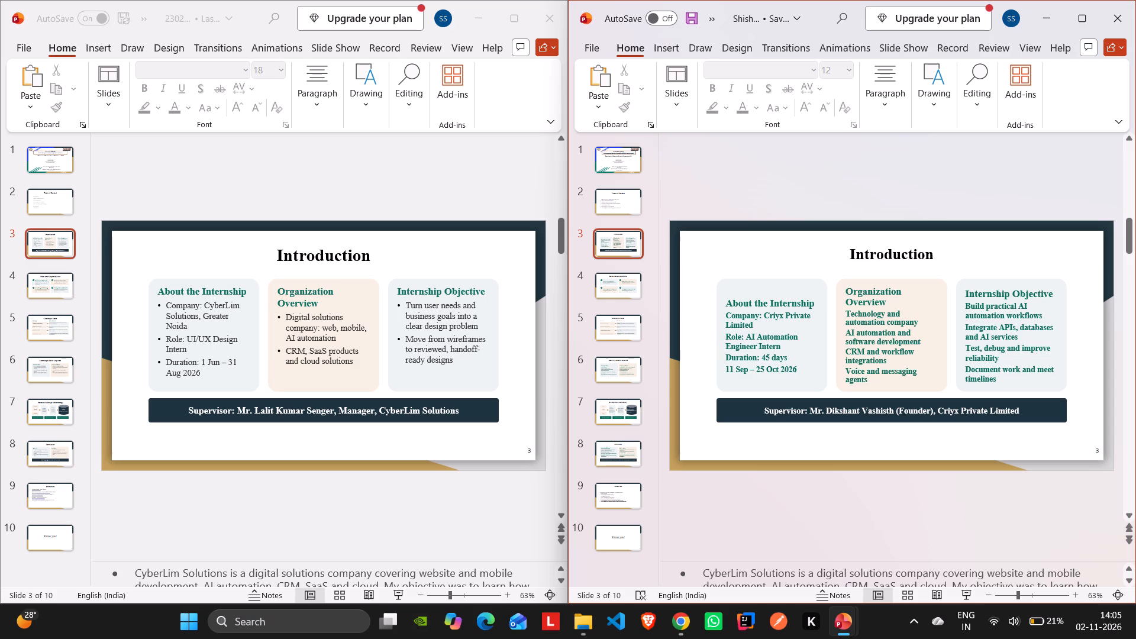
pyautogui.scroll(-1, 919, 340)
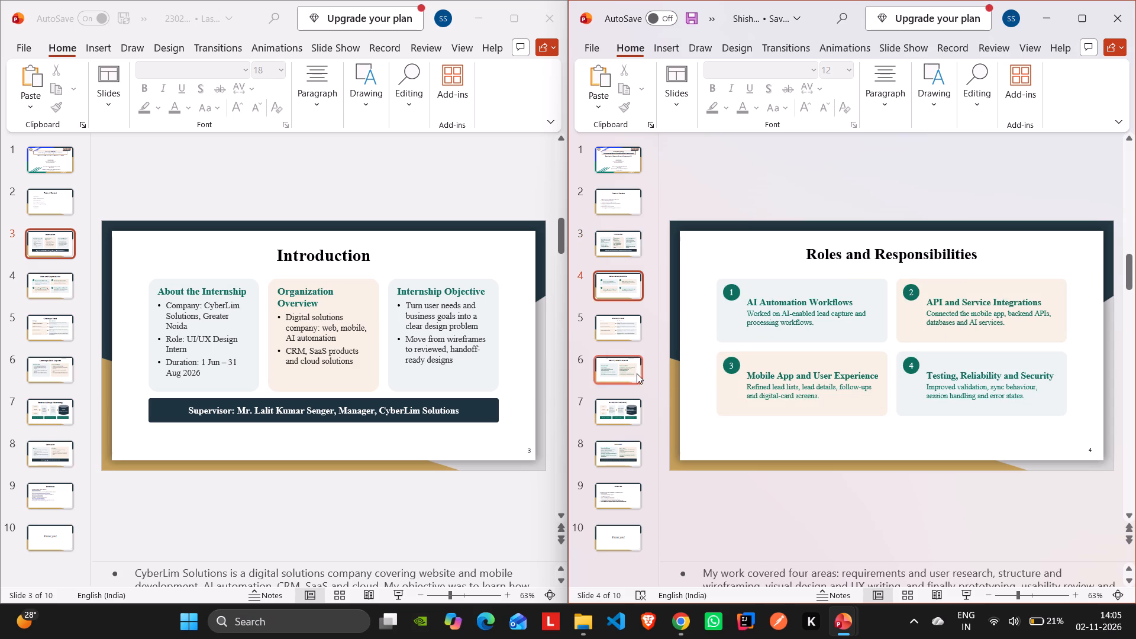
# Compare the Roles and Responsibilities through References slides with the matching slides in the reference deck for layout and text formatting.
pyautogui.scroll(-1, 427, 366)
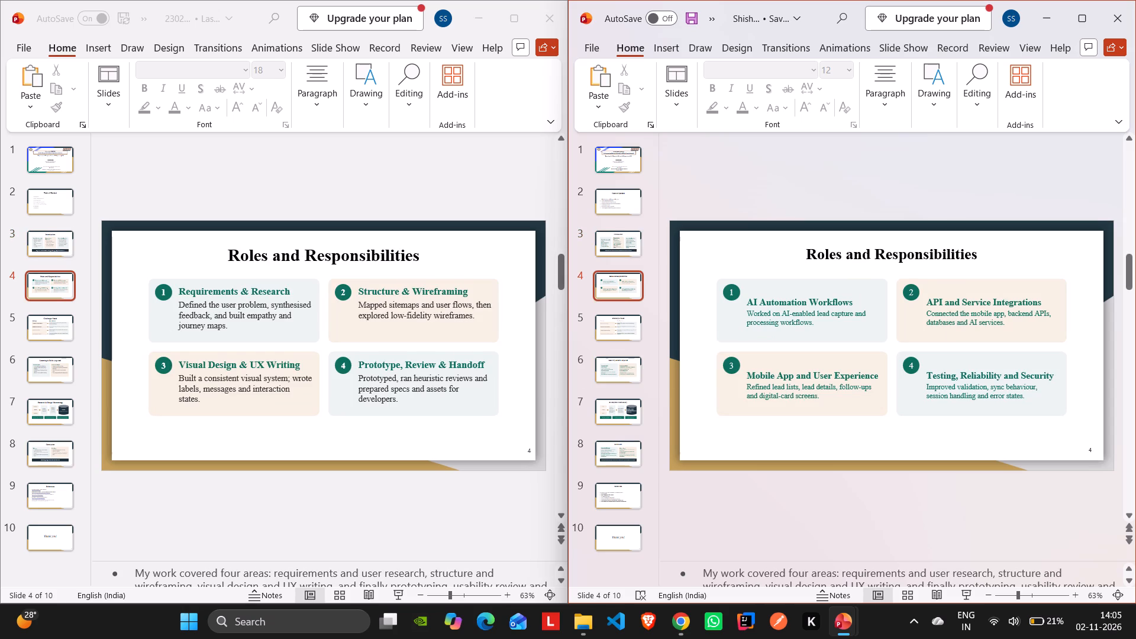
pyautogui.scroll(-1, 904, 342)
pyautogui.scroll(-1, 401, 360)
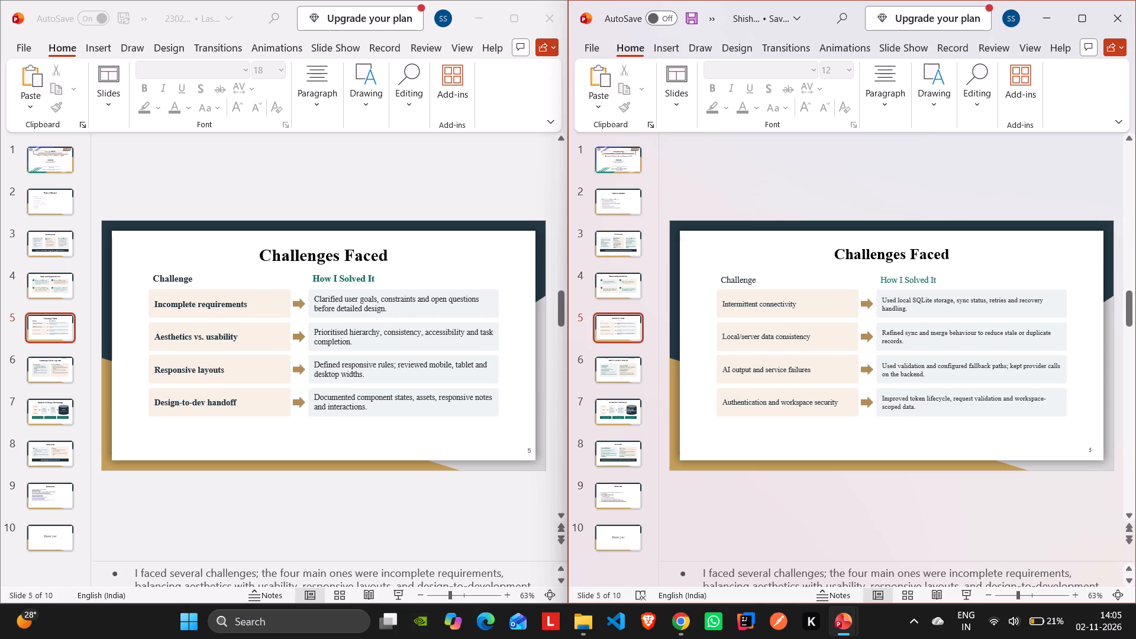
pyautogui.scroll(-1, 862, 332)
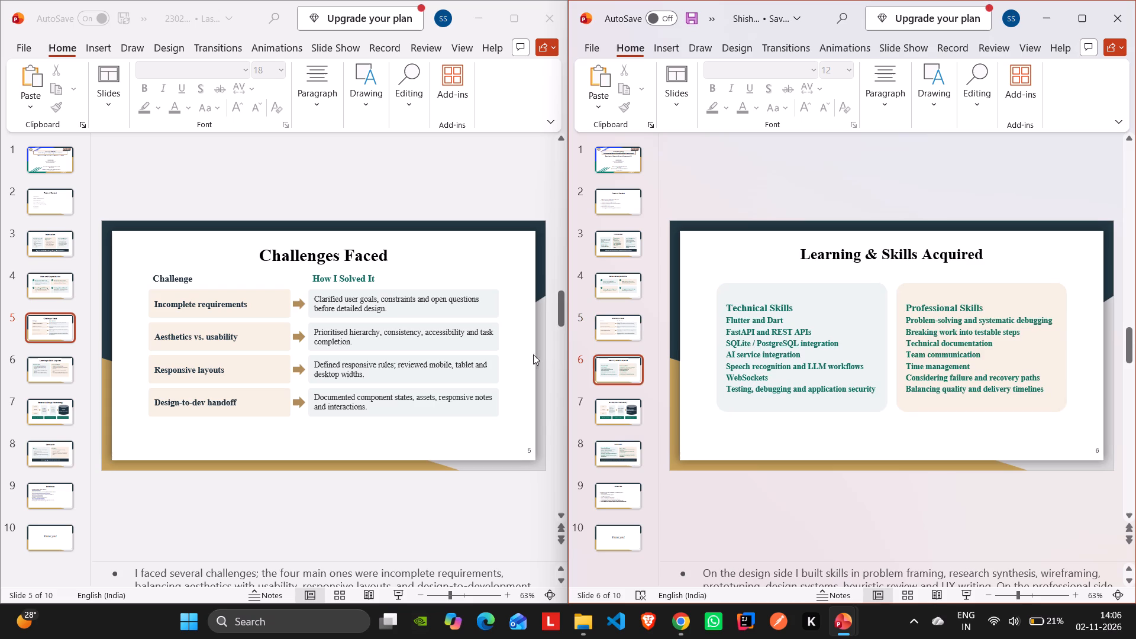
pyautogui.scroll(-1, 201, 327)
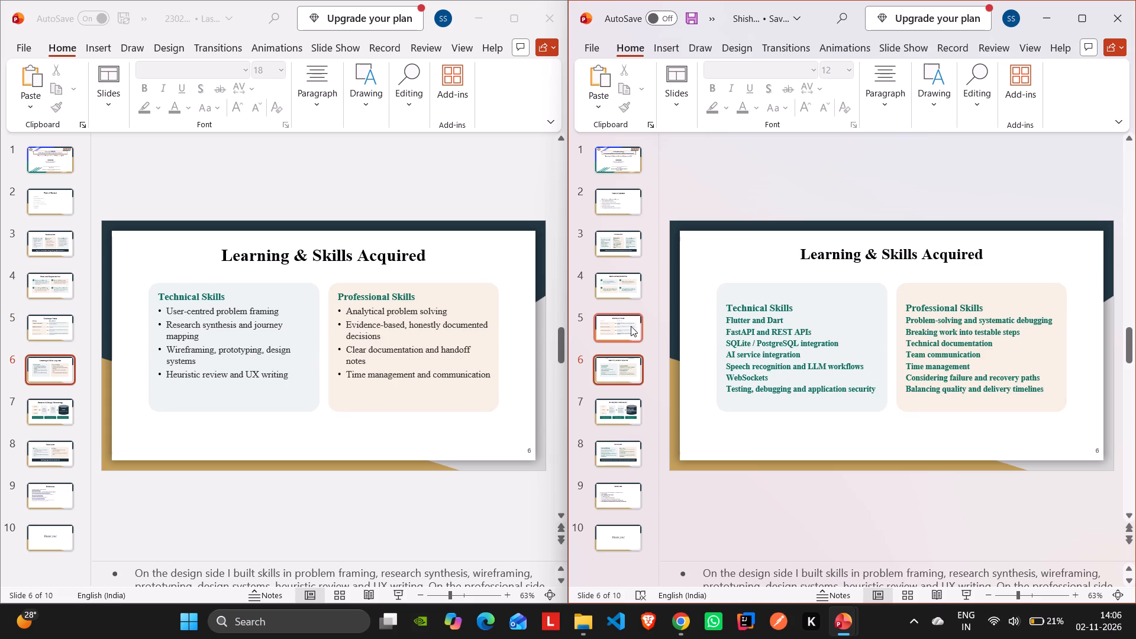
pyautogui.scroll(-1, 763, 324)
pyautogui.scroll(-2, 372, 338)
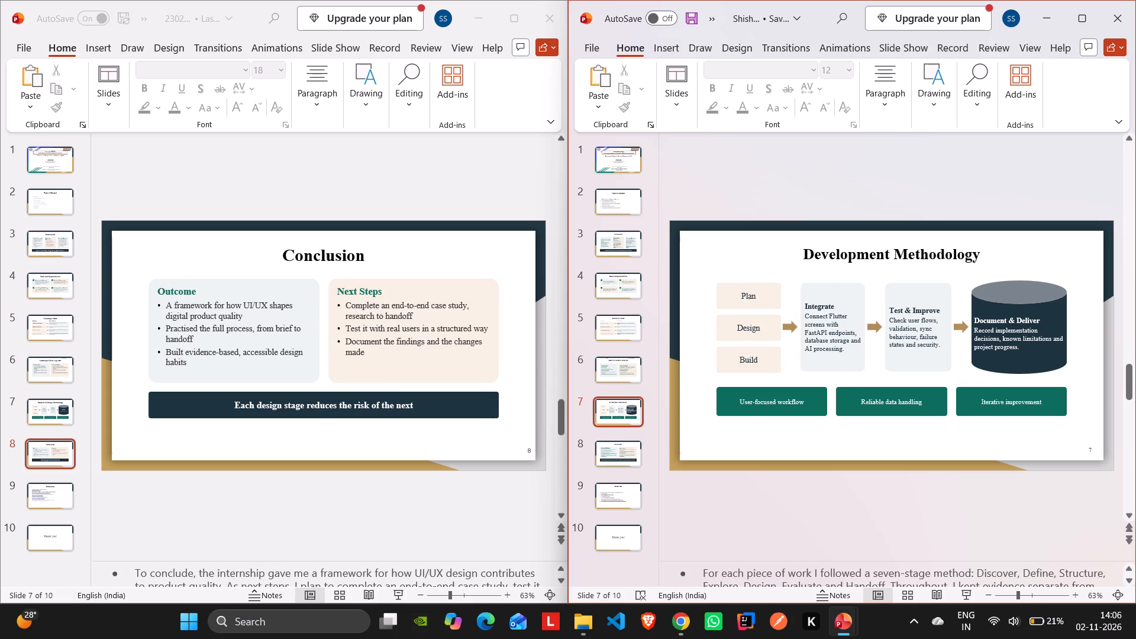
pyautogui.scroll(2, 372, 338)
pyautogui.scroll(-1, 372, 338)
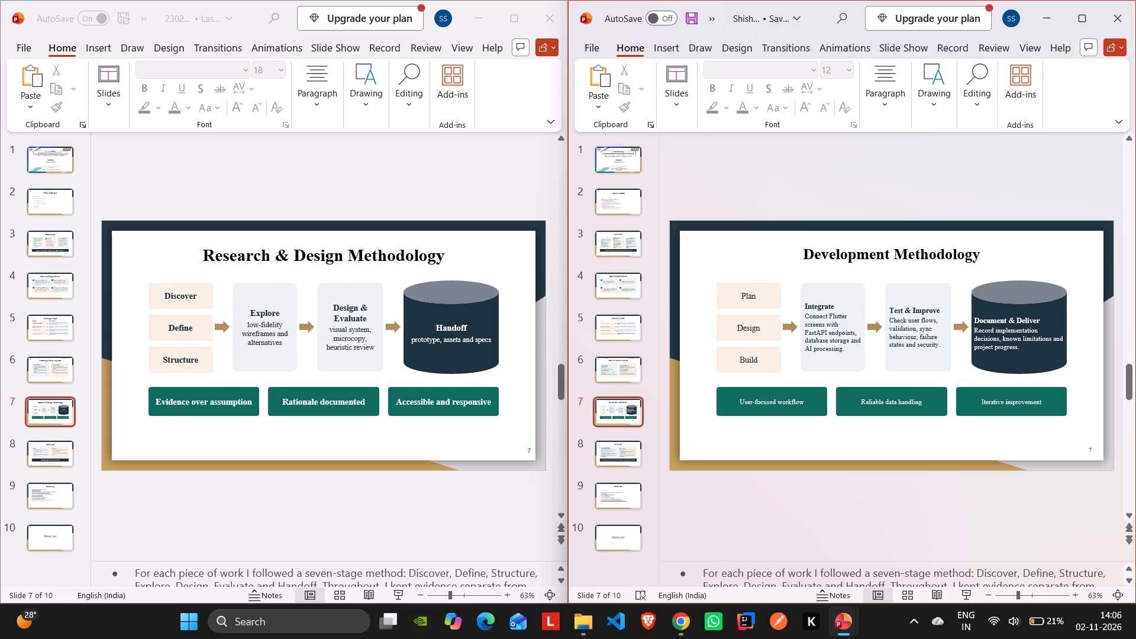
pyautogui.scroll(-1, 909, 334)
pyautogui.scroll(-1, 386, 336)
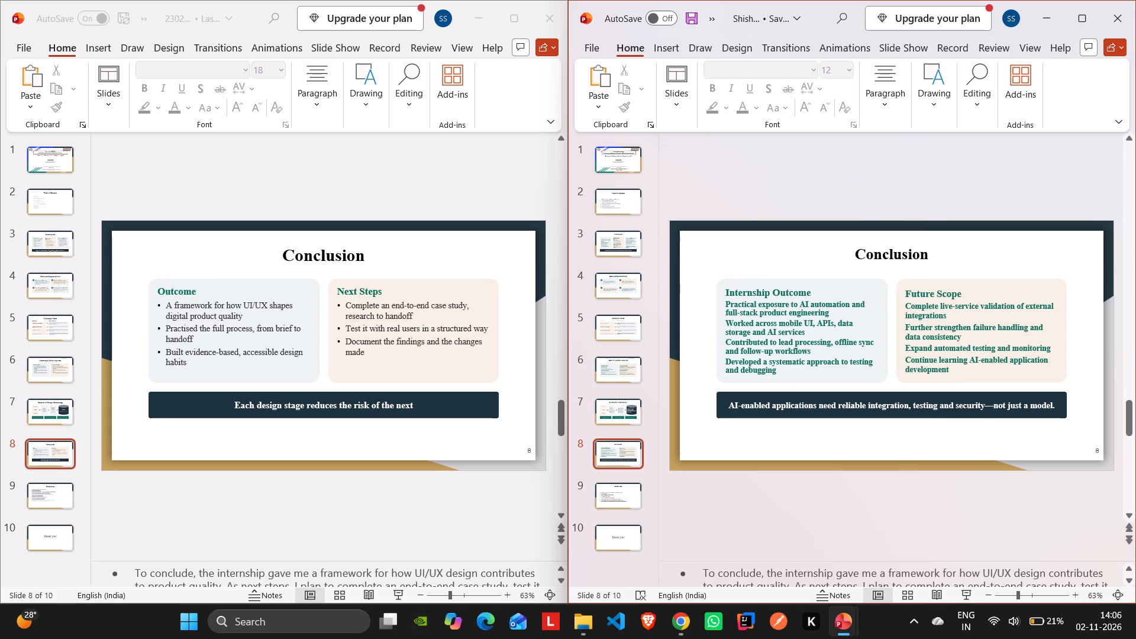
pyautogui.scroll(-1, 916, 334)
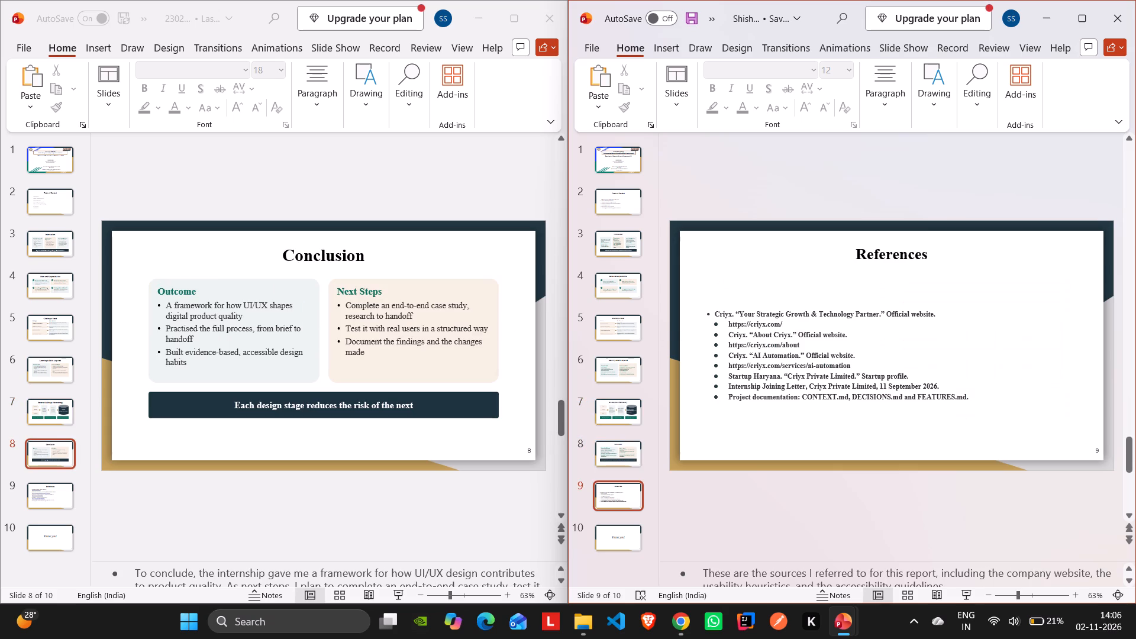
pyautogui.scroll(-1, 257, 318)
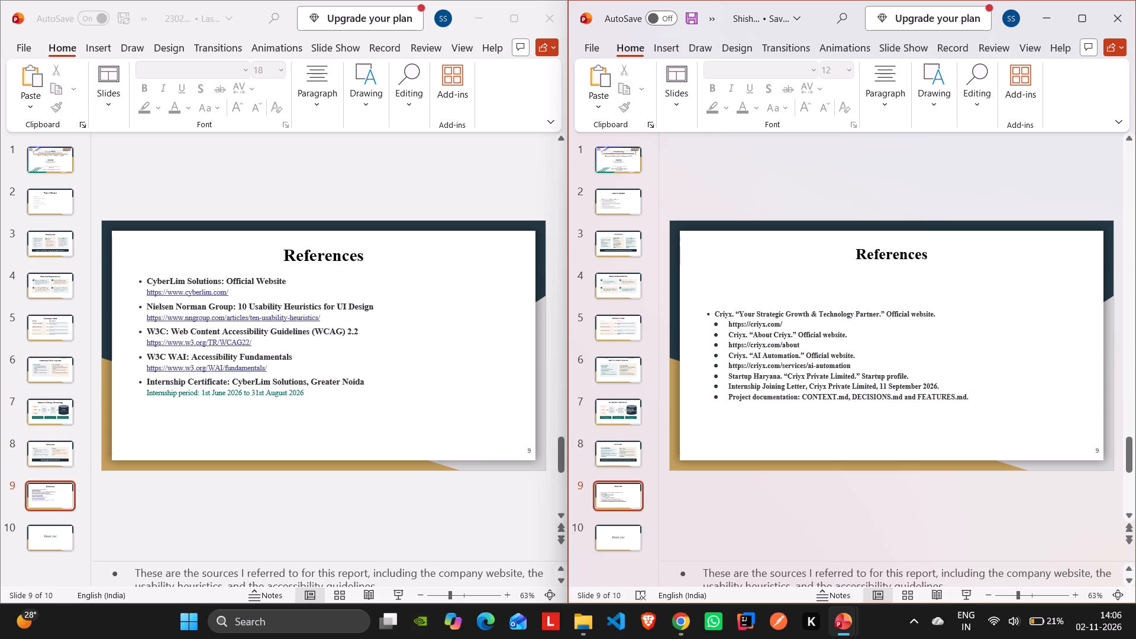
pyautogui.scroll(-1, 880, 320)
pyautogui.scroll(-2, 349, 330)
# Review the AI Automation deck's slides from the title slide to References, checking the sections against its Table of Content.
pyautogui.scroll(1, 354, 330)
pyautogui.scroll(8, 753, 334)
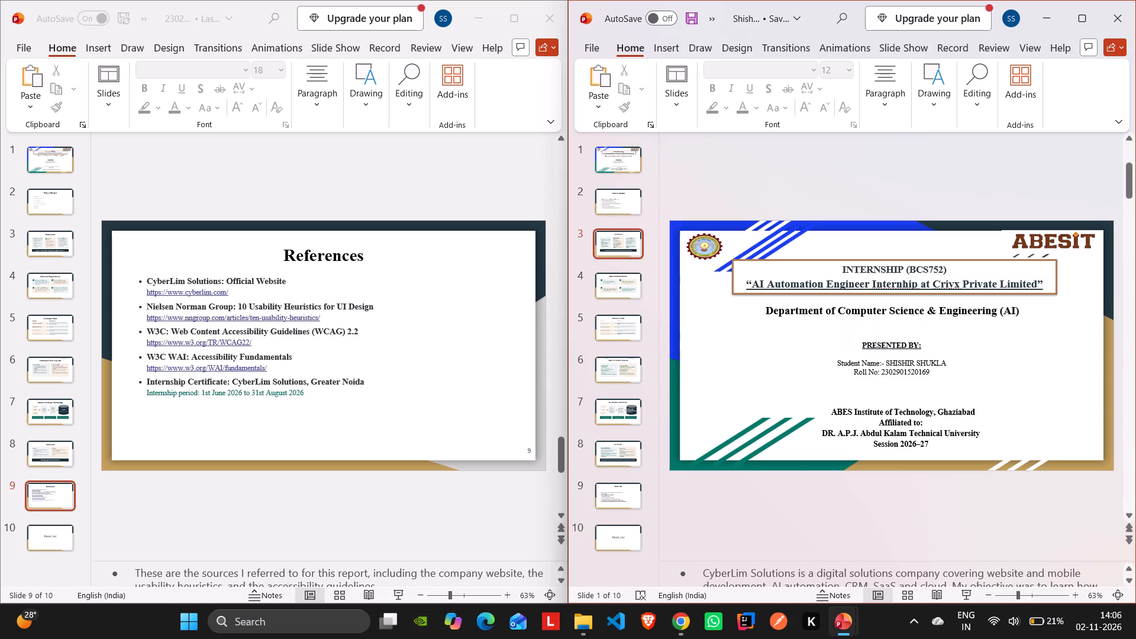
pyautogui.scroll(3, 753, 334)
pyautogui.scroll(-1, 753, 334)
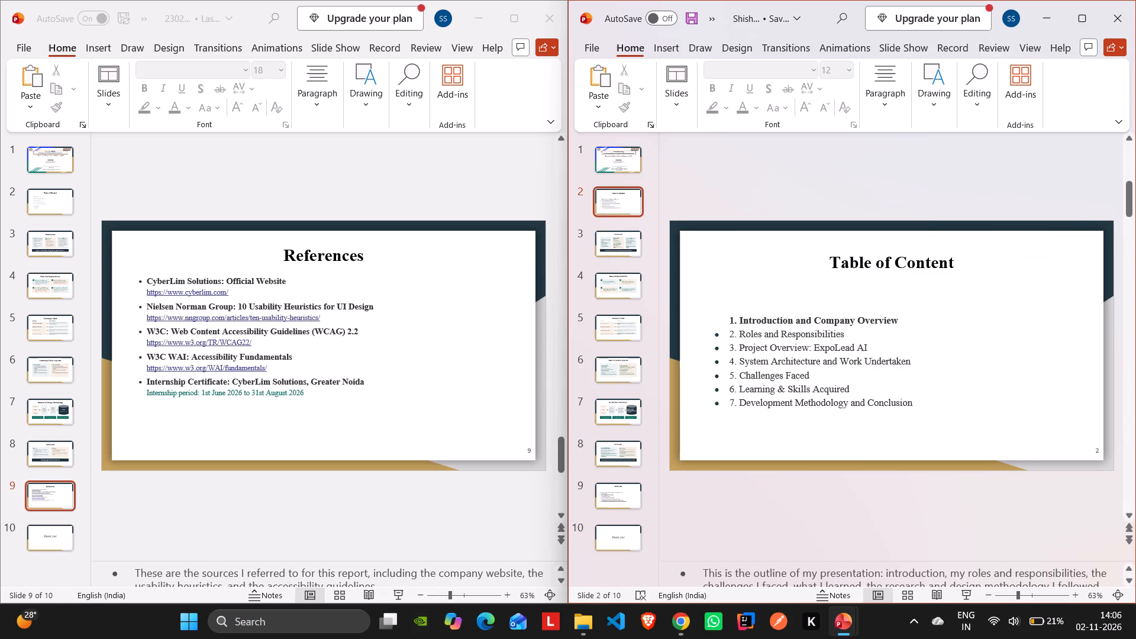
pyautogui.scroll(-7, 795, 366)
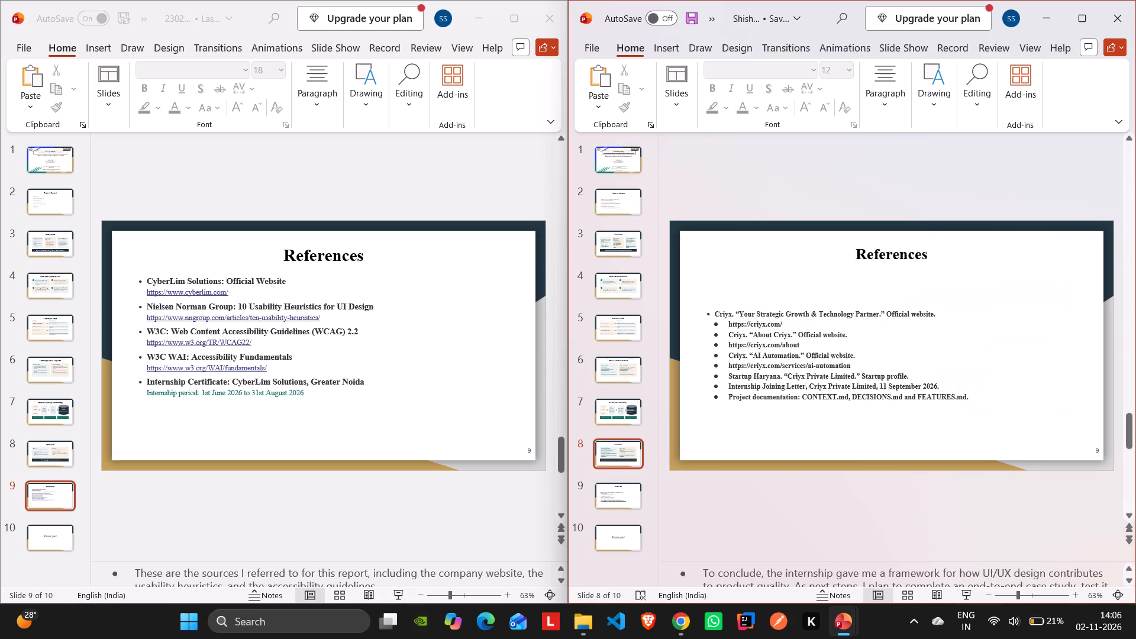
pyautogui.scroll(-1, 795, 366)
pyautogui.scroll(2, 795, 366)
pyautogui.scroll(-1, 795, 366)
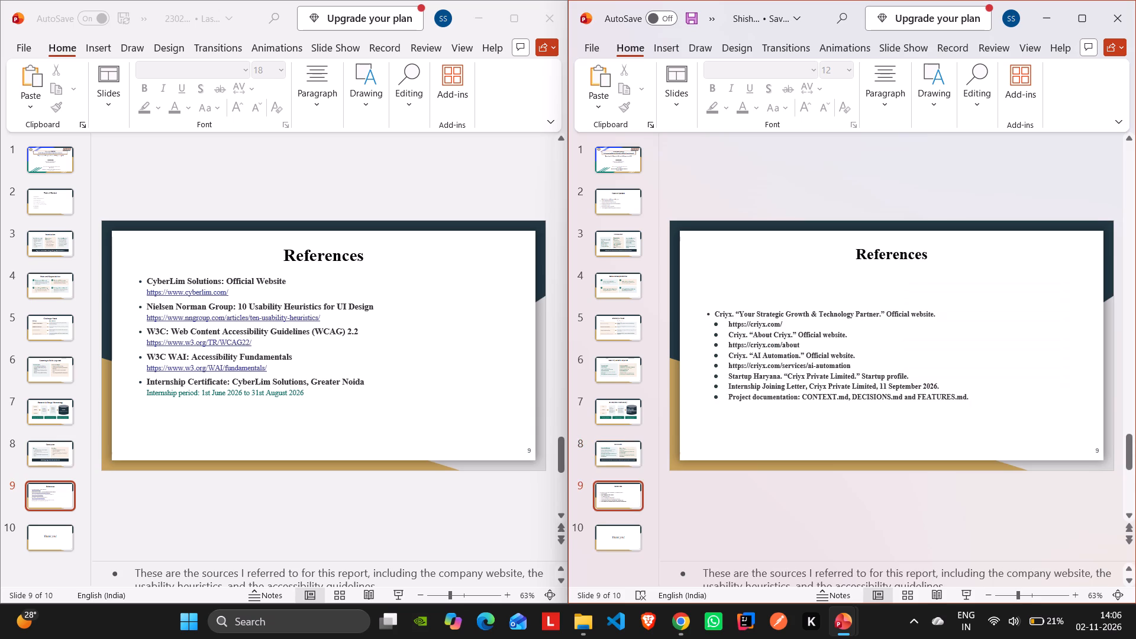
pyautogui.scroll(2, 795, 366)
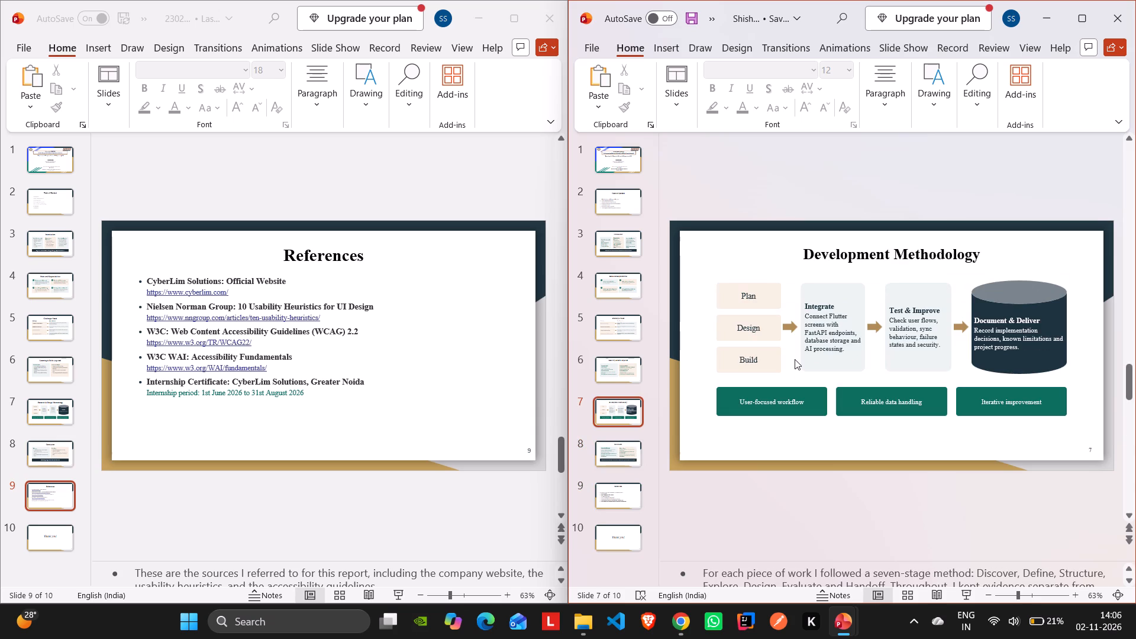
pyautogui.scroll(-1, 795, 359)
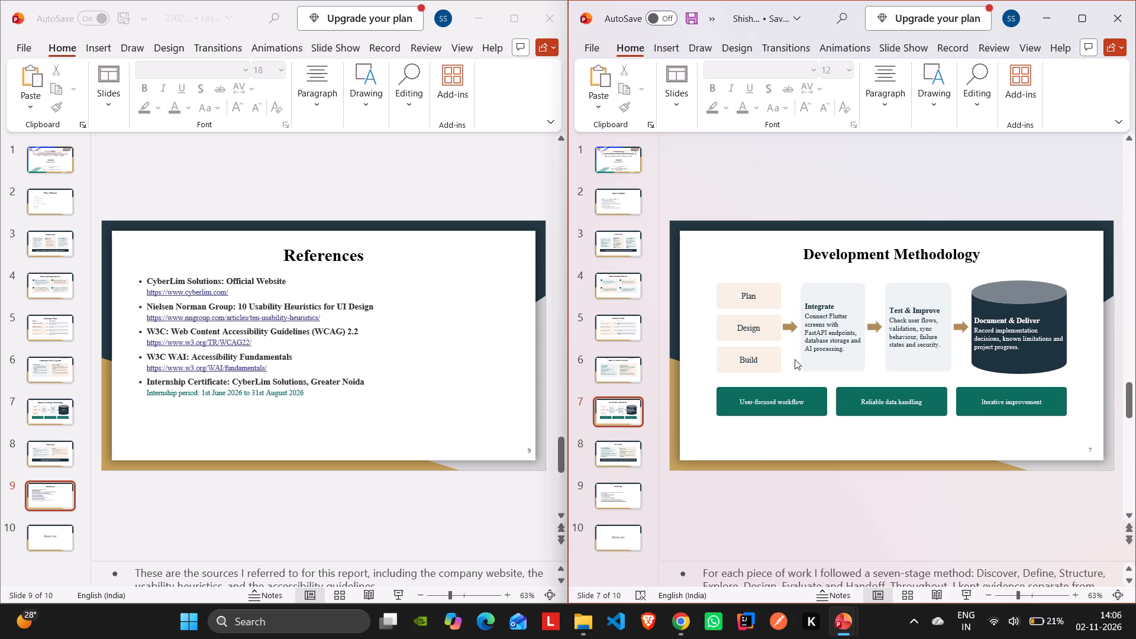
pyautogui.scroll(-1, 795, 359)
pyautogui.scroll(4, 795, 359)
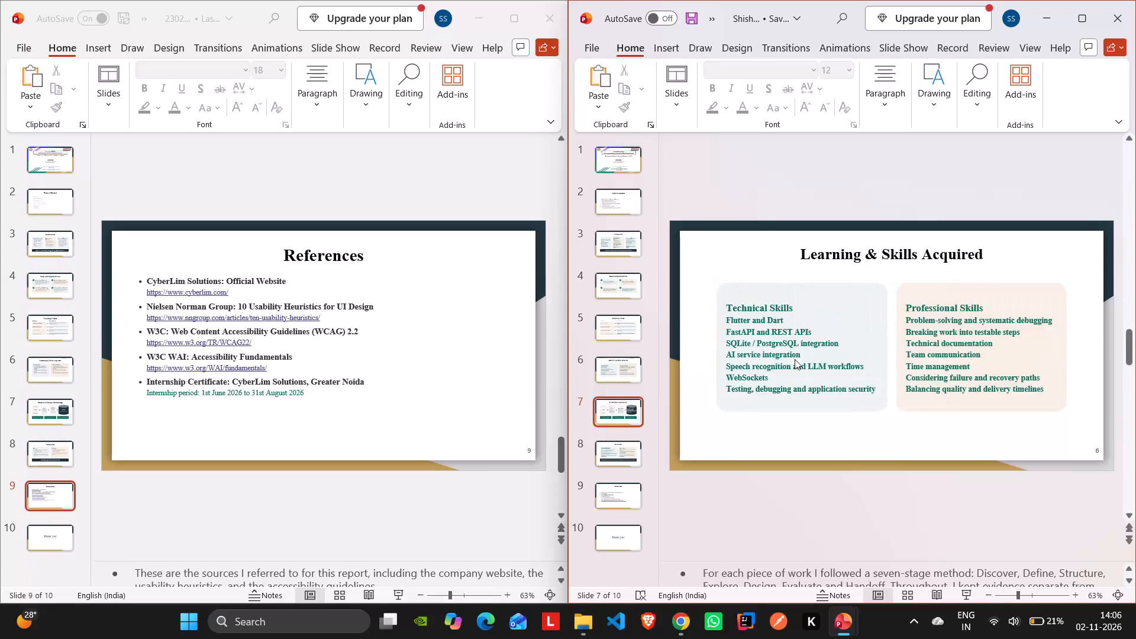
pyautogui.scroll(5, 795, 359)
pyautogui.scroll(-2, 795, 359)
pyautogui.scroll(2, 795, 359)
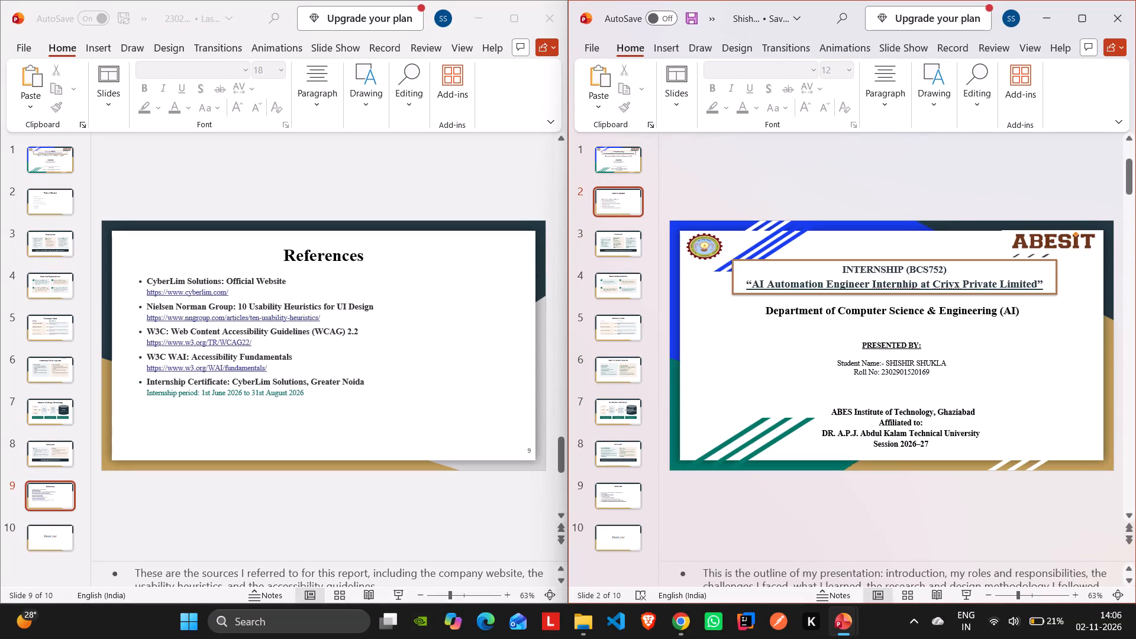
pyautogui.scroll(-2, 795, 360)
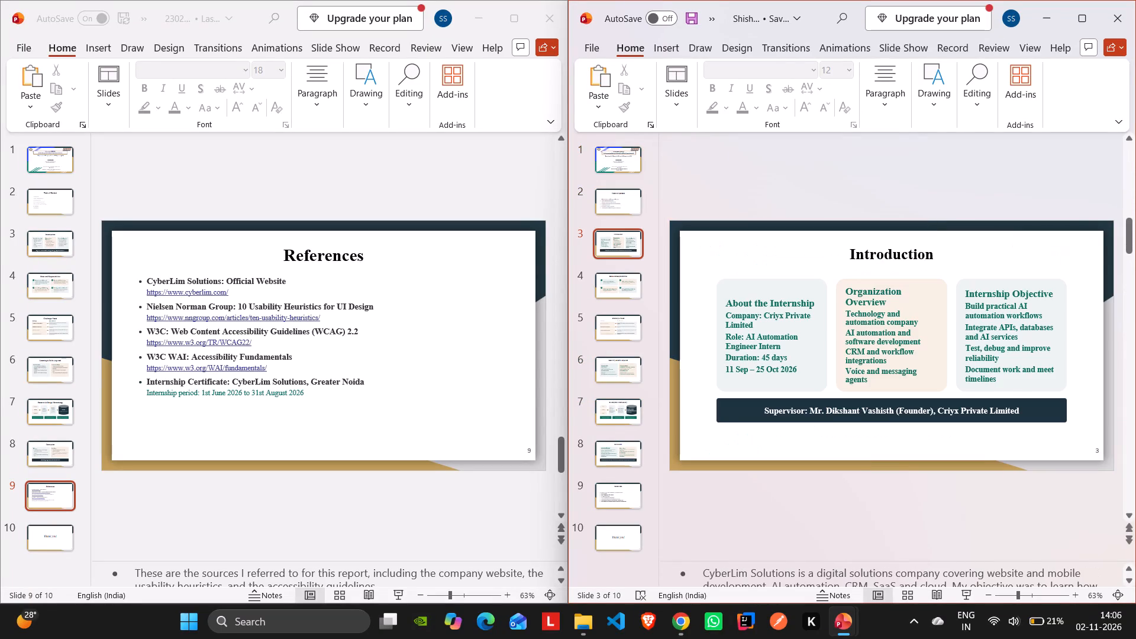
pyautogui.scroll(-1, 795, 360)
pyautogui.scroll(2, 795, 360)
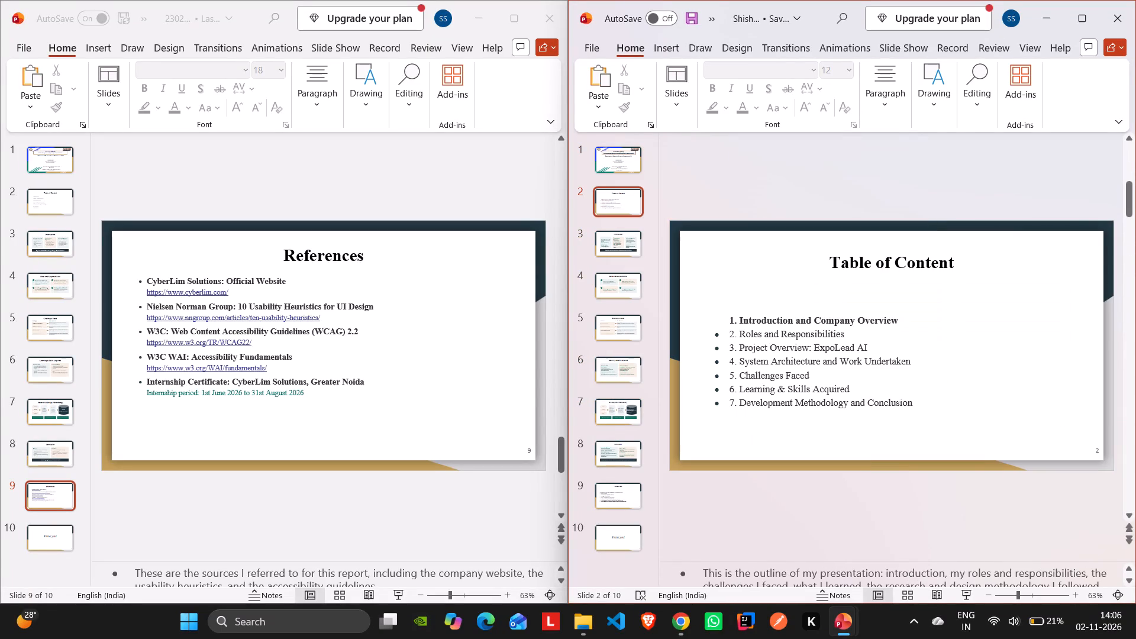
# Compare the AI Automation deck's Table of Content entries with the reference deck's Table of Content slide.
pyautogui.click(913, 402)
pyautogui.scroll(4, 315, 375)
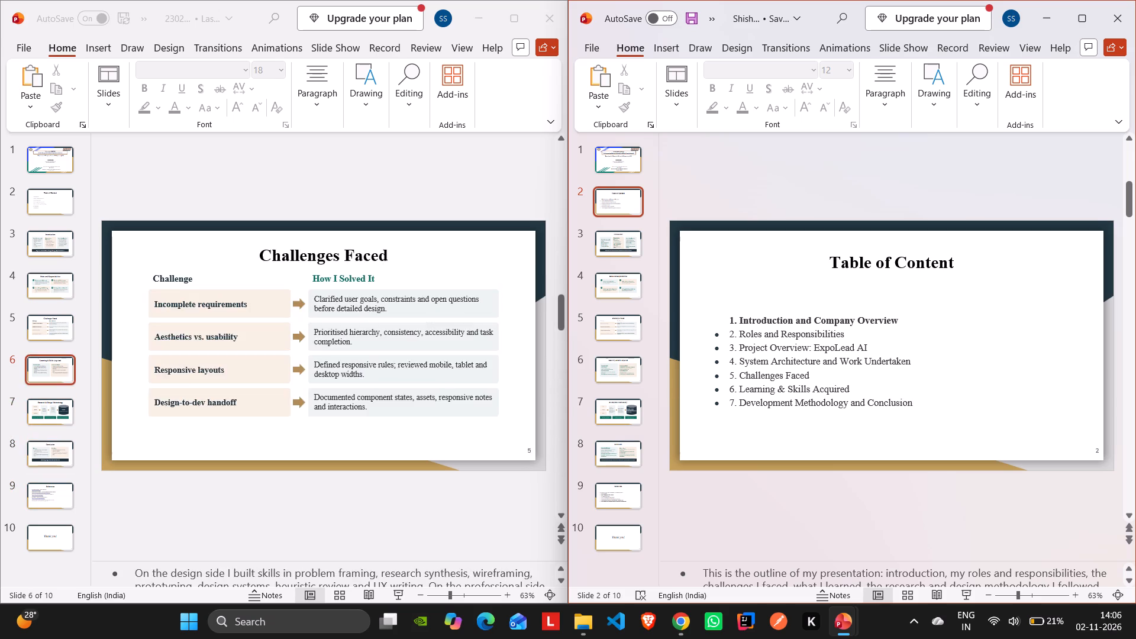
pyautogui.scroll(3, 315, 375)
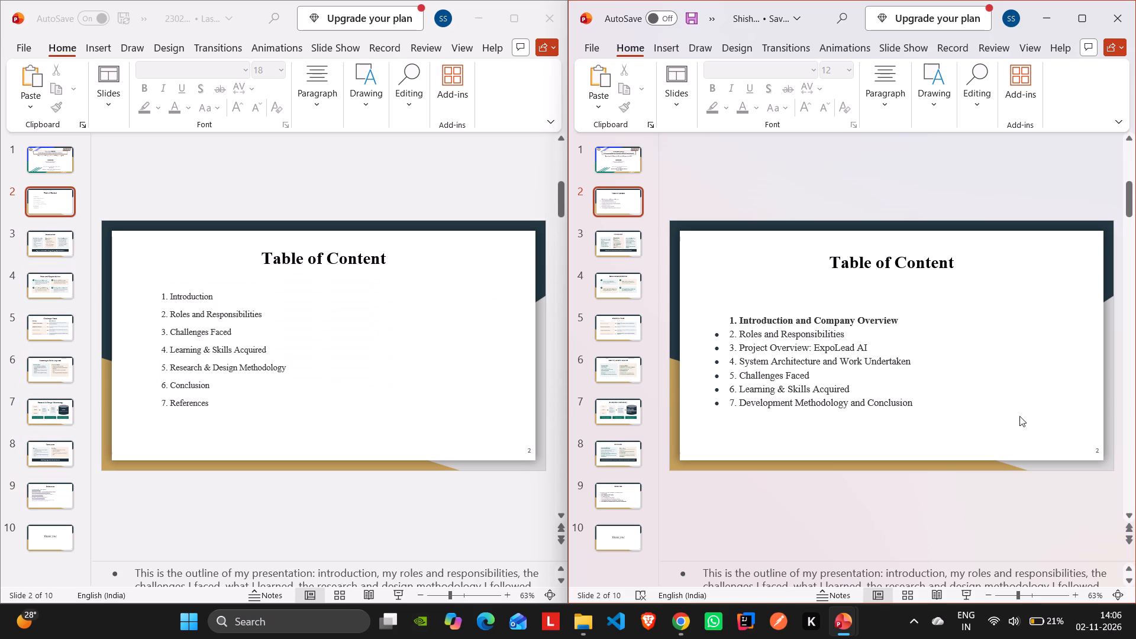
pyautogui.click(929, 401)
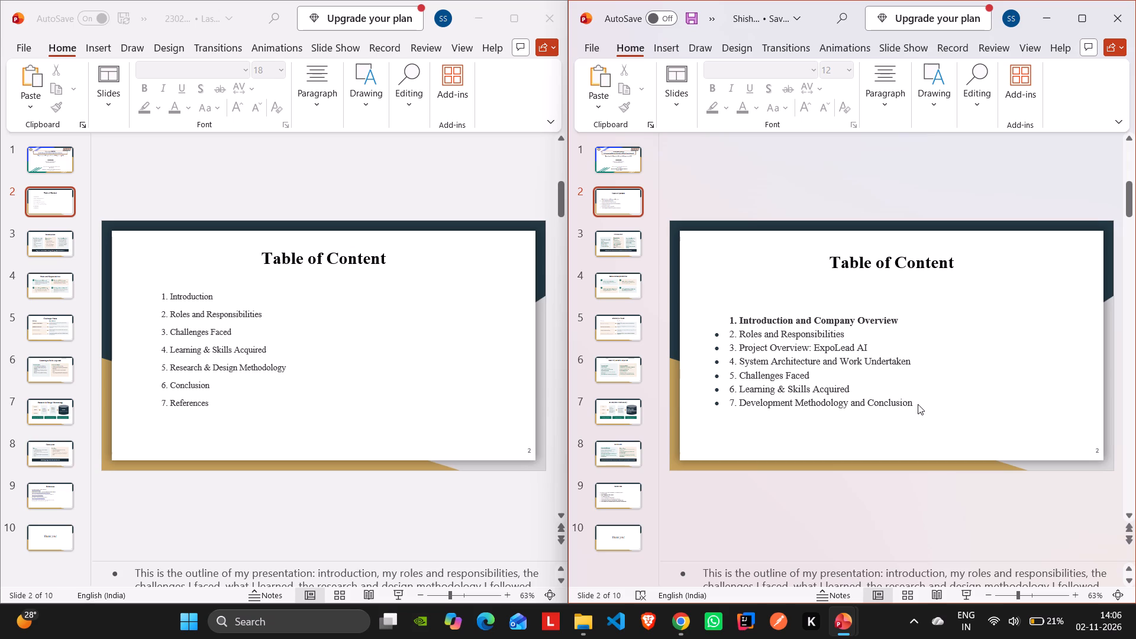
pyautogui.click(914, 404)
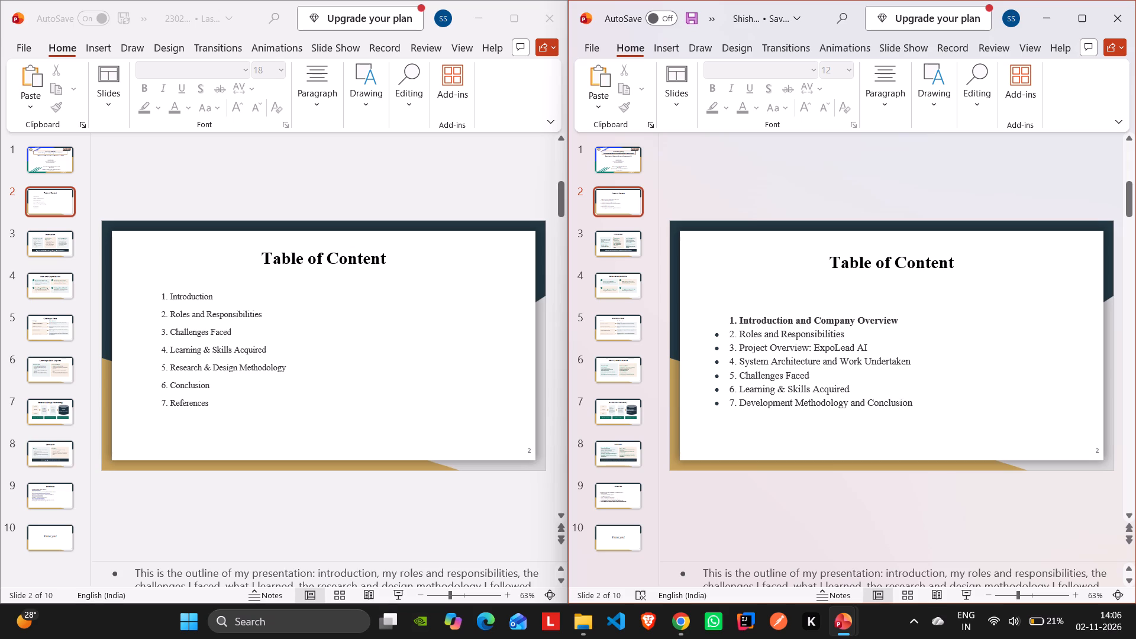
pyautogui.click(717, 401)
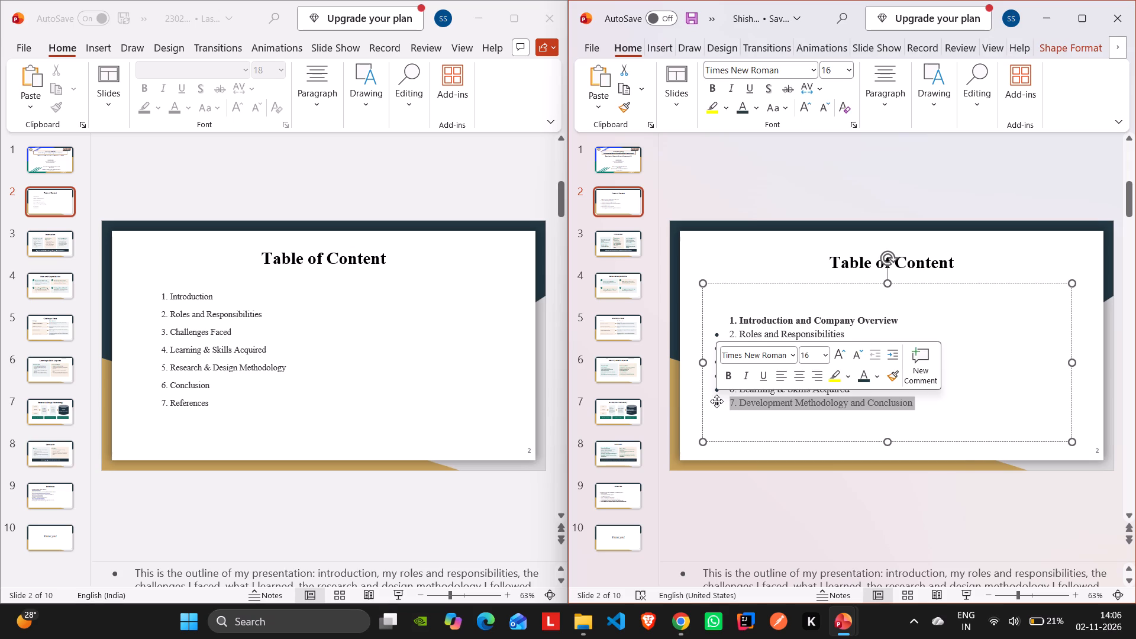
pyautogui.click(1003, 405)
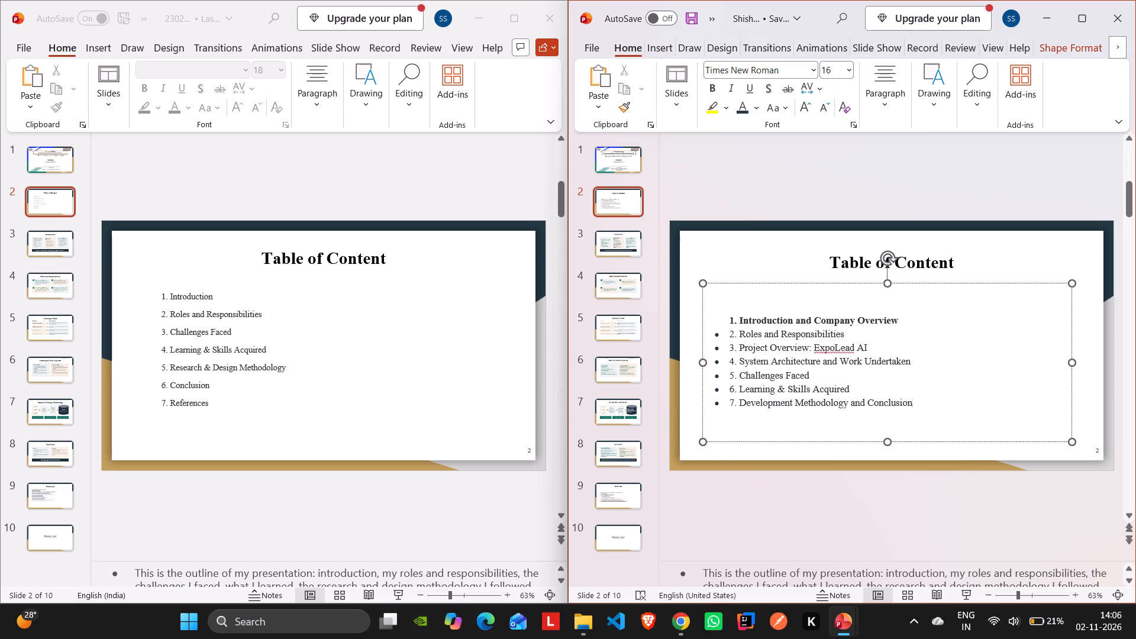
pyautogui.click(954, 405)
pyautogui.click(1021, 232)
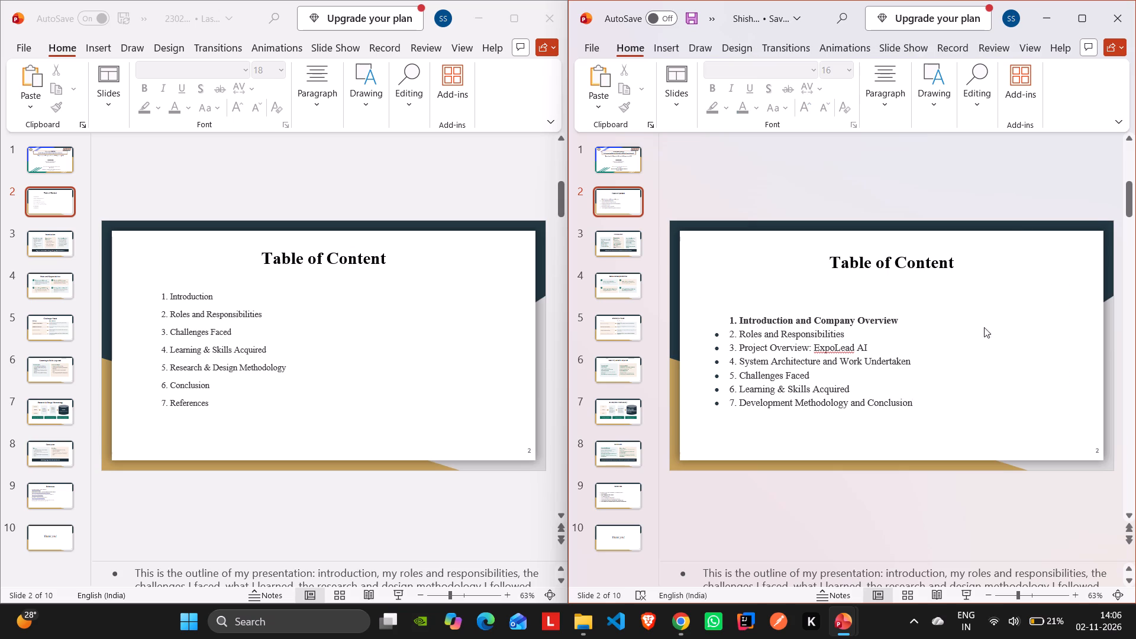
# Add the entry "8. Reference" at the end of the AI Automation deck's Table of Content list.
pyautogui.moveTo(911, 404); pyautogui.dragTo(698, 404)
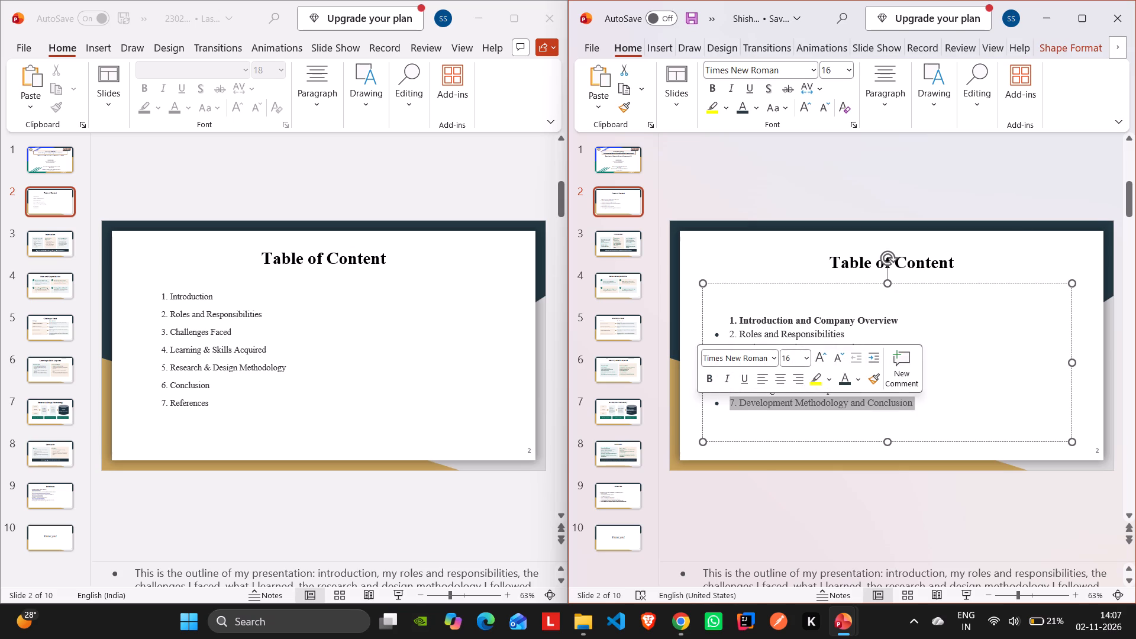
pyautogui.hotkey('ctrl', 'c')
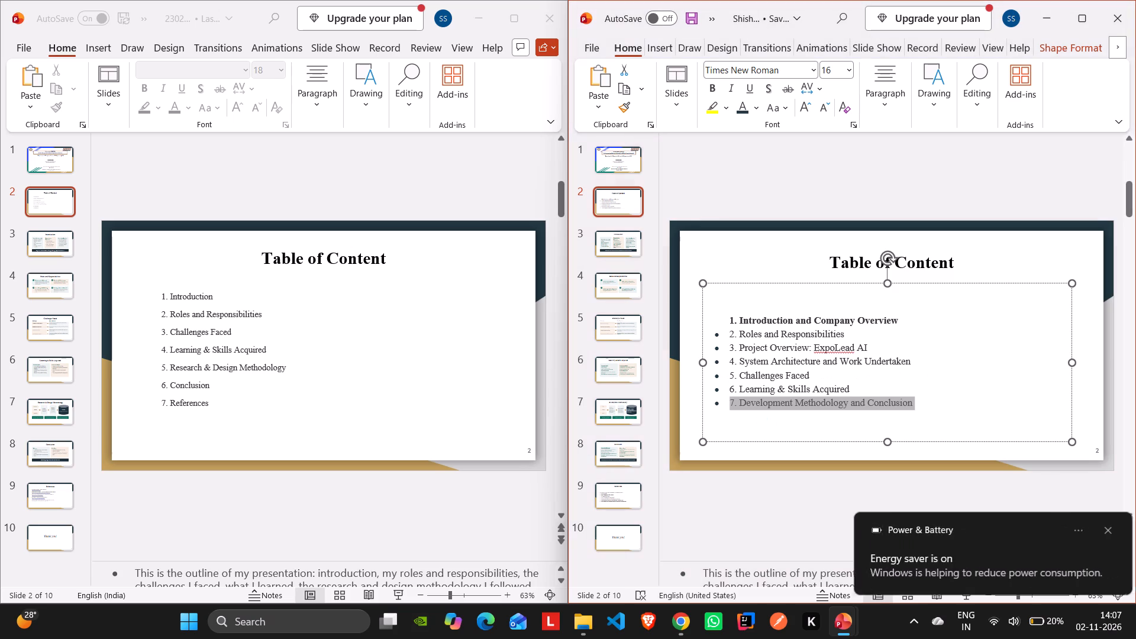
pyautogui.click(1021, 395)
pyautogui.click(930, 406)
pyautogui.press('Return')
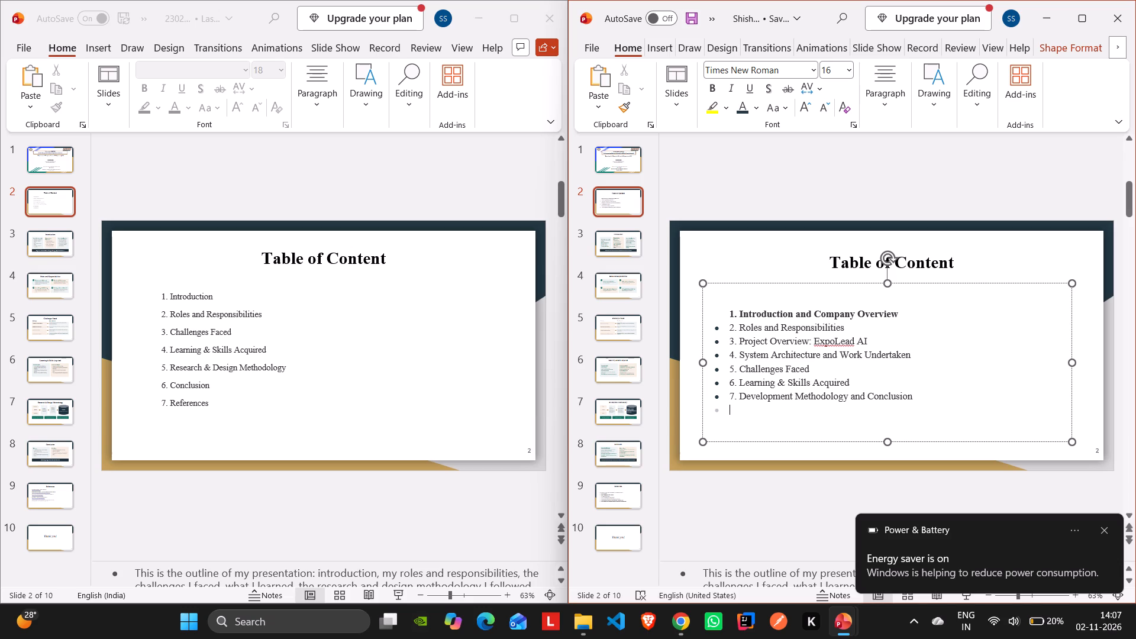
pyautogui.write('RE')
pyautogui.press('BackSpace')
pyautogui.write('eference')
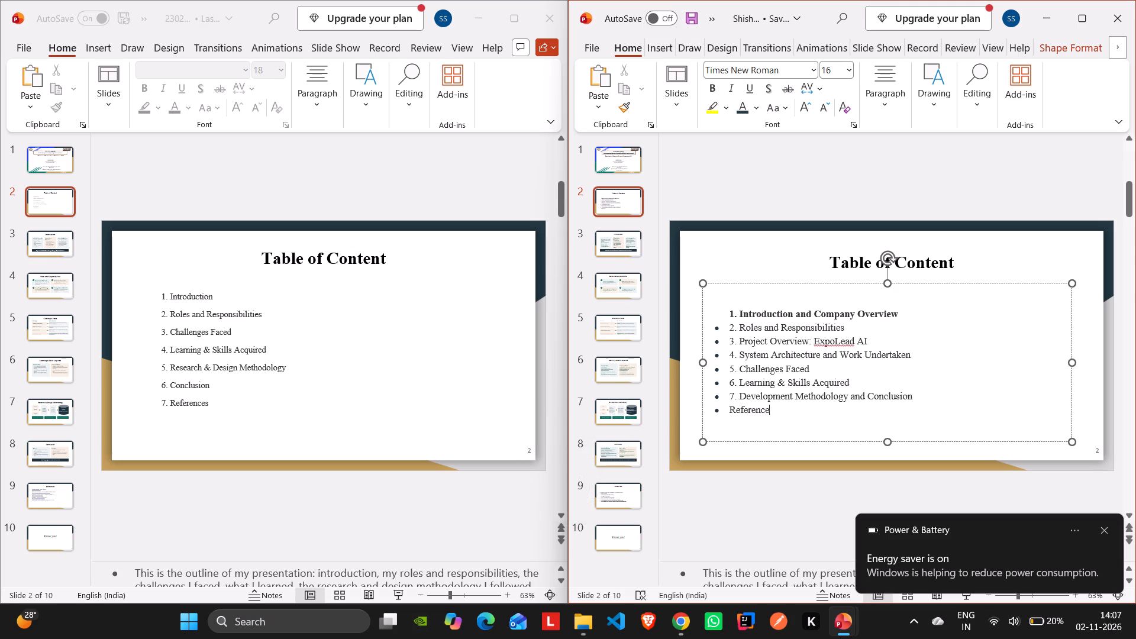
pyautogui.press('Left')
pyautogui.press('Left')
pyautogui.press('Left')
pyautogui.press('Left')
pyautogui.press('Left')
pyautogui.press('Left')
pyautogui.press('Left')
pyautogui.press('Left')
pyautogui.press('Left')
pyautogui.press('8')
pyautogui.write('.')
pyautogui.press('space')
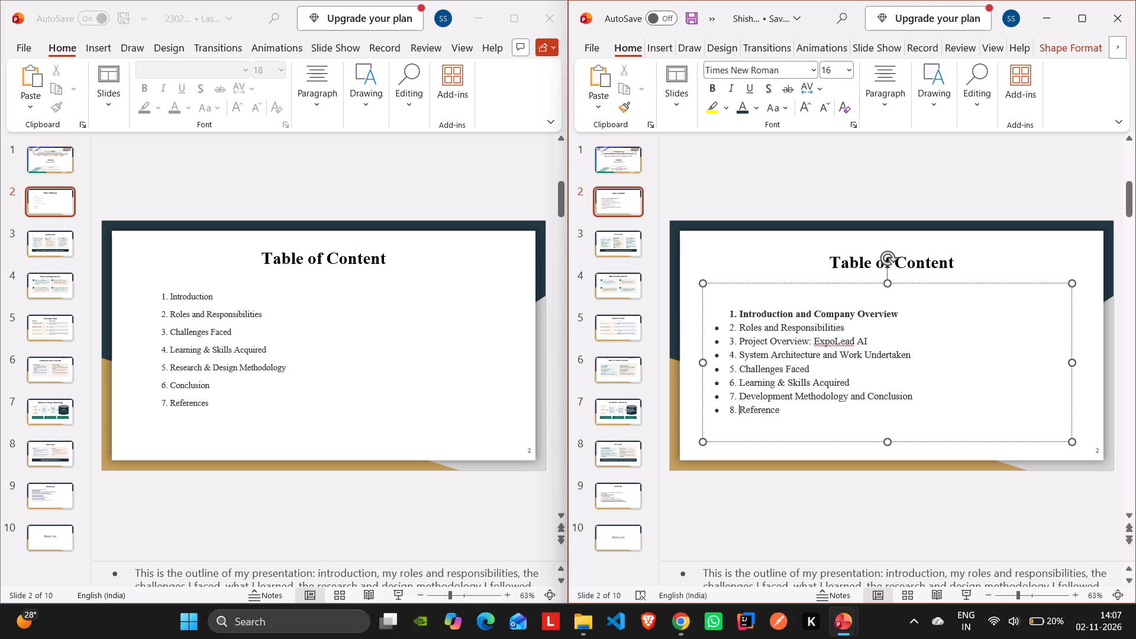
pyautogui.click(1033, 253)
pyautogui.click(974, 180)
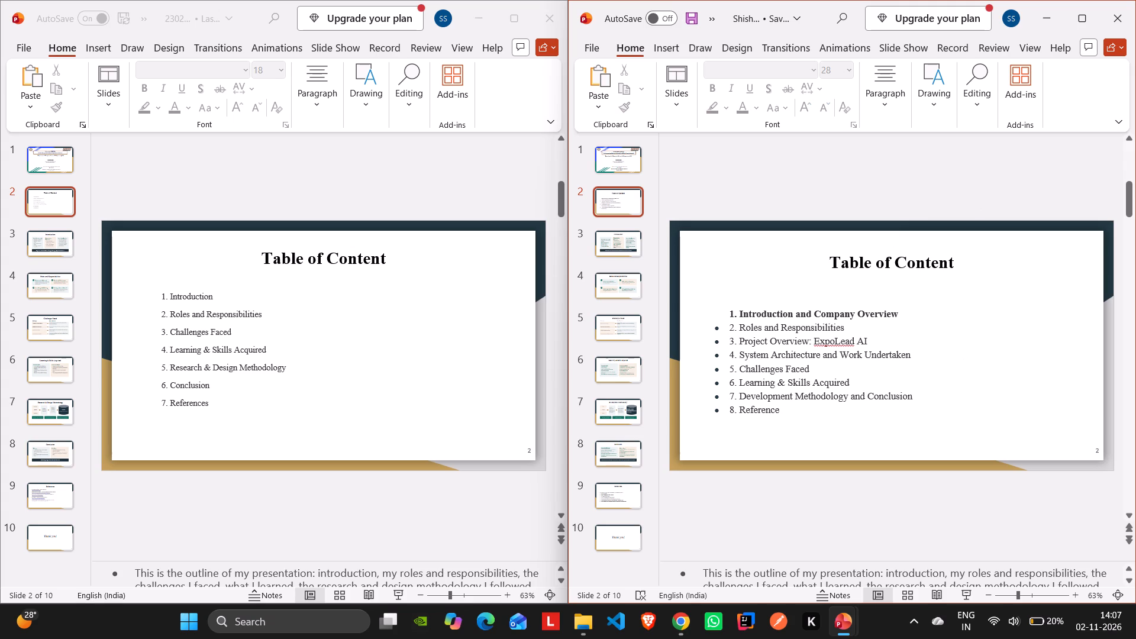
# Remove the bold formatting from the "1. Introduction and Company Overview" entry on the Table of Content slide.
pyautogui.moveTo(899, 315); pyautogui.dragTo(802, 315)
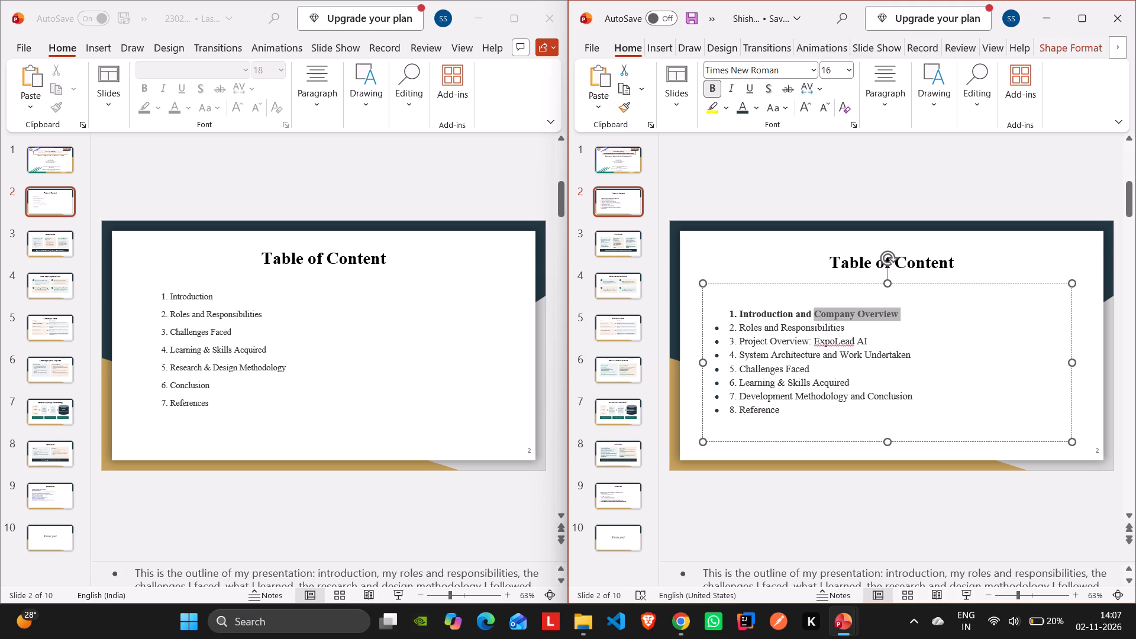
pyautogui.moveTo(802, 315); pyautogui.dragTo(720, 312)
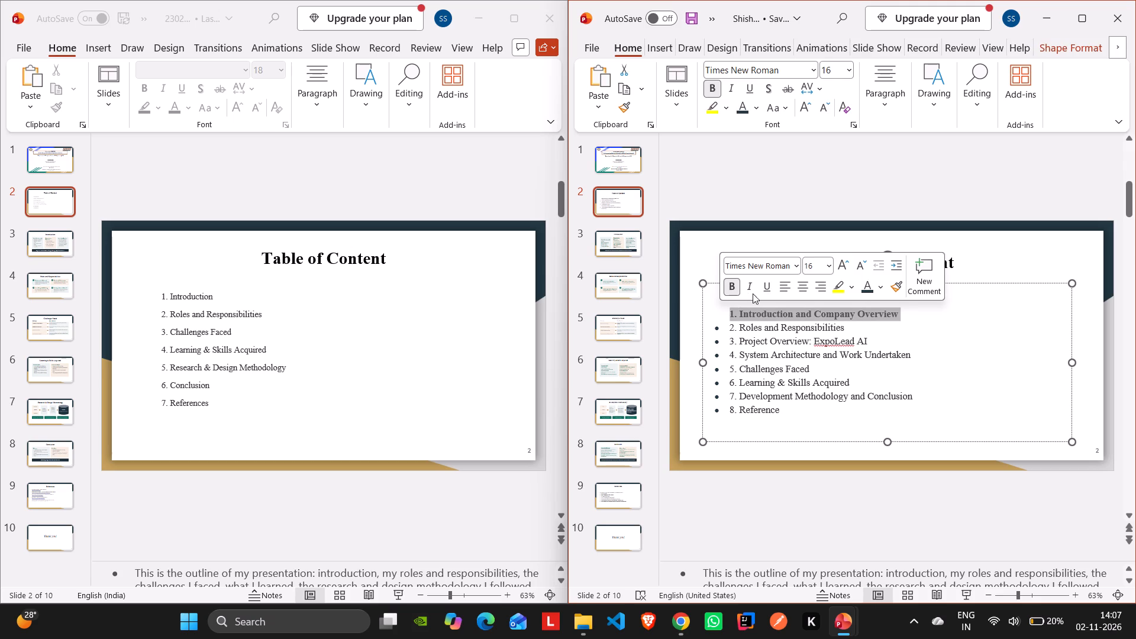
pyautogui.click(734, 290)
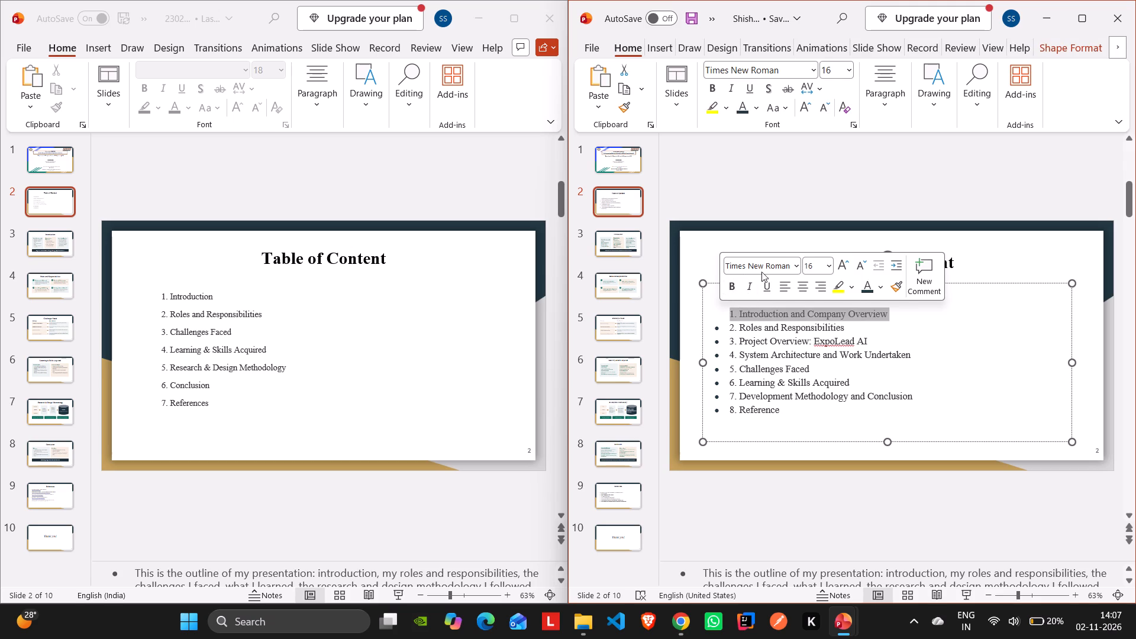
pyautogui.click(1027, 373)
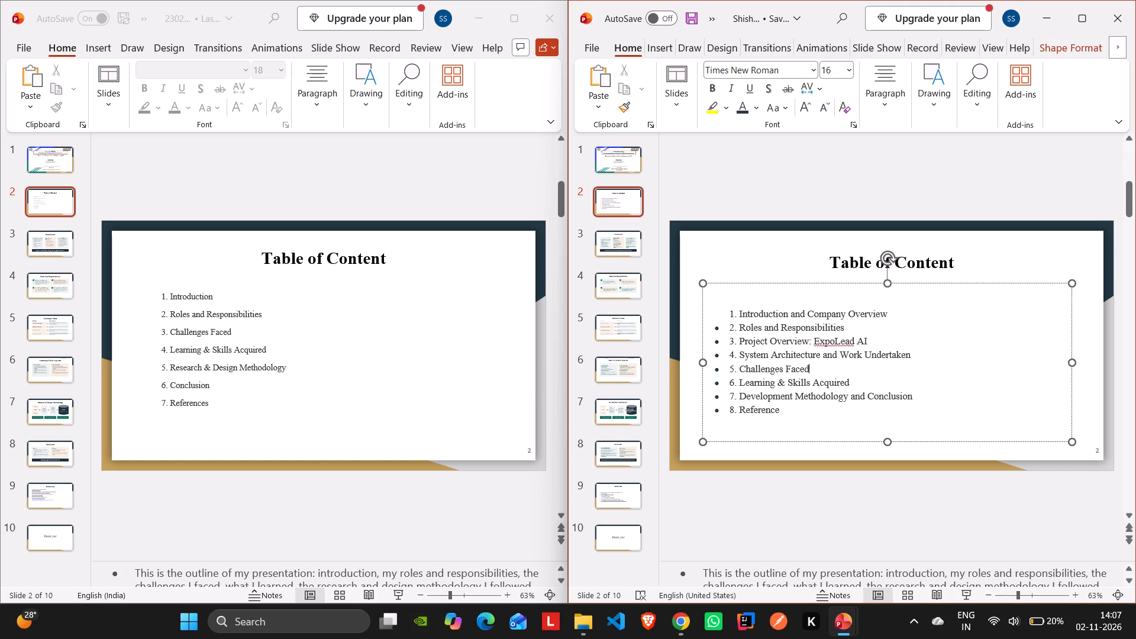
pyautogui.click(712, 318)
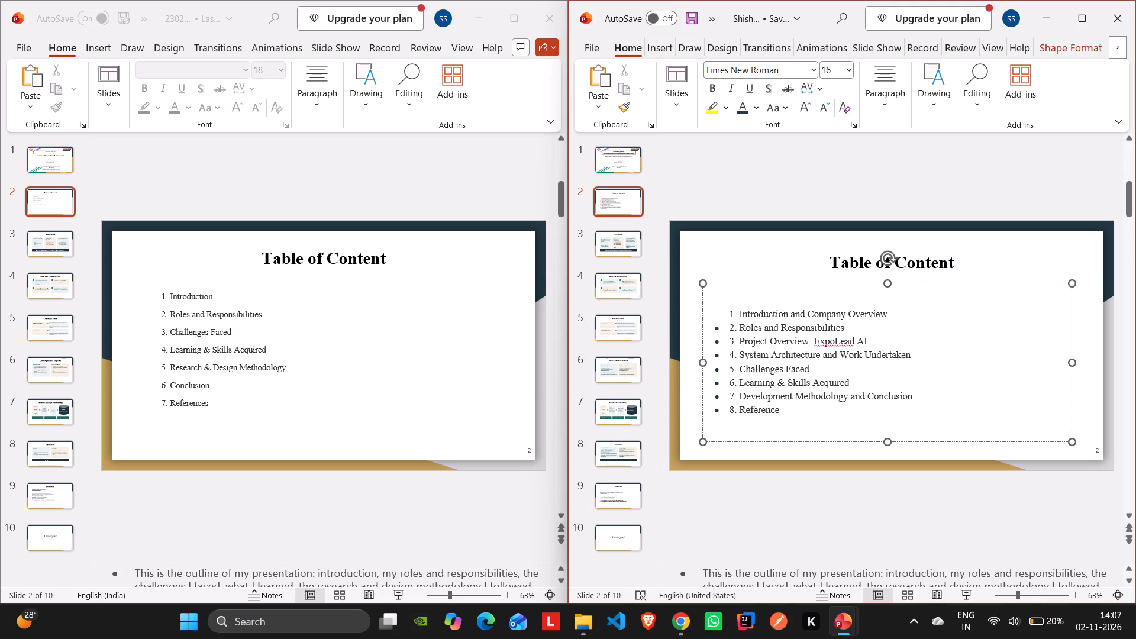
pyautogui.click(718, 315)
pyautogui.click(923, 338)
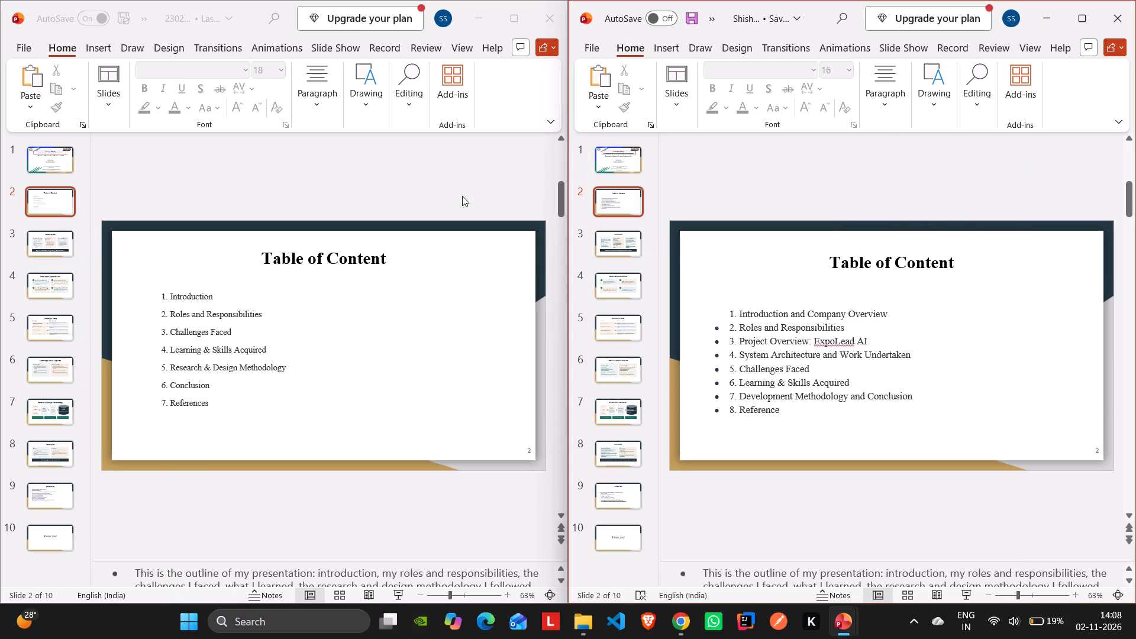
pyautogui.scroll(-10, 279, 277)
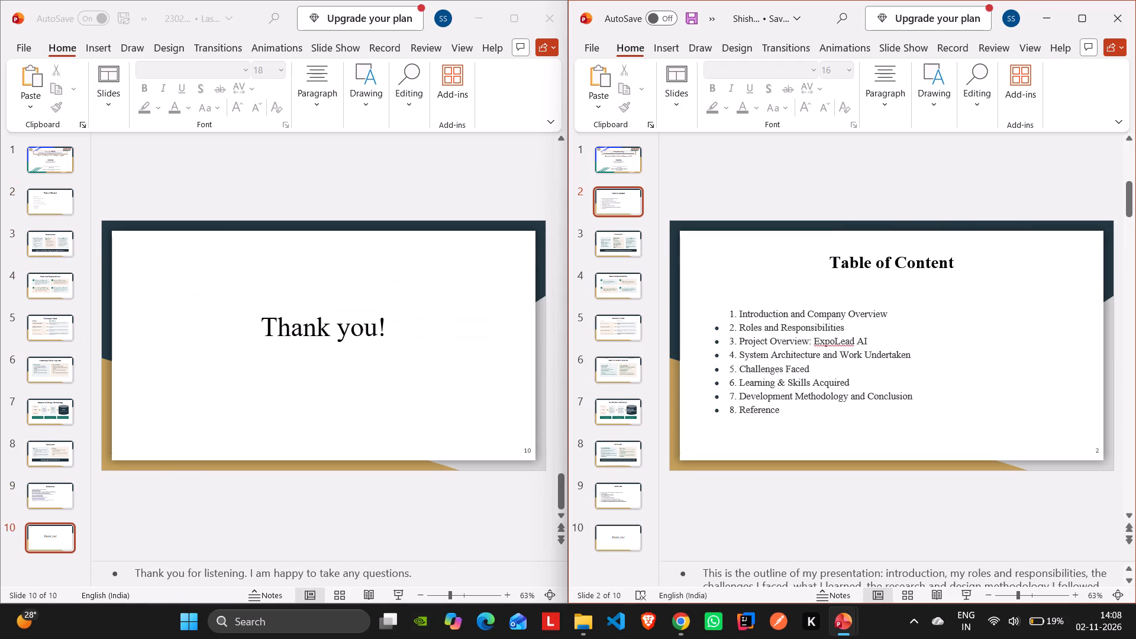
pyautogui.scroll(-2, 279, 277)
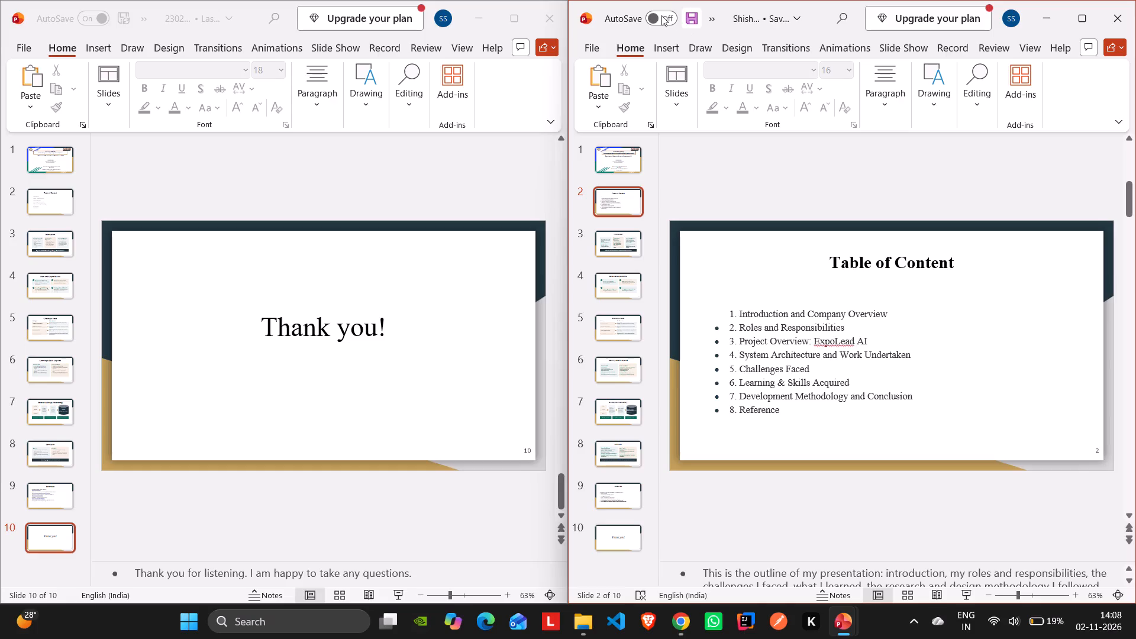
pyautogui.click(663, 15)
pyautogui.click(782, 243)
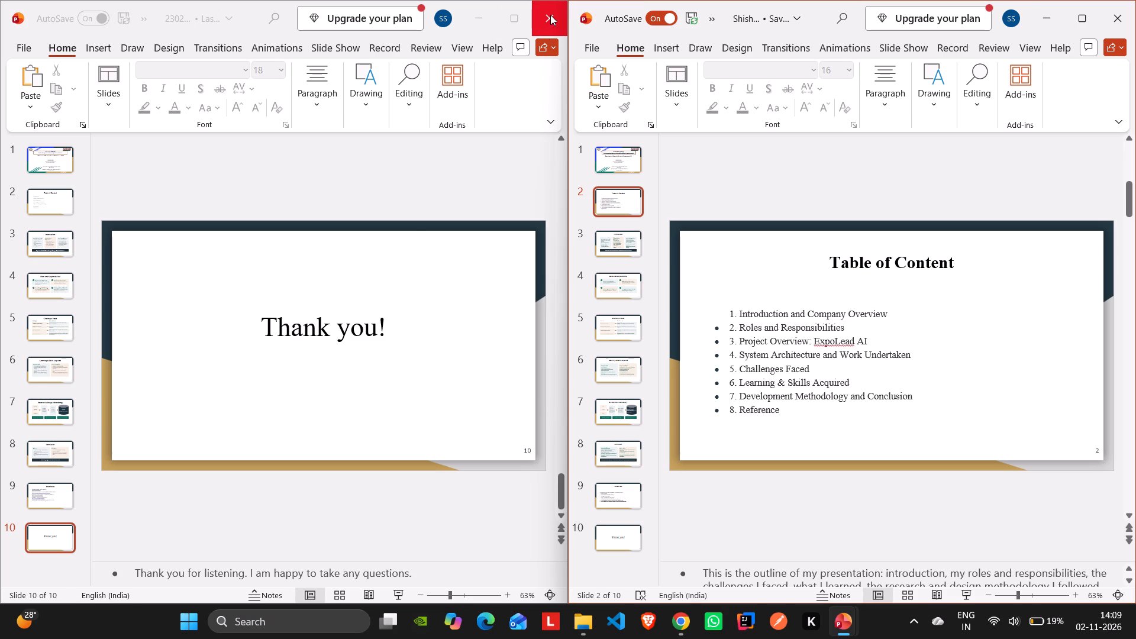
# Close the reference deck and keep the AI Automation internship deck open.
pyautogui.scroll(3, 409, 223)
pyautogui.scroll(-11, 878, 337)
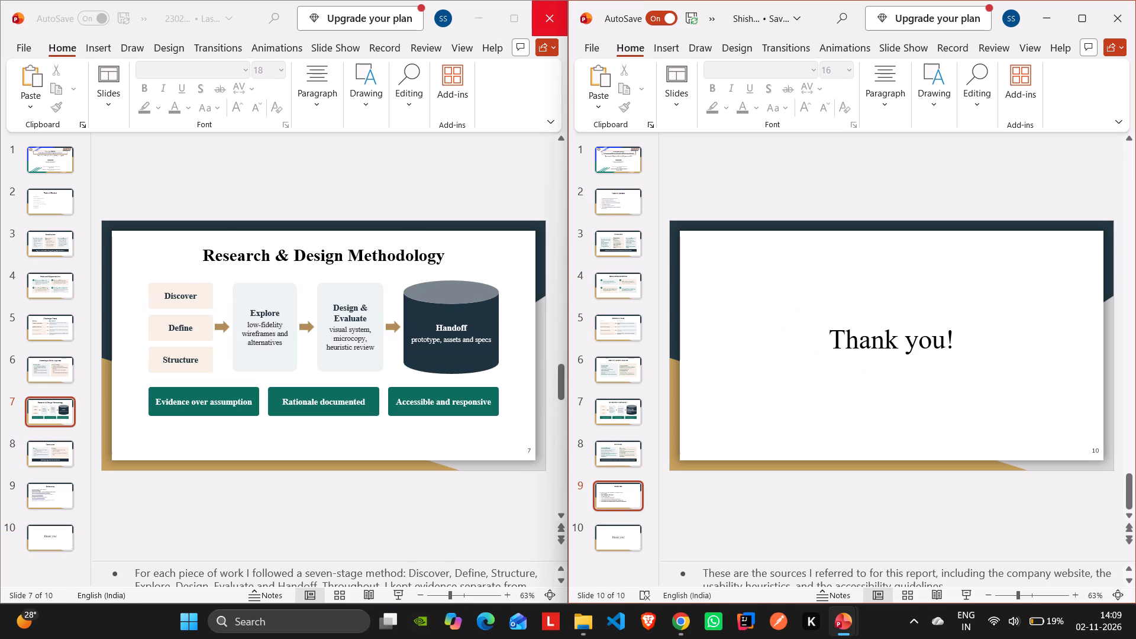
pyautogui.scroll(-1, 882, 337)
pyautogui.click(544, 18)
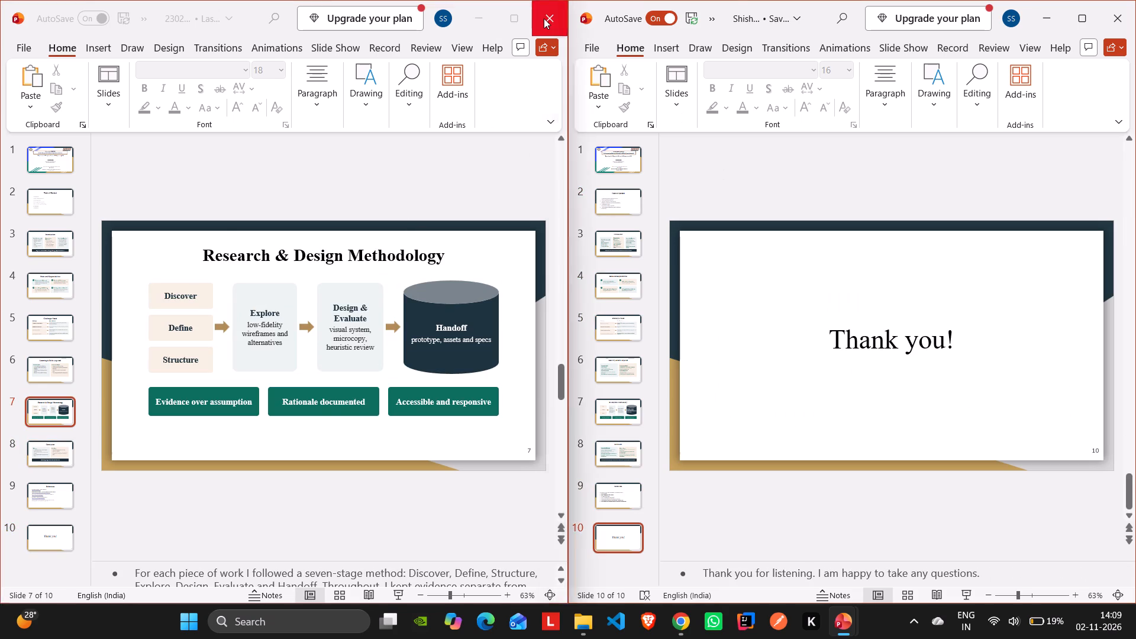
# Check the AI Automation deck's title and Table of Content slides once more and minimise its window.
pyautogui.scroll(9, 918, 364)
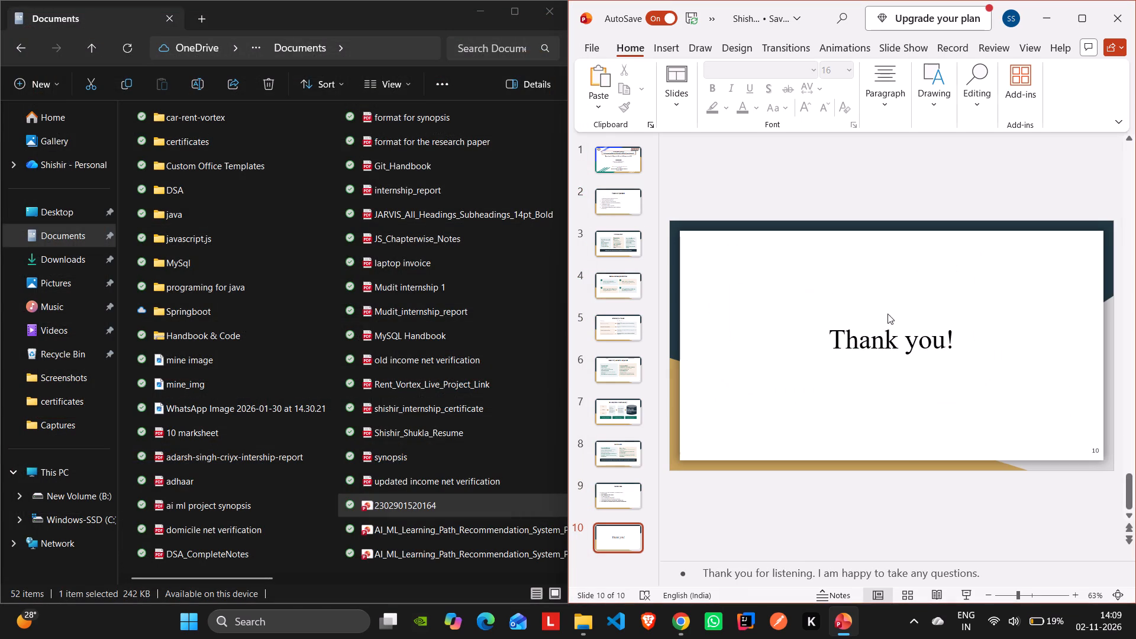
pyautogui.scroll(12, 899, 294)
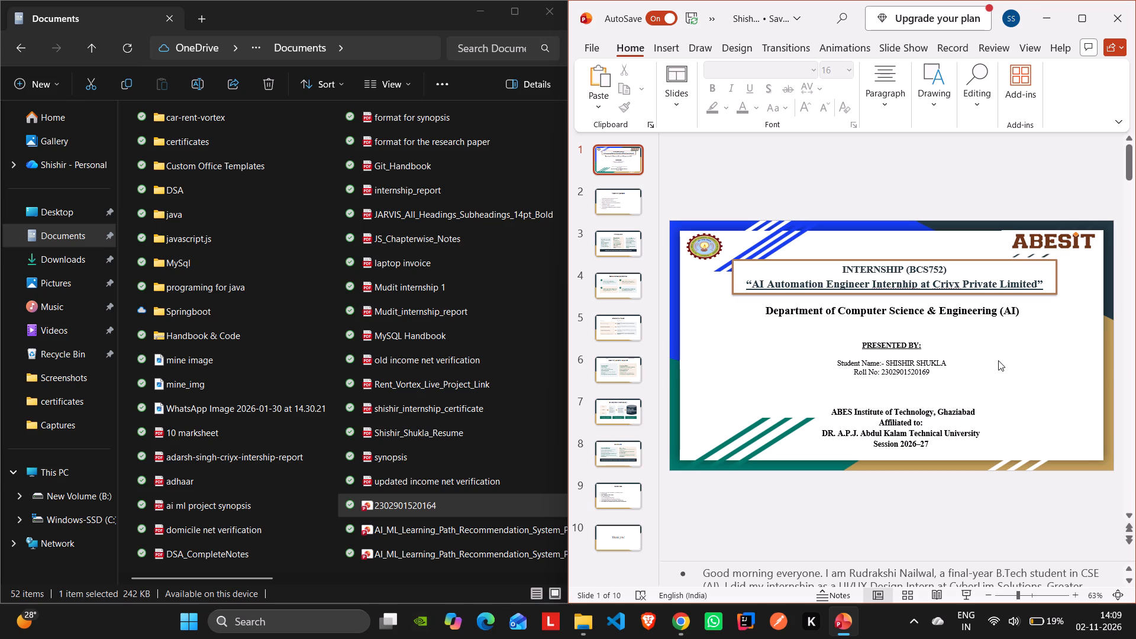
pyautogui.scroll(-1, 958, 365)
pyautogui.scroll(1, 958, 365)
pyautogui.scroll(-1, 958, 365)
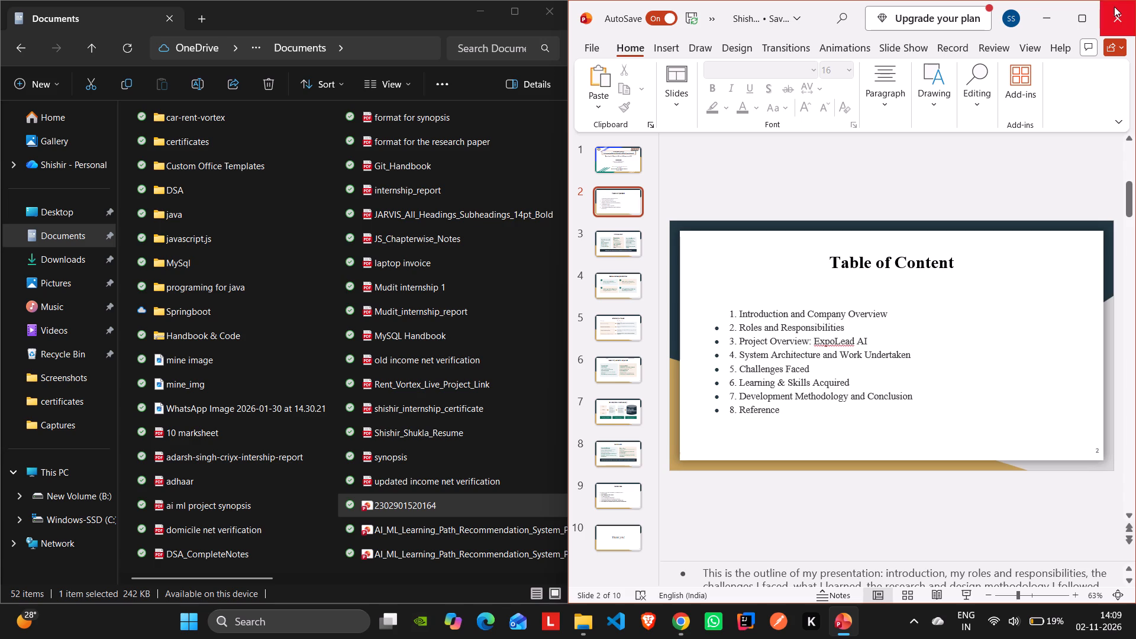
pyautogui.click(1047, 14)
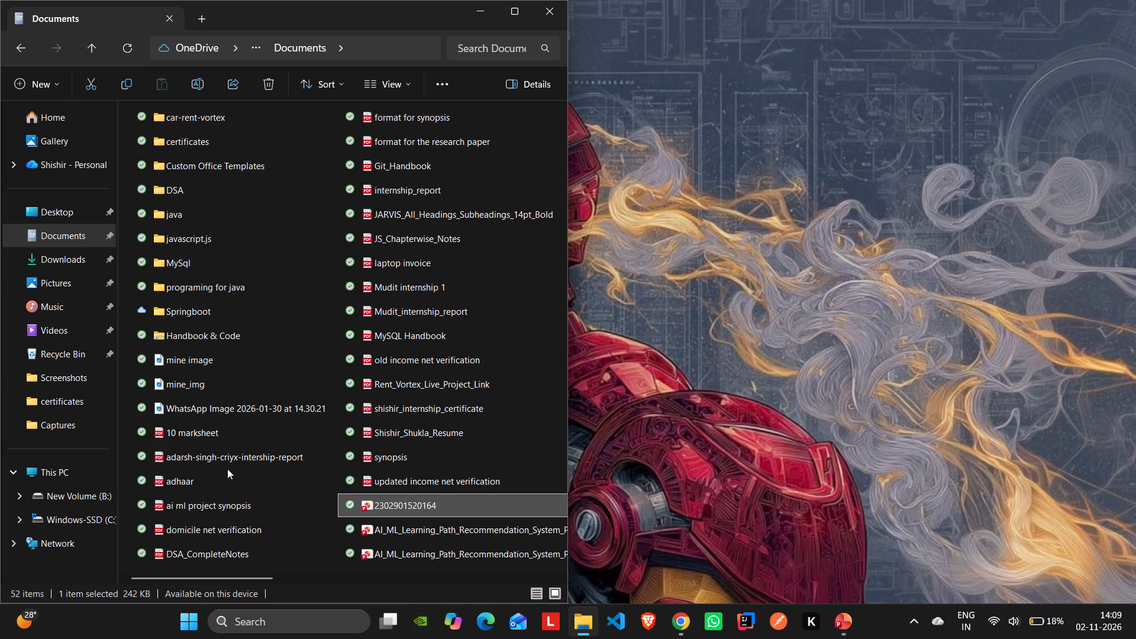
# Bring up the internship deck from the maximised Documents folder, check its title slide and minimise it again.
pyautogui.click(521, 21)
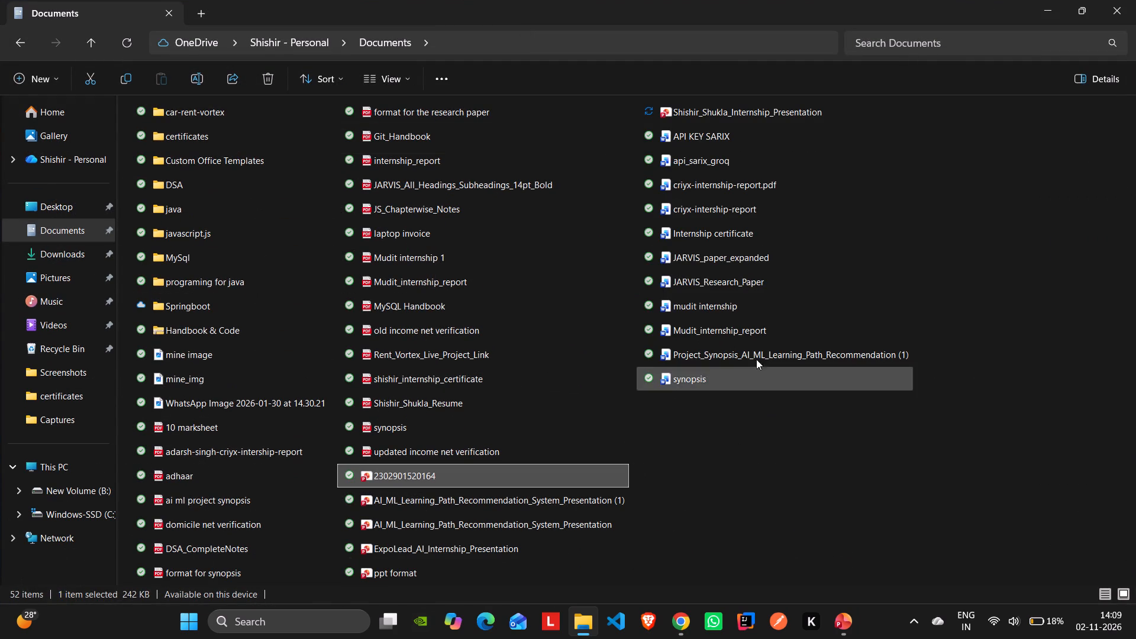
pyautogui.doubleClick(819, 117)
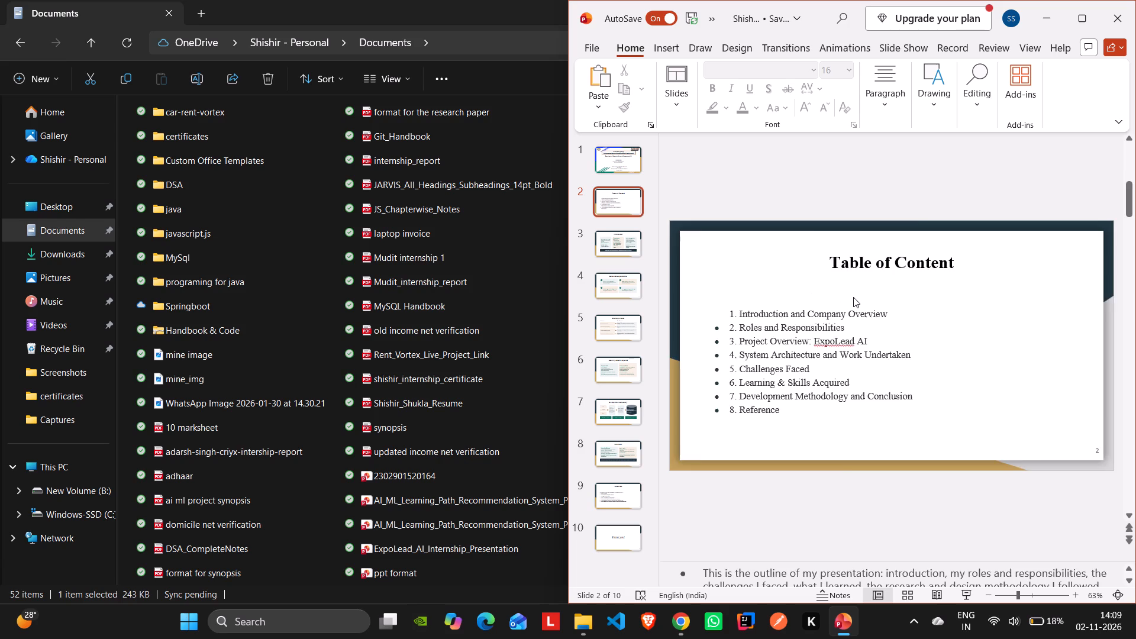
pyautogui.scroll(6, 853, 297)
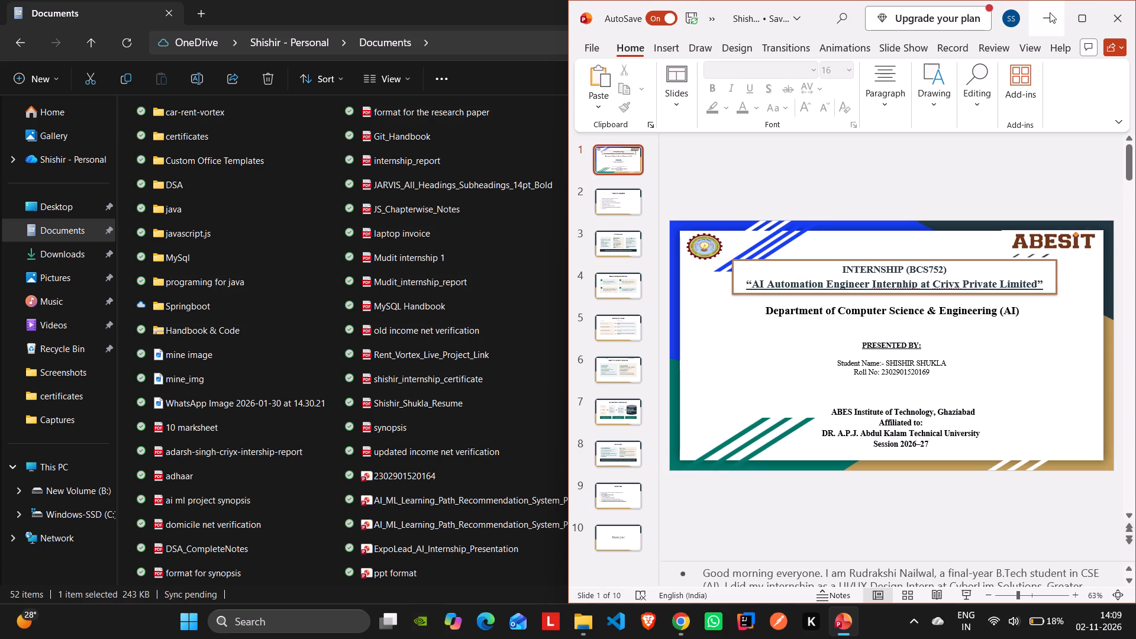
pyautogui.click(1050, 12)
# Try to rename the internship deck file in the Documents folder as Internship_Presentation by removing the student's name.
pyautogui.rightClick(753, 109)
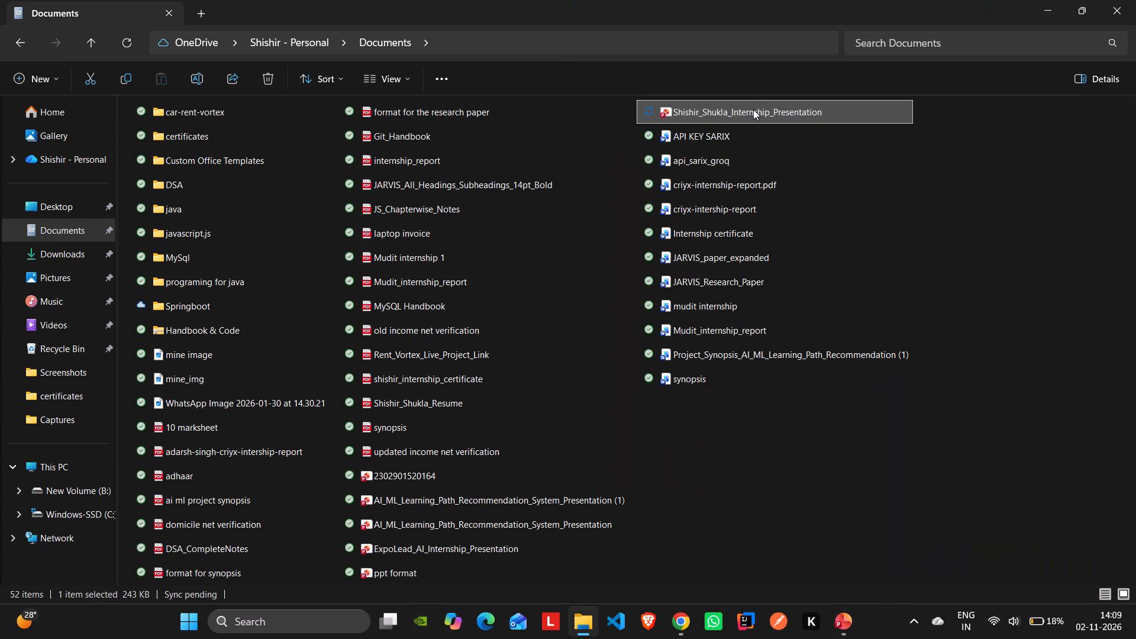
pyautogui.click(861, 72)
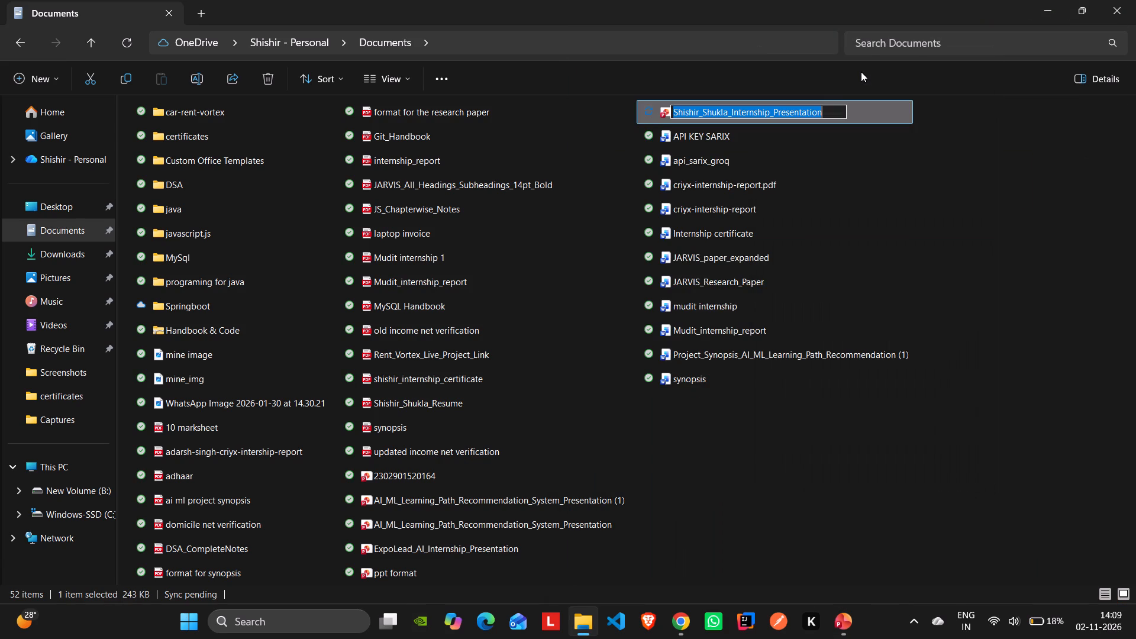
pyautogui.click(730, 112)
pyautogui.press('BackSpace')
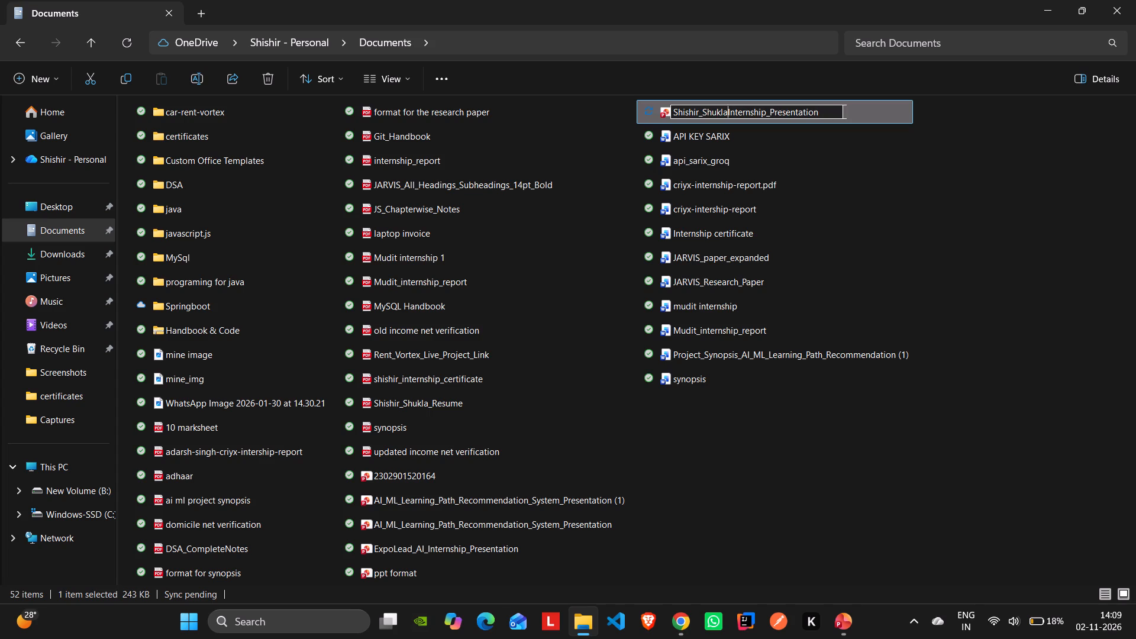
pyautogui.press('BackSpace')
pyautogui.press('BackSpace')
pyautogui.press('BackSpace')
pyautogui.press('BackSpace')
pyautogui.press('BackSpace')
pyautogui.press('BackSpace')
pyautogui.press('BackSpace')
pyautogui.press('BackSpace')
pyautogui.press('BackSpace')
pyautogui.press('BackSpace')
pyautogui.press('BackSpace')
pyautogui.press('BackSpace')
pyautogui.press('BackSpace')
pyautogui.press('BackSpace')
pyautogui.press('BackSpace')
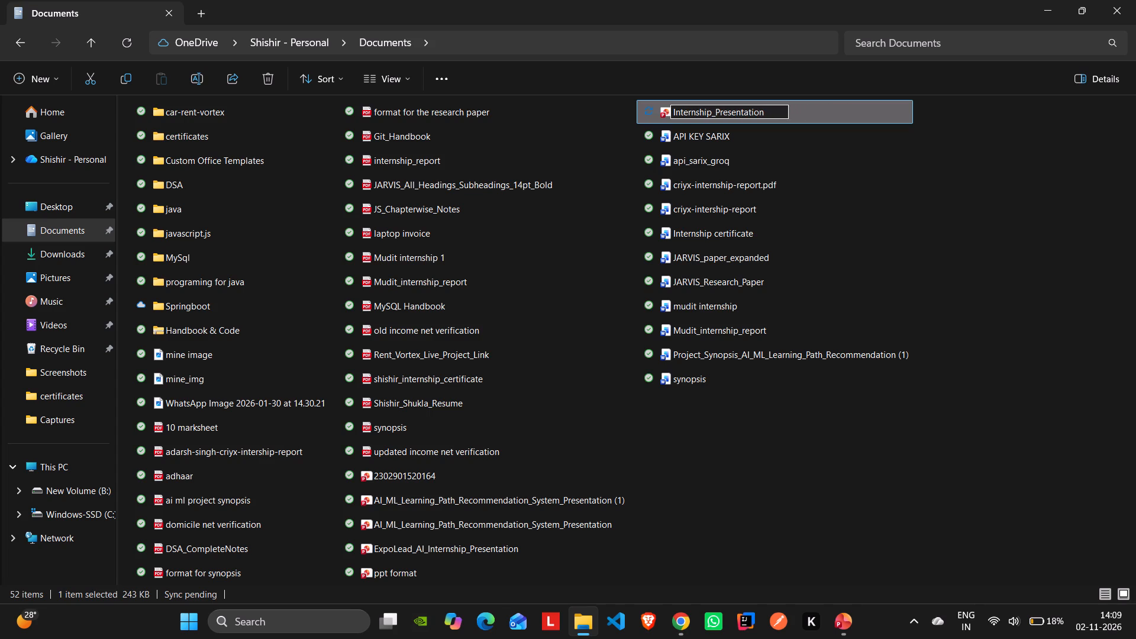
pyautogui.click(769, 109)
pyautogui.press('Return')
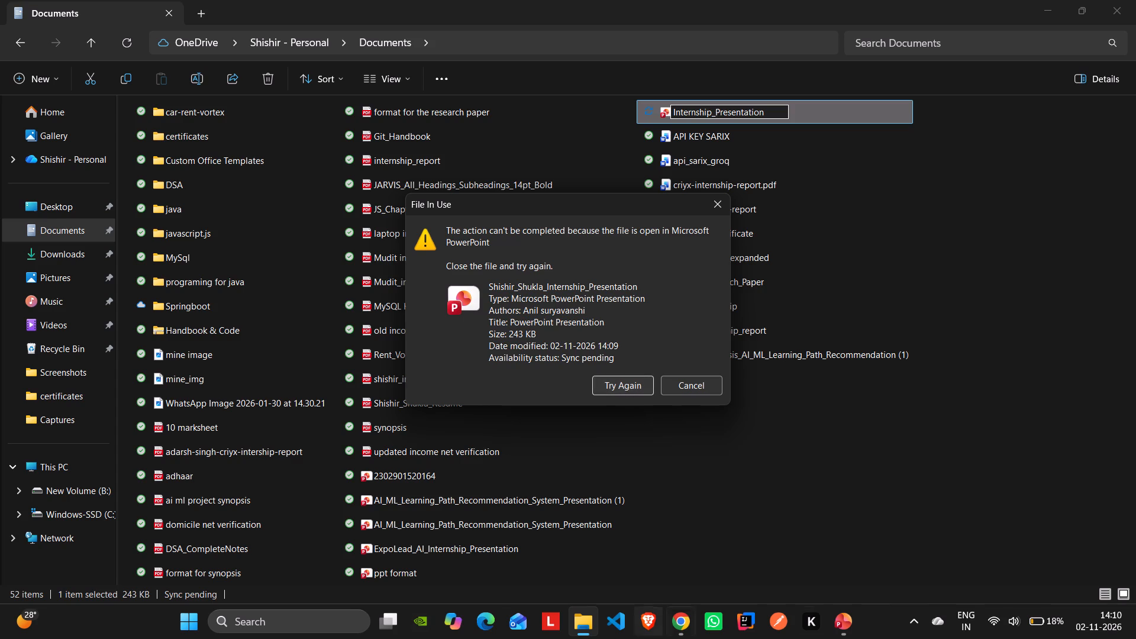
# Close the internship deck that is open in PowerPoint and cancel the pending file rename.
pyautogui.click(873, 491)
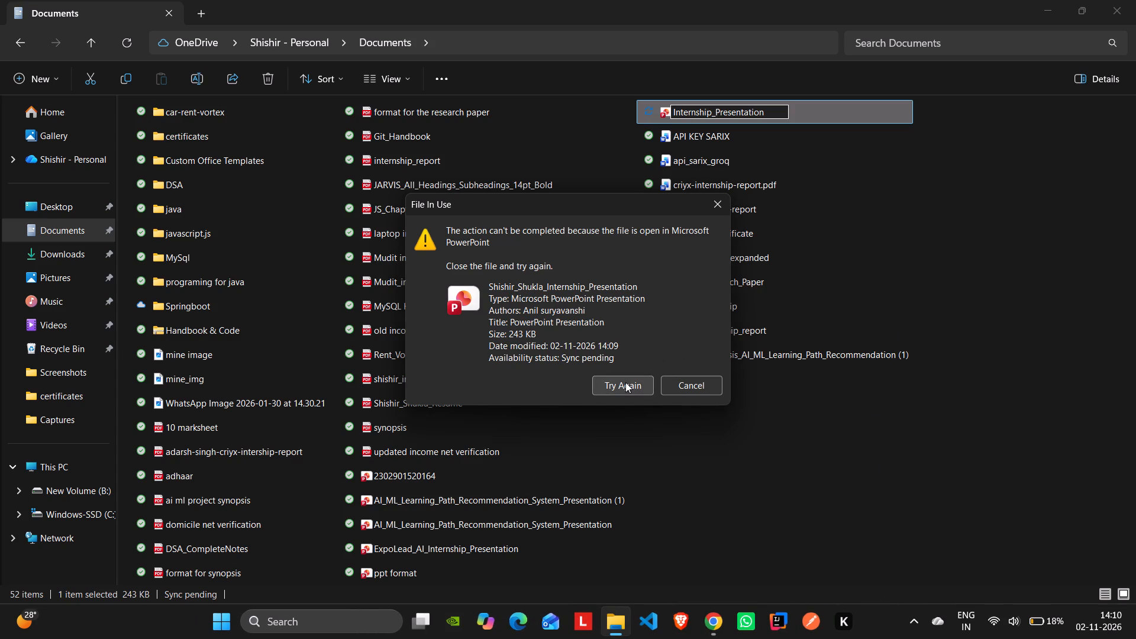
pyautogui.click(940, 240)
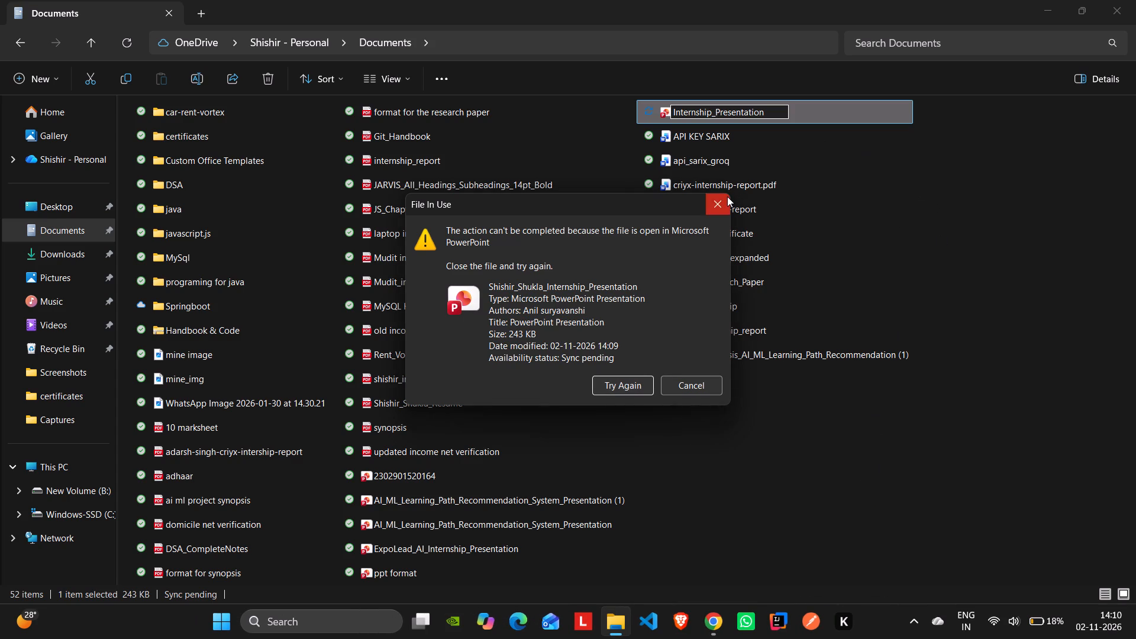
pyautogui.click(727, 196)
# Rename the internship deck file in the Documents folder as Internship_Presentation, removing the student's name from the front.
pyautogui.rightClick(830, 117)
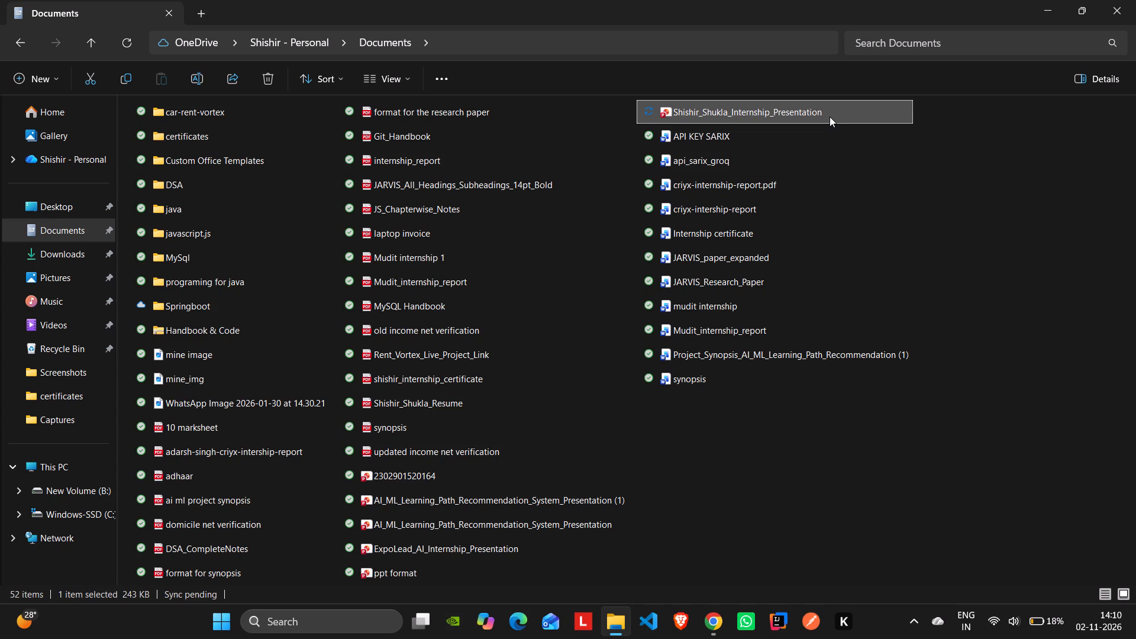
pyautogui.click(960, 65)
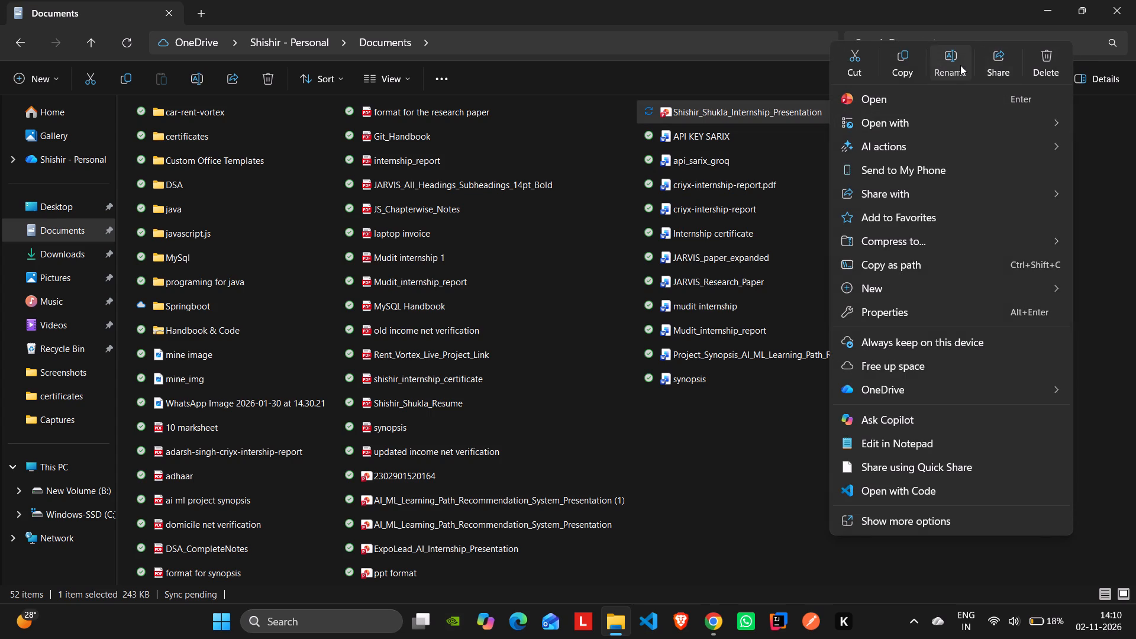
pyautogui.click(727, 114)
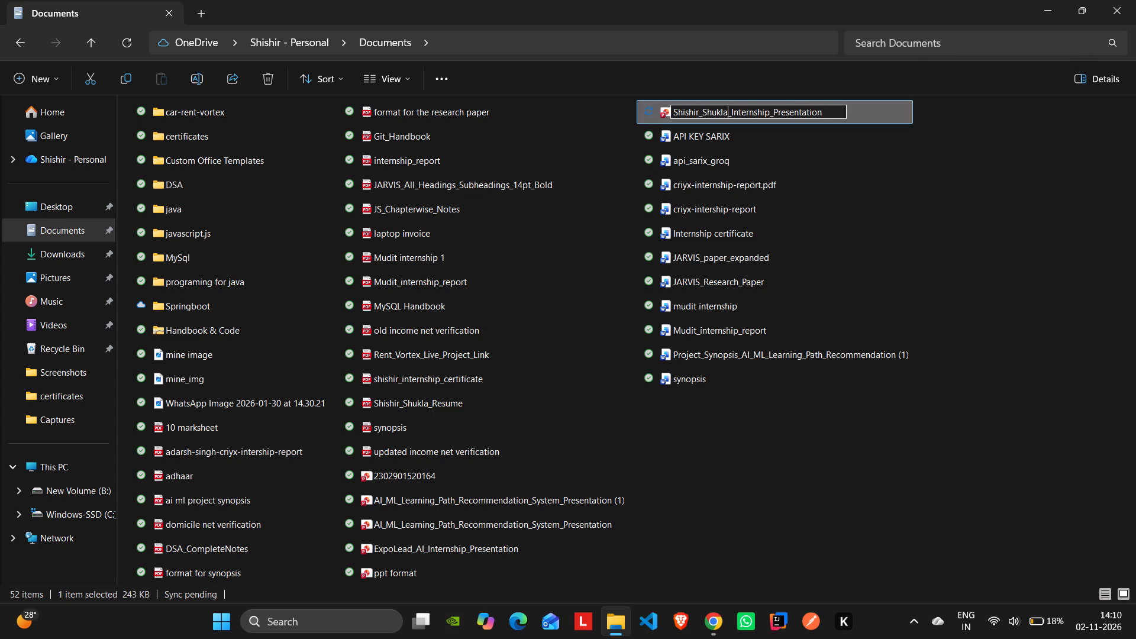
pyautogui.press('Right')
pyautogui.press('BackSpace')
pyautogui.press('BackSpace')
pyautogui.press('BackSpace')
pyautogui.press('BackSpace')
pyautogui.press('BackSpace')
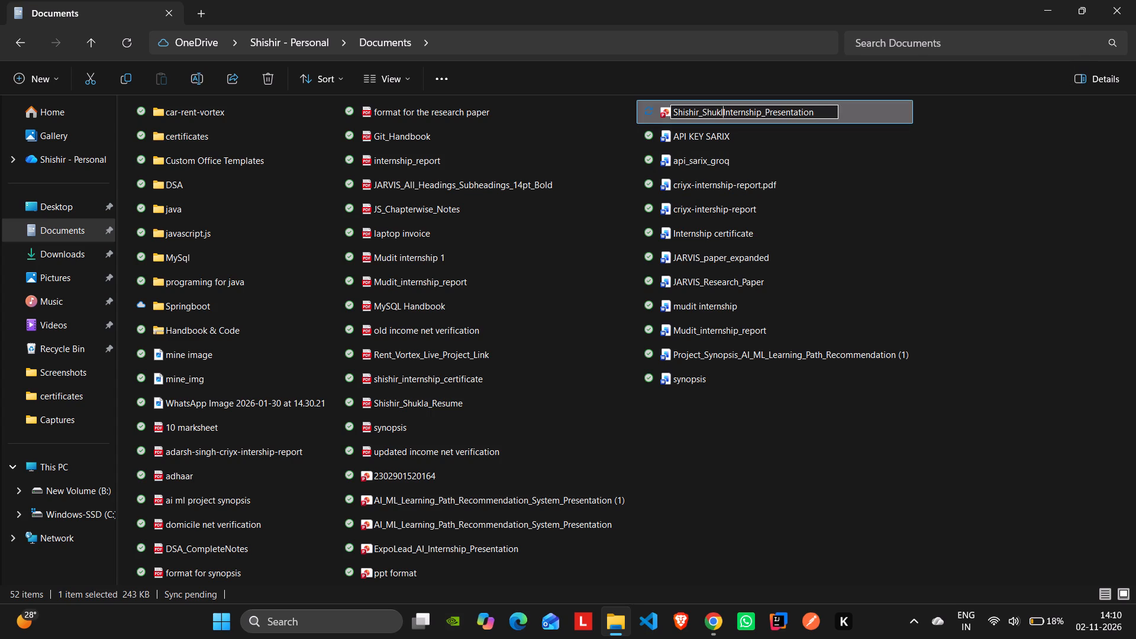
pyautogui.press('BackSpace')
pyautogui.press('BackSpace')
pyautogui.press('BackSpace')
pyautogui.press('BackSpace')
pyautogui.press('BackSpace')
pyautogui.press('BackSpace')
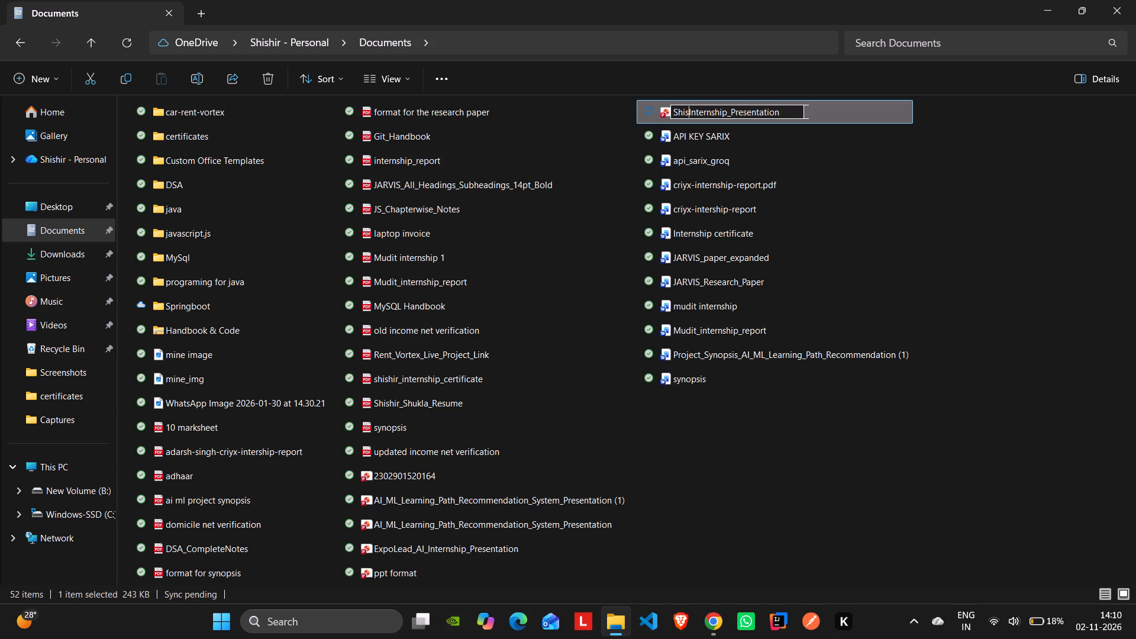
pyautogui.press('BackSpace')
pyautogui.press('BackSpace')
pyautogui.press('BackSpace')
pyautogui.press('BackSpace')
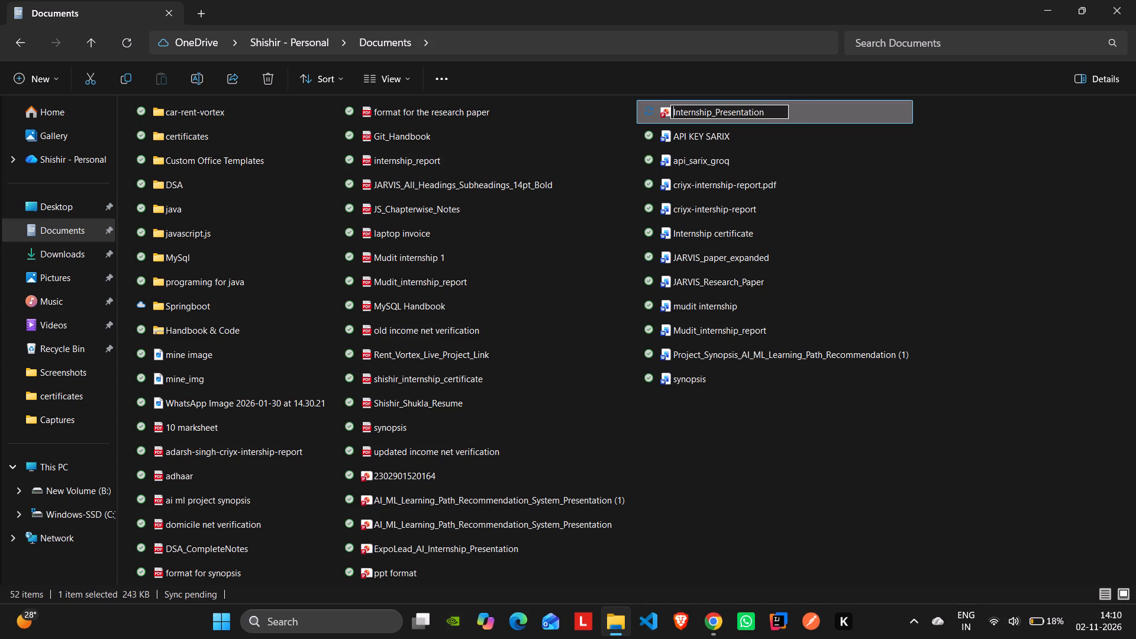
pyautogui.click(770, 103)
pyautogui.click(772, 110)
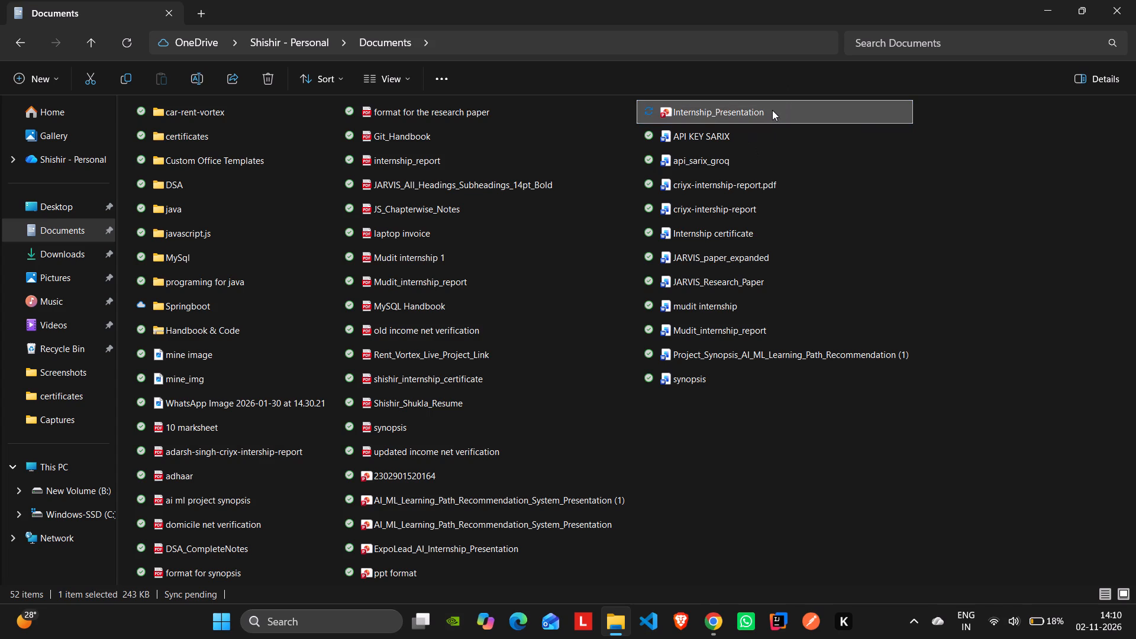
pyautogui.click(1044, 212)
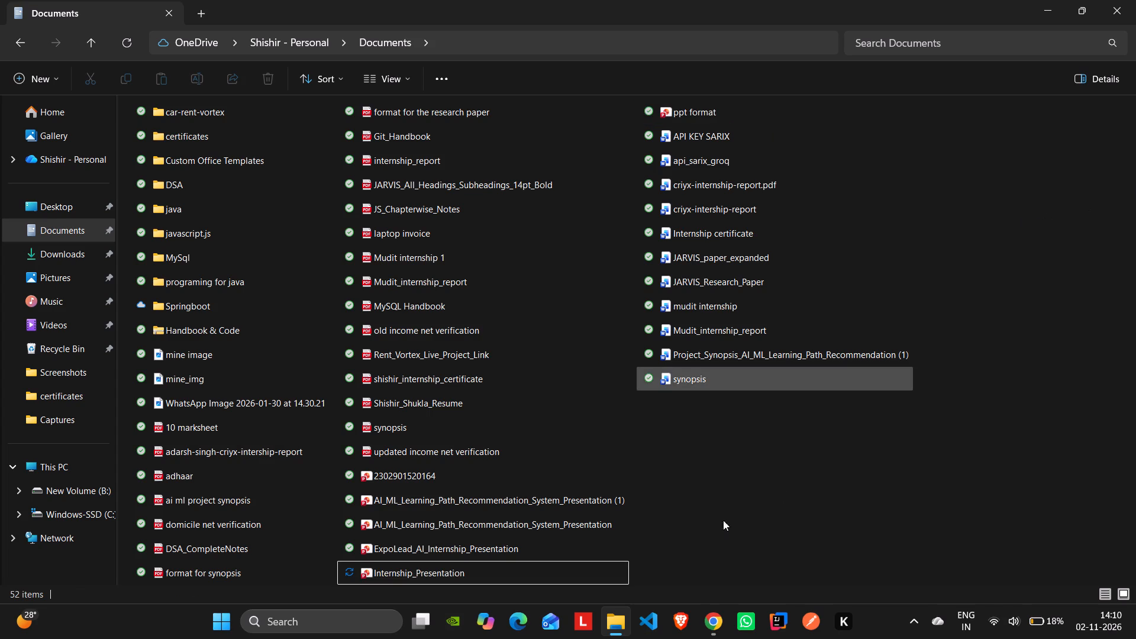
pyautogui.rightClick(1001, 502)
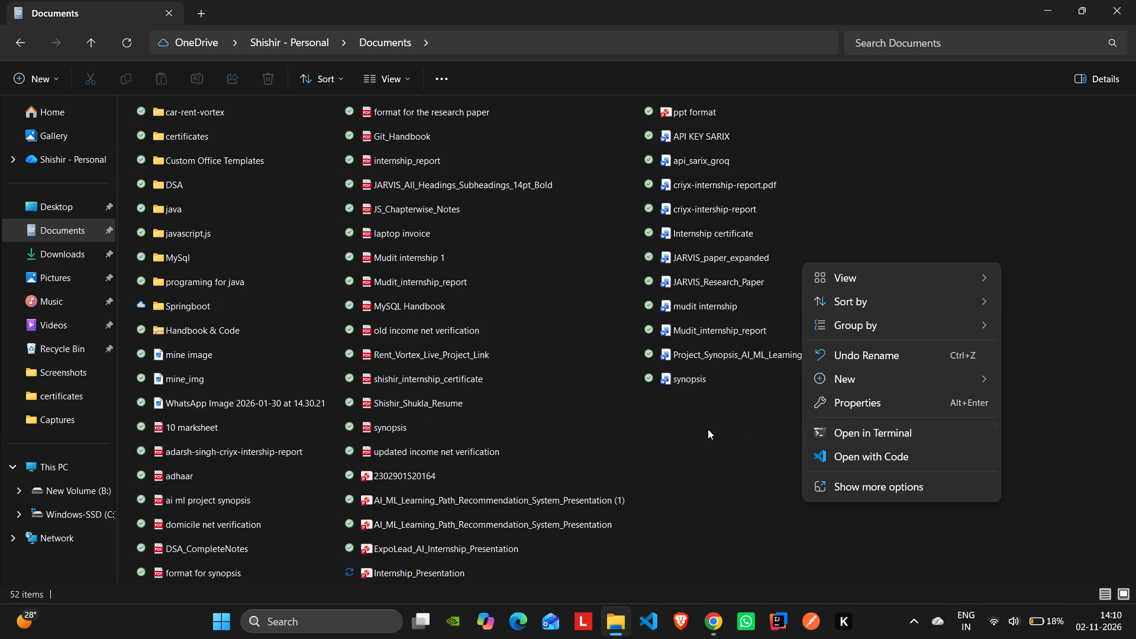
pyautogui.click(708, 427)
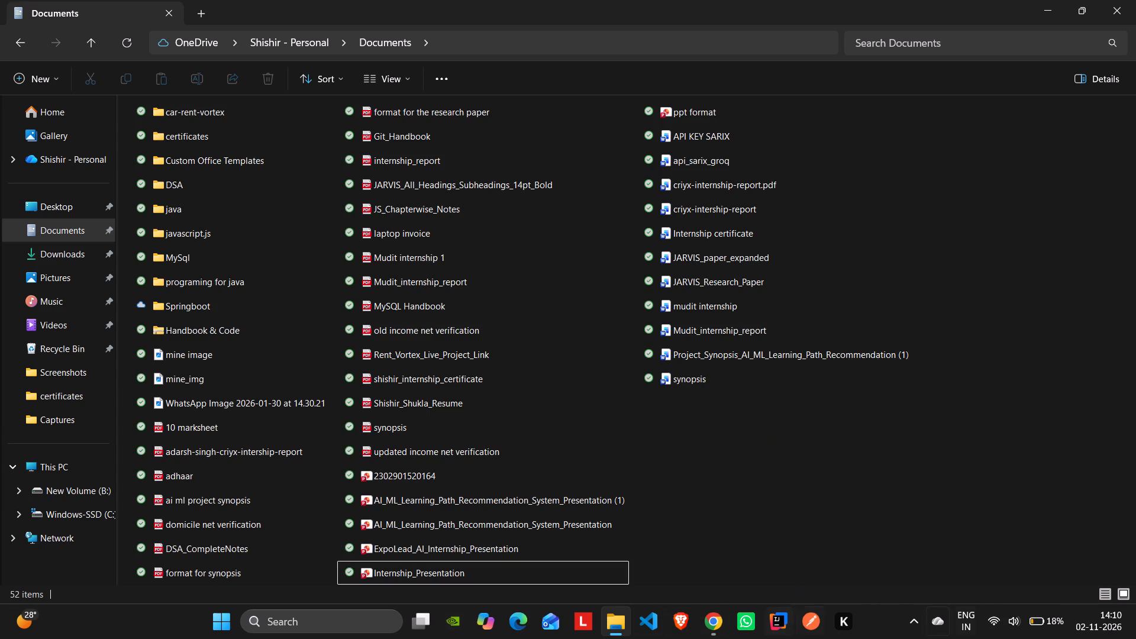
# Open Internship_Presentation, review its slides from the title slide through the Thank you slide, and close the deck.
pyautogui.doubleClick(565, 575)
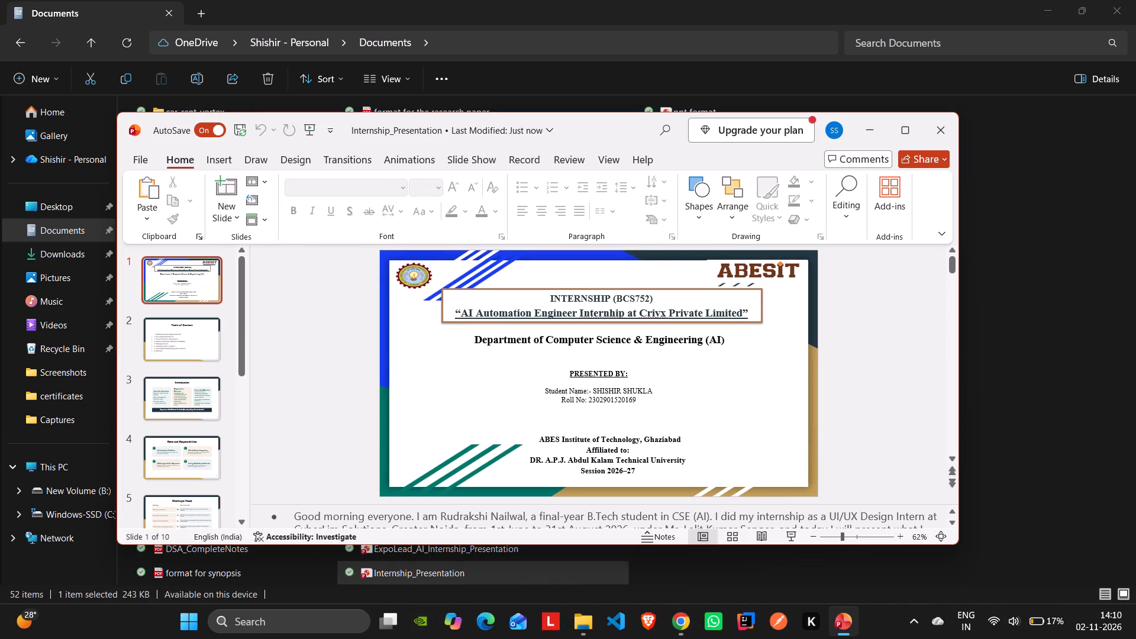
pyautogui.scroll(-2, 711, 428)
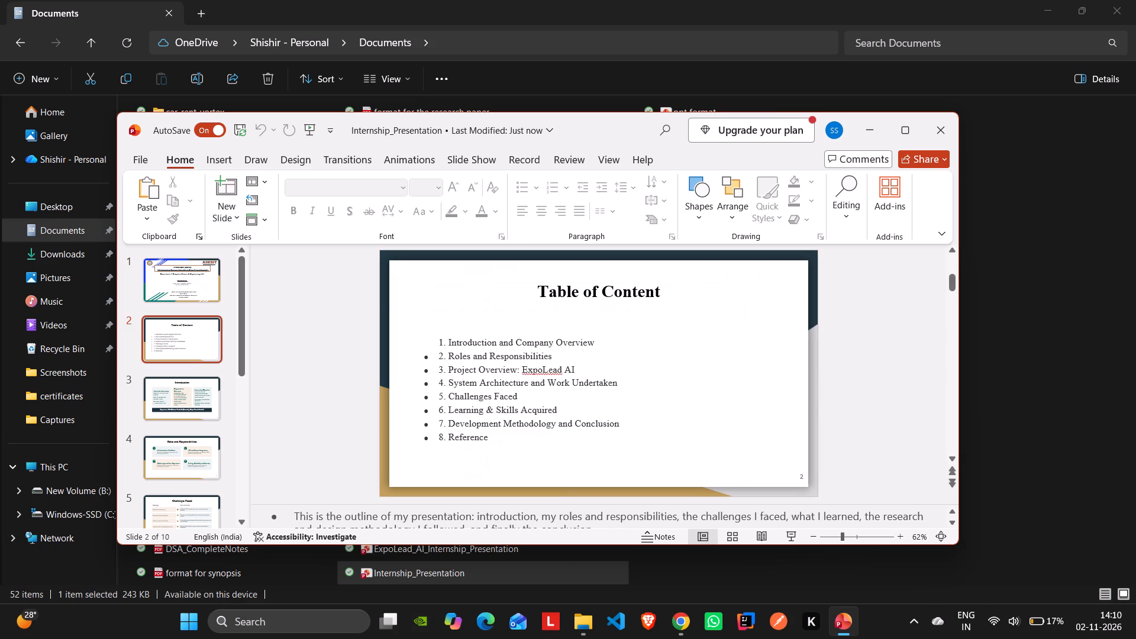
pyautogui.scroll(-2, 711, 428)
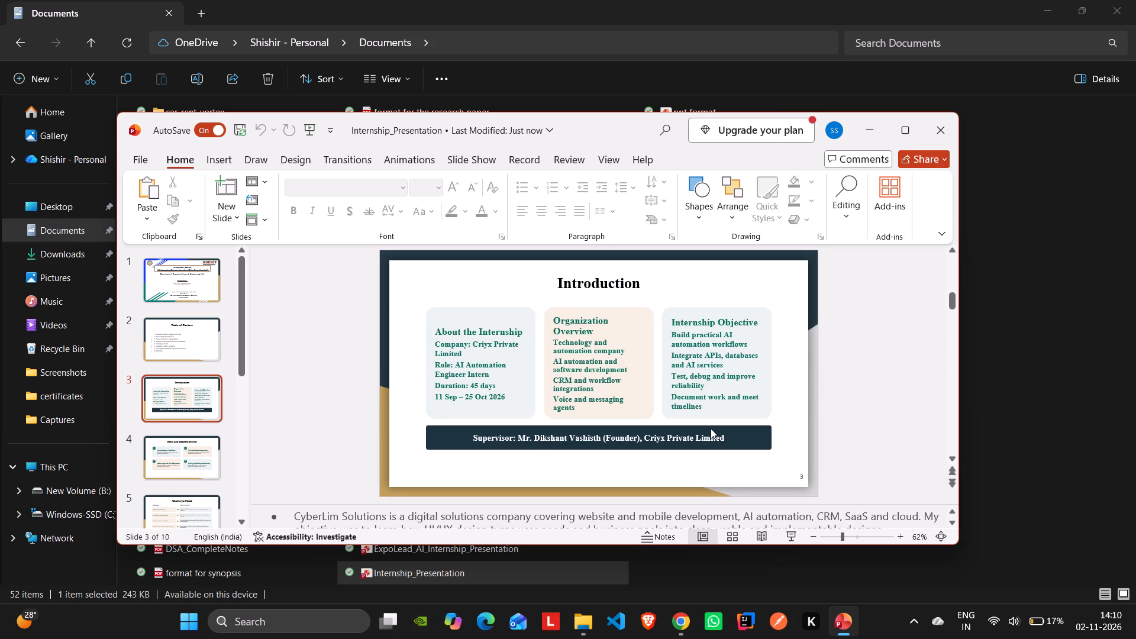
pyautogui.scroll(-2, 711, 428)
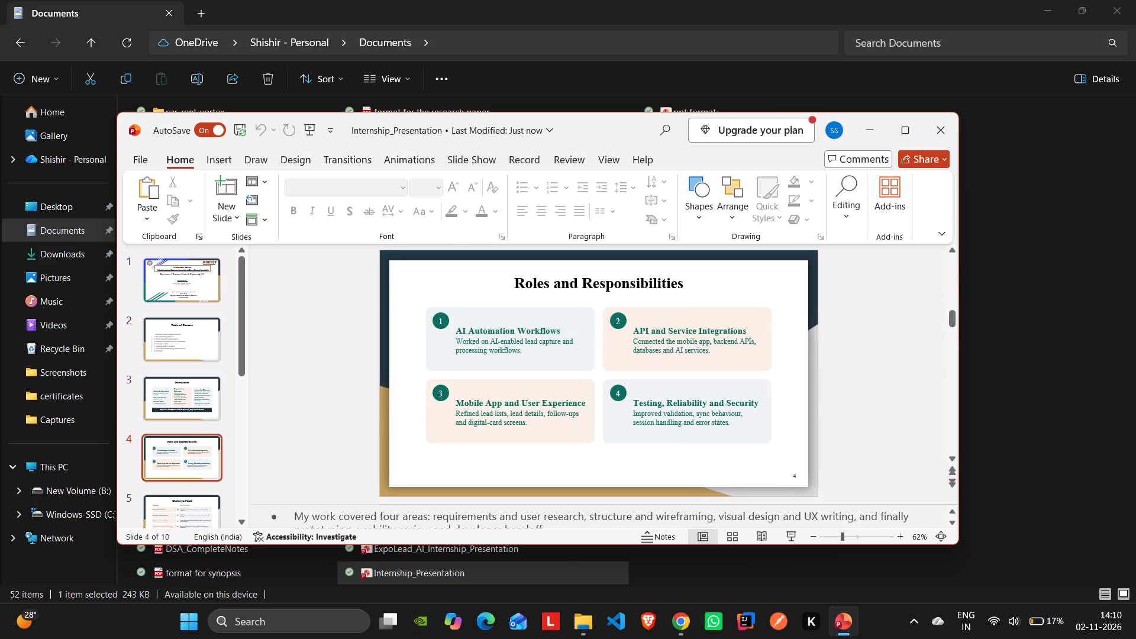
pyautogui.scroll(-7, 711, 428)
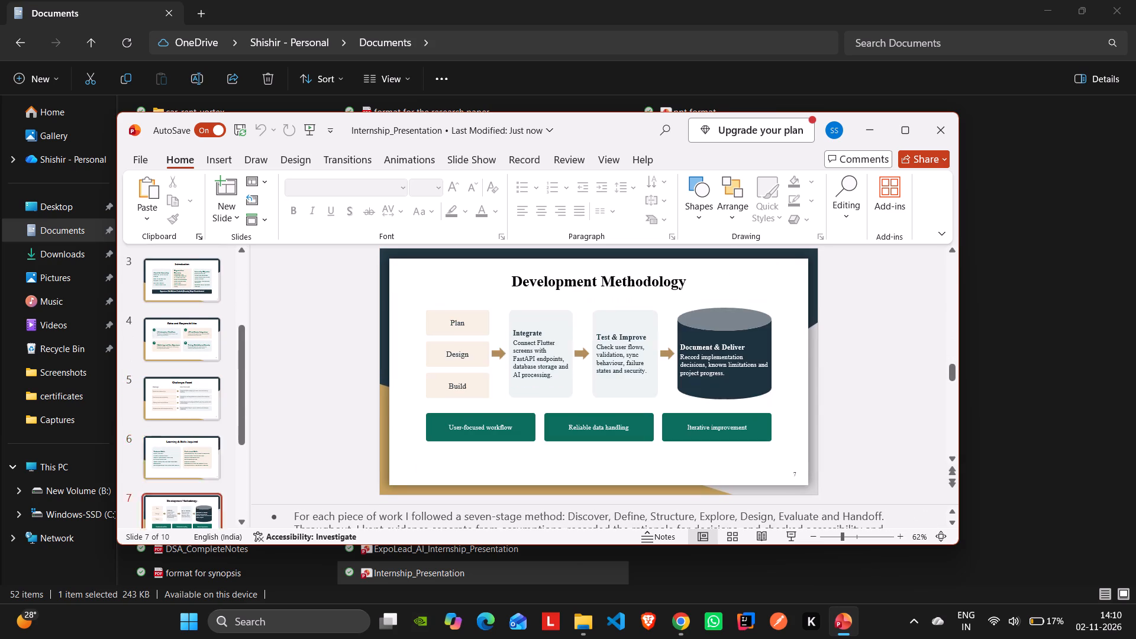
pyautogui.scroll(-8, 711, 428)
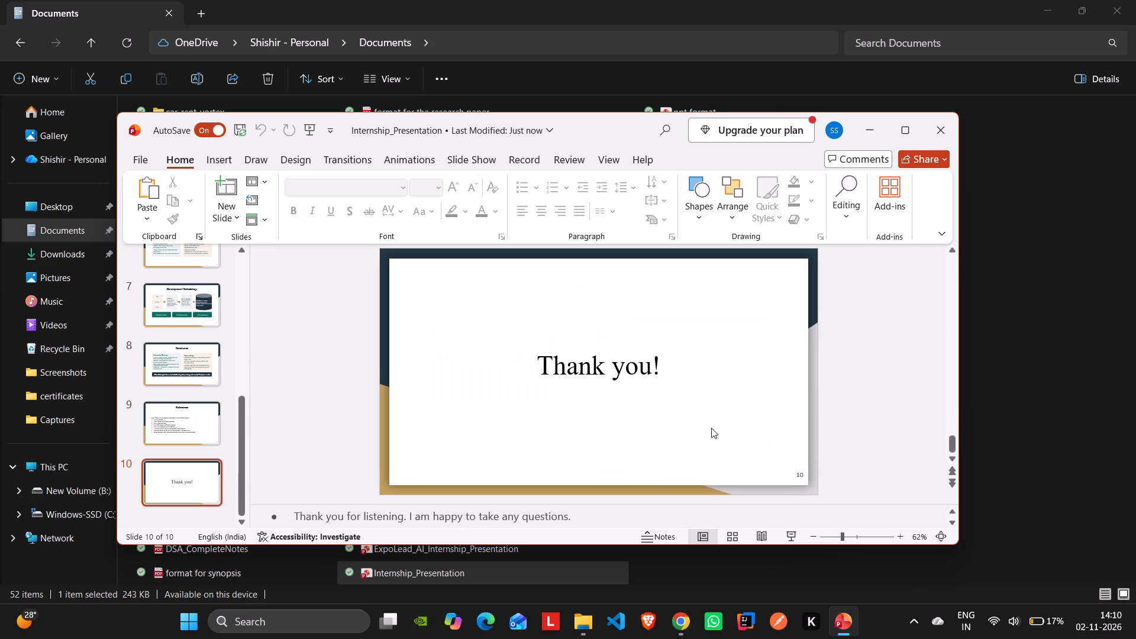
pyautogui.click(949, 128)
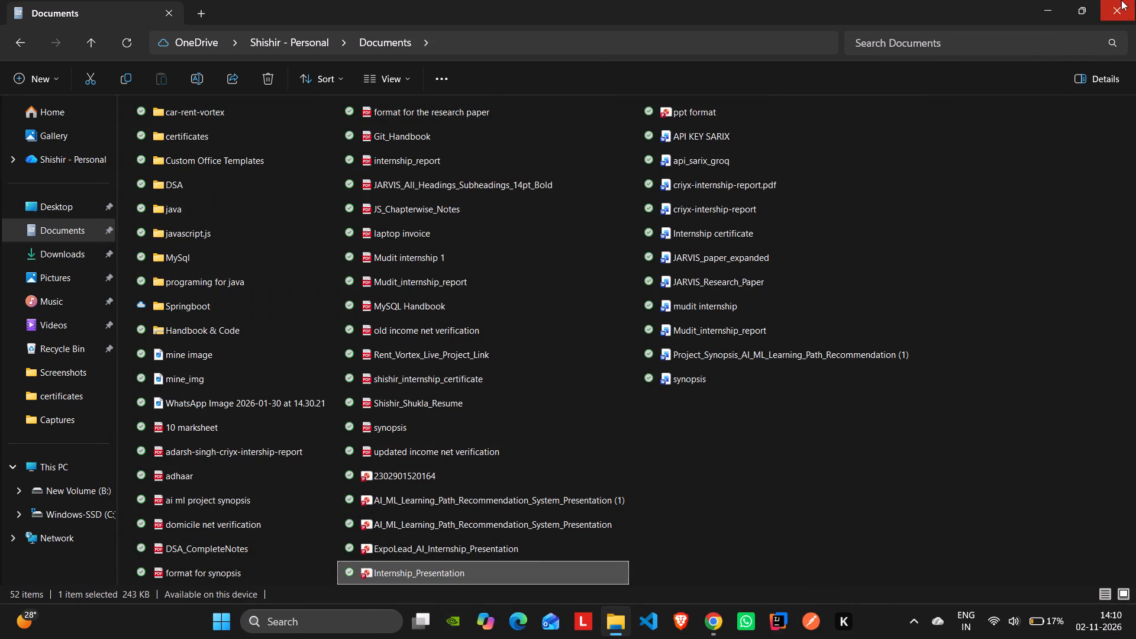
# Minimise the Documents folder window.
pyautogui.click(1037, 9)
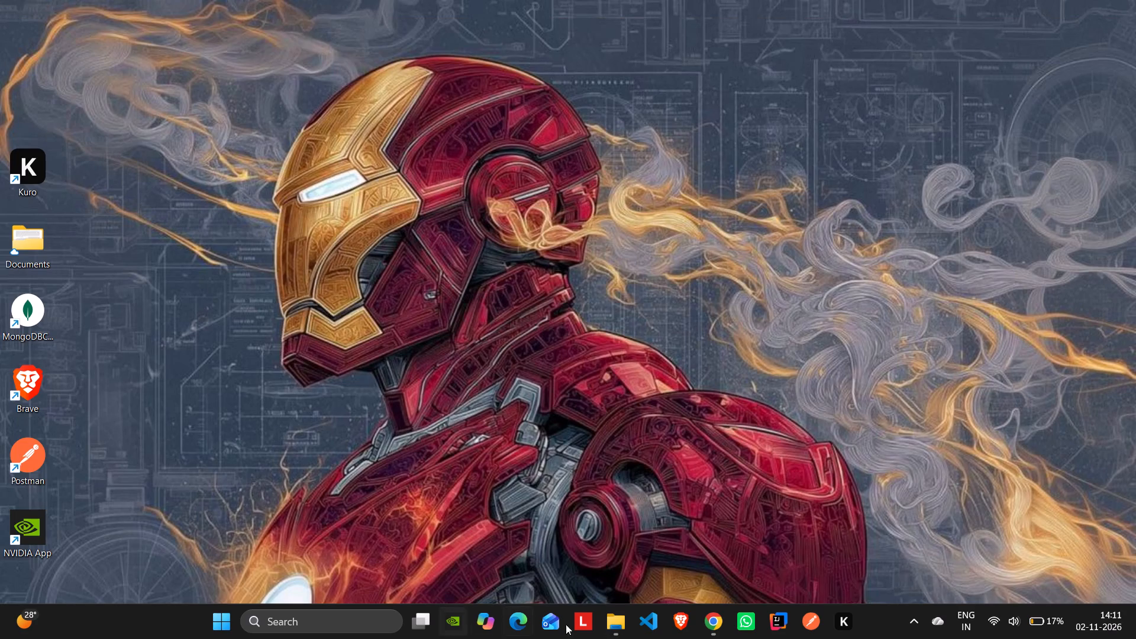
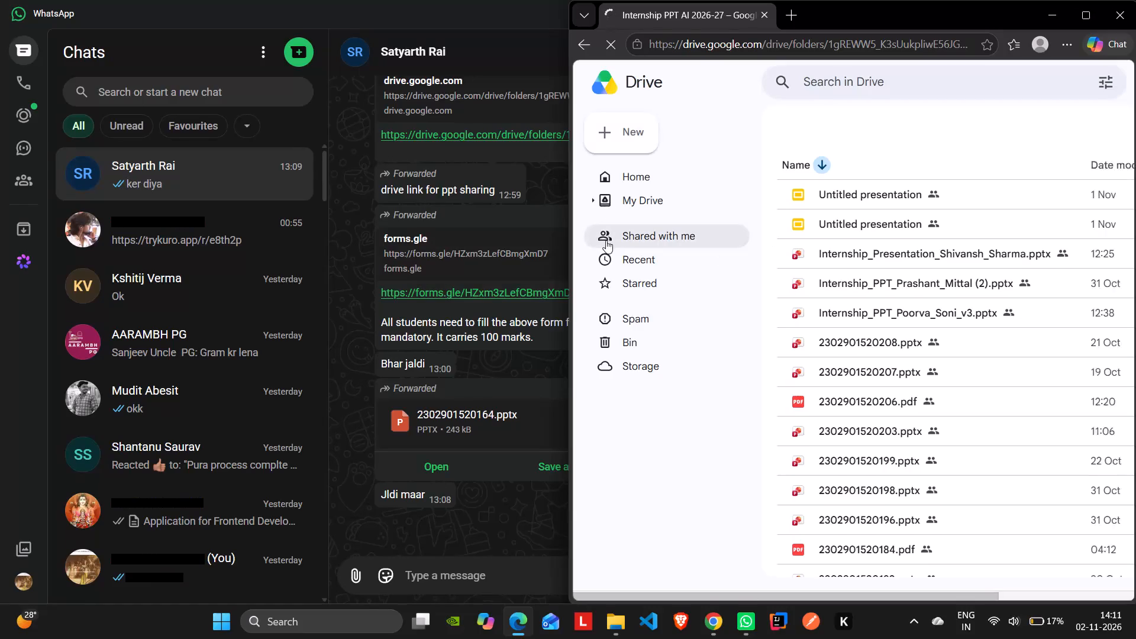
# Start adding a new item to the shared Internship PPT AI 2026-27 folder in Google Drive.
pyautogui.click(606, 142)
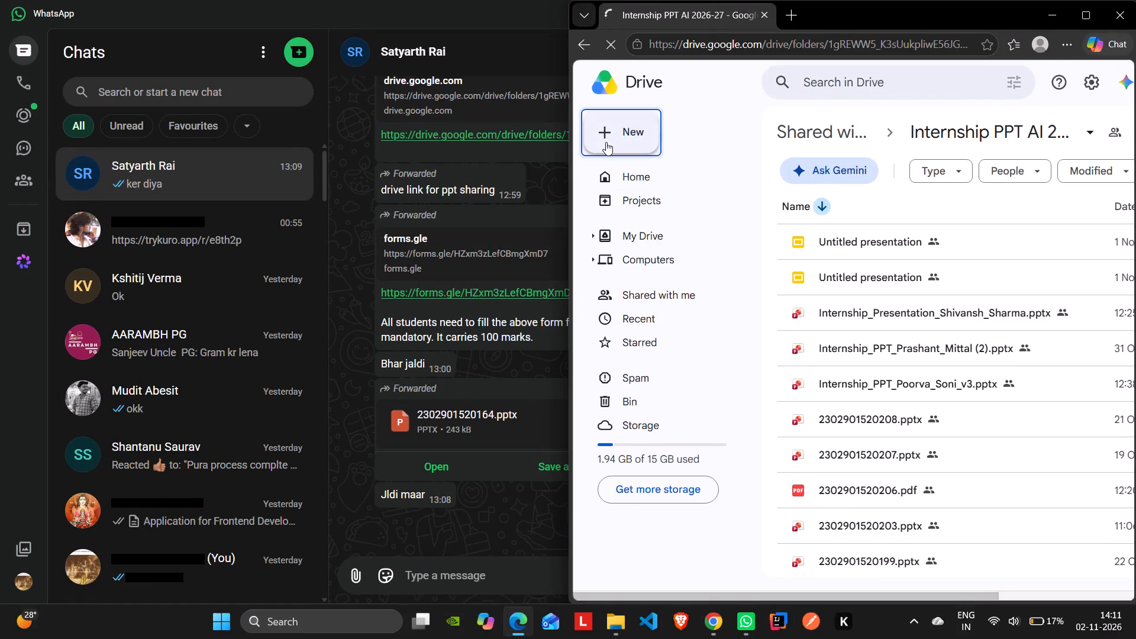
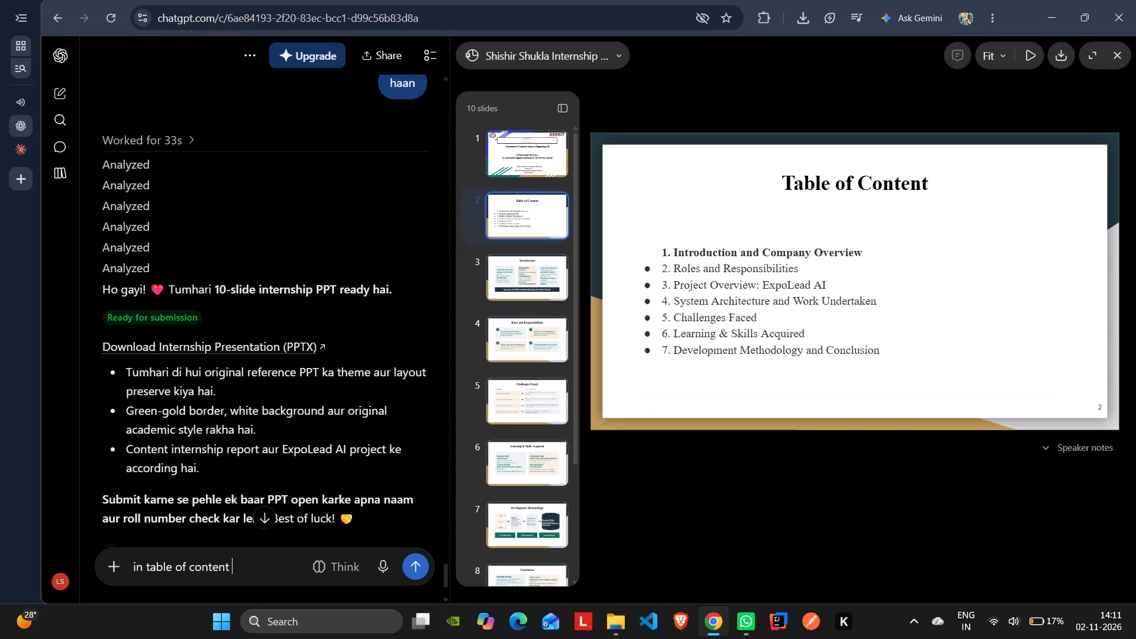
# Switch to File Explorer and rename the Internship_Presentation file in the Documents folder to only the student's roll number.
pyautogui.click(1040, 18)
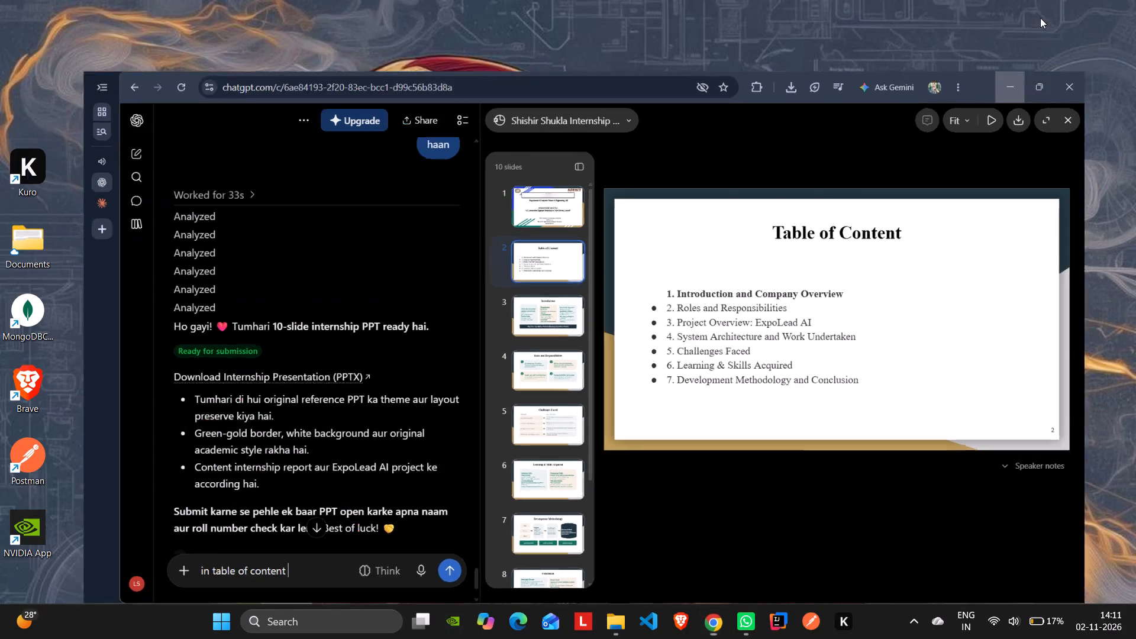
pyautogui.click(612, 614)
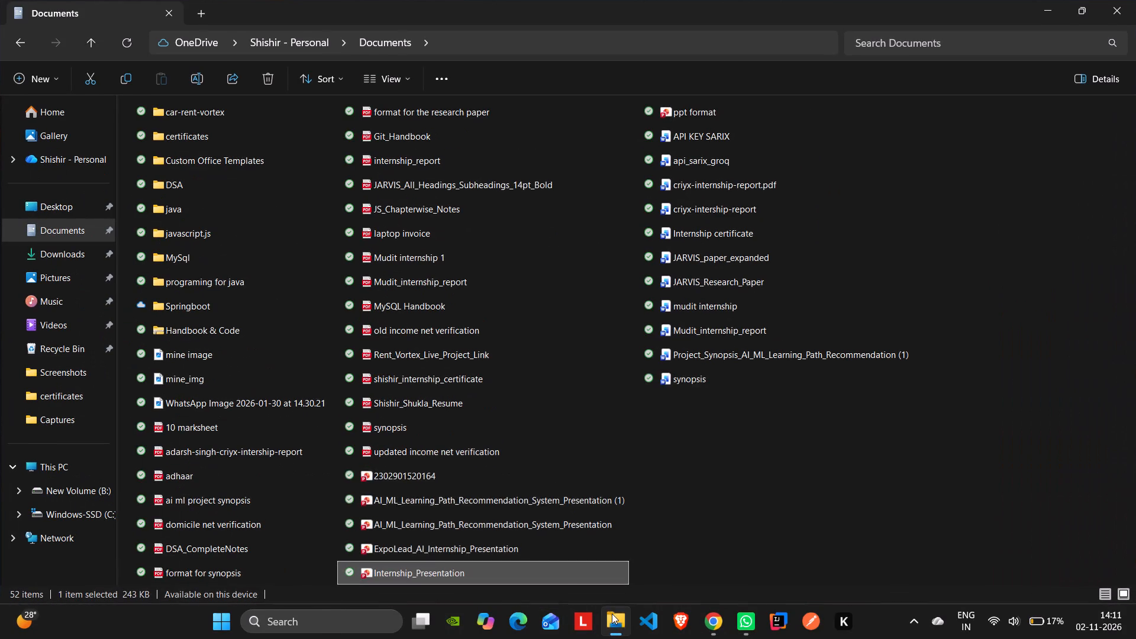
pyautogui.rightClick(560, 575)
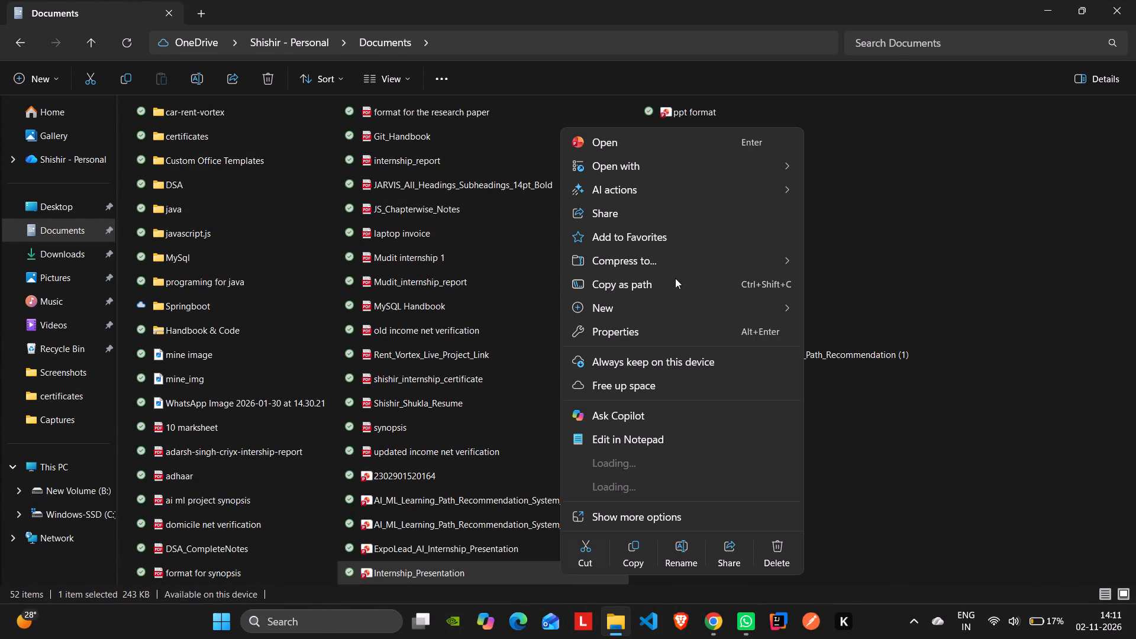
pyautogui.click(677, 544)
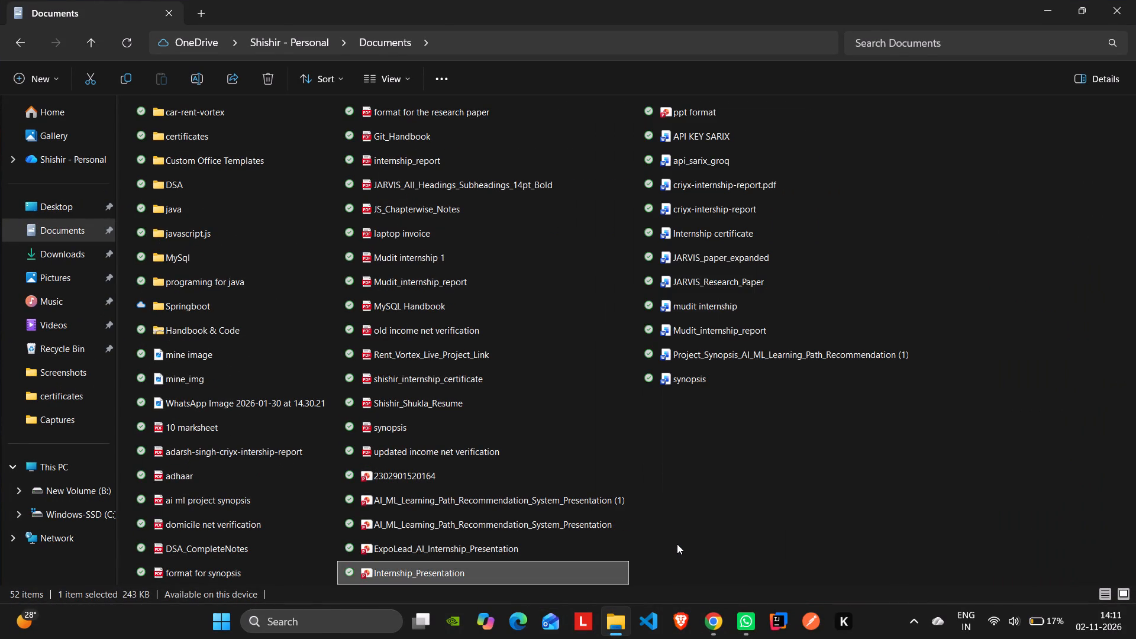
pyautogui.press('Left')
pyautogui.press('Left')
pyautogui.press('Left')
pyautogui.press('Left')
pyautogui.press('Left')
pyautogui.press('Left')
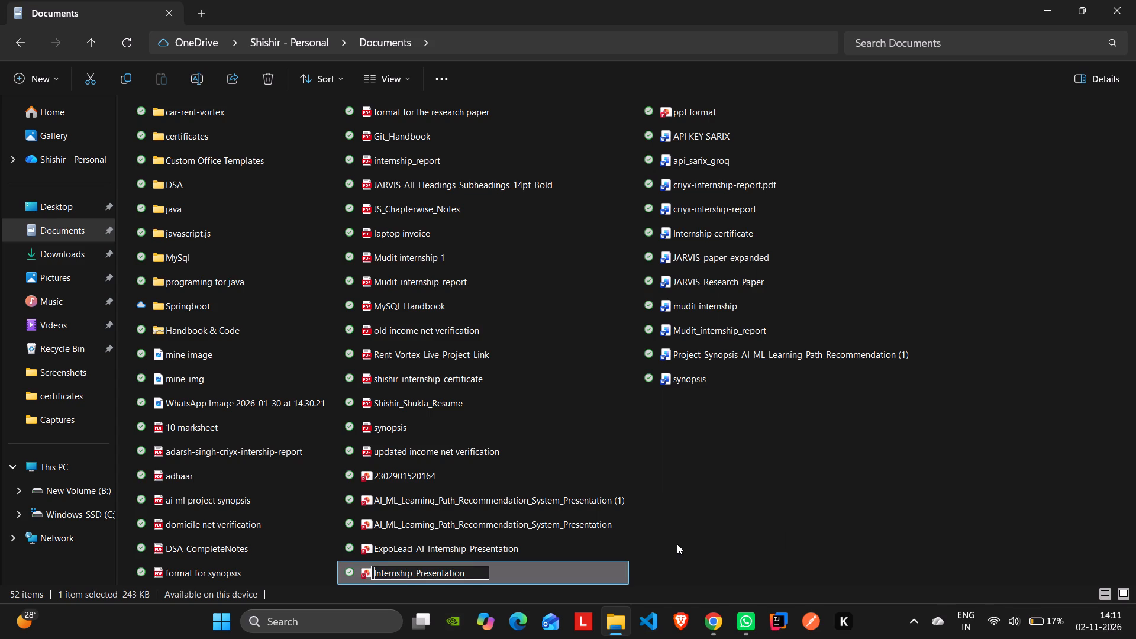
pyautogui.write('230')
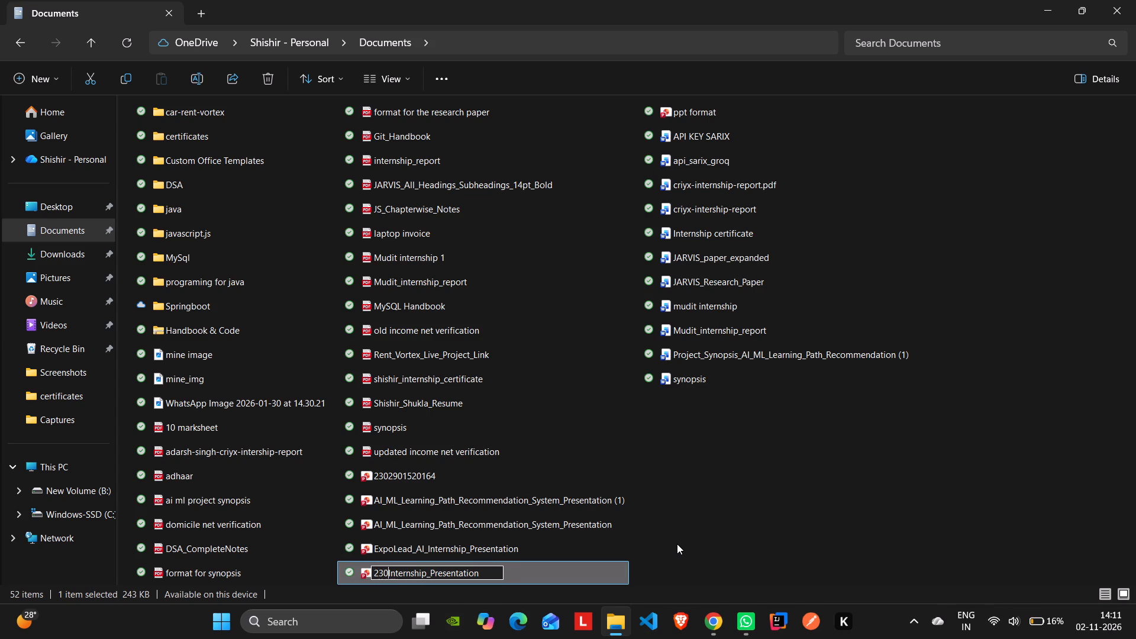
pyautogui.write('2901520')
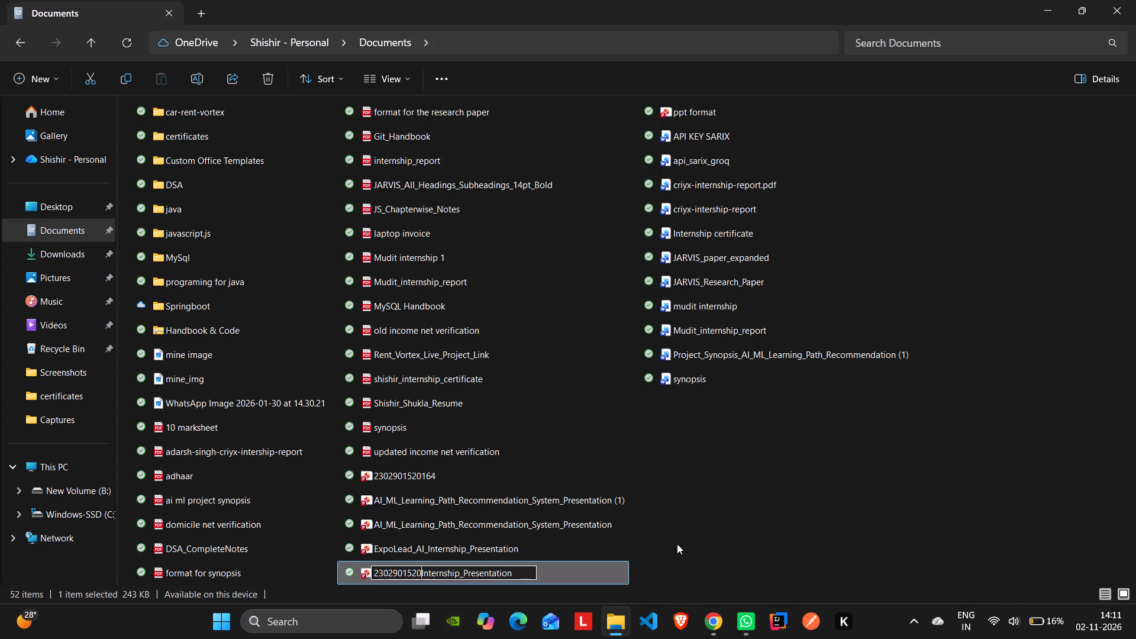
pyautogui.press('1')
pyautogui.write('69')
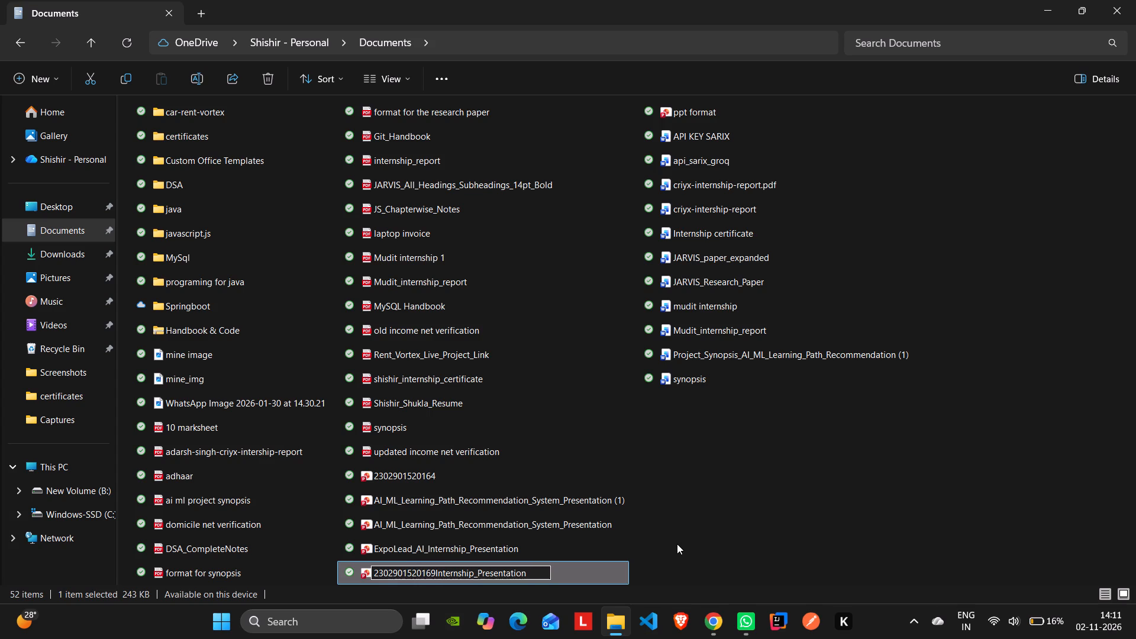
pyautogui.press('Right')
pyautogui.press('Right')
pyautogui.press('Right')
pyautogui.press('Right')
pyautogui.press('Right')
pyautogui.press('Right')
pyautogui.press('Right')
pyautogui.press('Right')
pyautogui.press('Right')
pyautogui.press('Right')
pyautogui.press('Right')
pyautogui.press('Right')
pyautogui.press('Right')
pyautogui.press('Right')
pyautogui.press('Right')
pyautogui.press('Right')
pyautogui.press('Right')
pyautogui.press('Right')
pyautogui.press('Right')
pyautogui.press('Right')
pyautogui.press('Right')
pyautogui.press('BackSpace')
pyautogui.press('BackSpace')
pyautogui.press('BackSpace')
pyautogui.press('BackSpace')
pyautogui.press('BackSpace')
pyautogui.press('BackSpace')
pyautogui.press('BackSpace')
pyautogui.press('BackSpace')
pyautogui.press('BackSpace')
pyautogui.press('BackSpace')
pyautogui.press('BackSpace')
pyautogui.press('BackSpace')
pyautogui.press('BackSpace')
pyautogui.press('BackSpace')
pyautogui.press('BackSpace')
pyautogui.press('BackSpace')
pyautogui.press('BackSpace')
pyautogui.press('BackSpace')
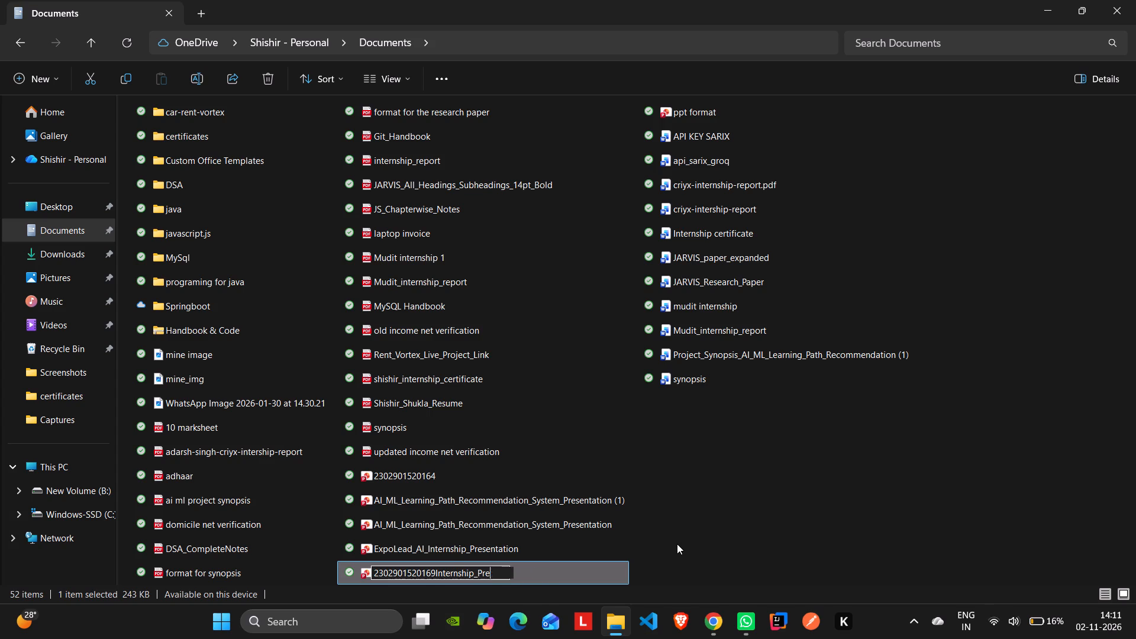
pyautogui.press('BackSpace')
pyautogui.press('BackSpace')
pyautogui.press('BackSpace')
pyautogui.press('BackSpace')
pyautogui.press('BackSpace')
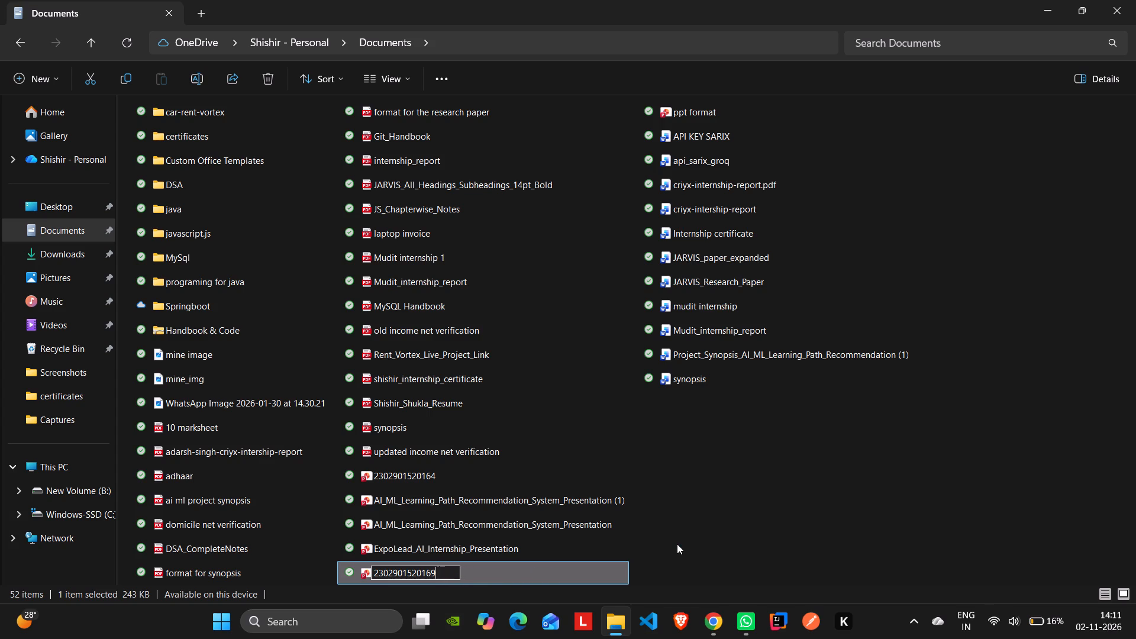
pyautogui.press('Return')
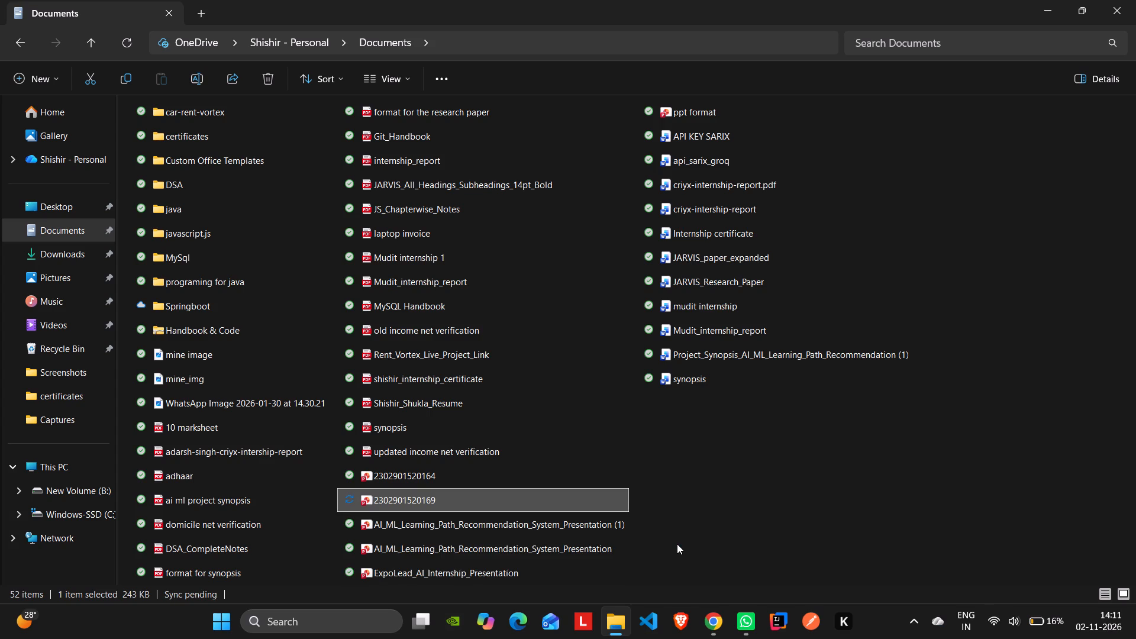
# Open the renamed roll-number presentation from the Documents folder to check its title slide, and close it.
pyautogui.doubleClick(485, 495)
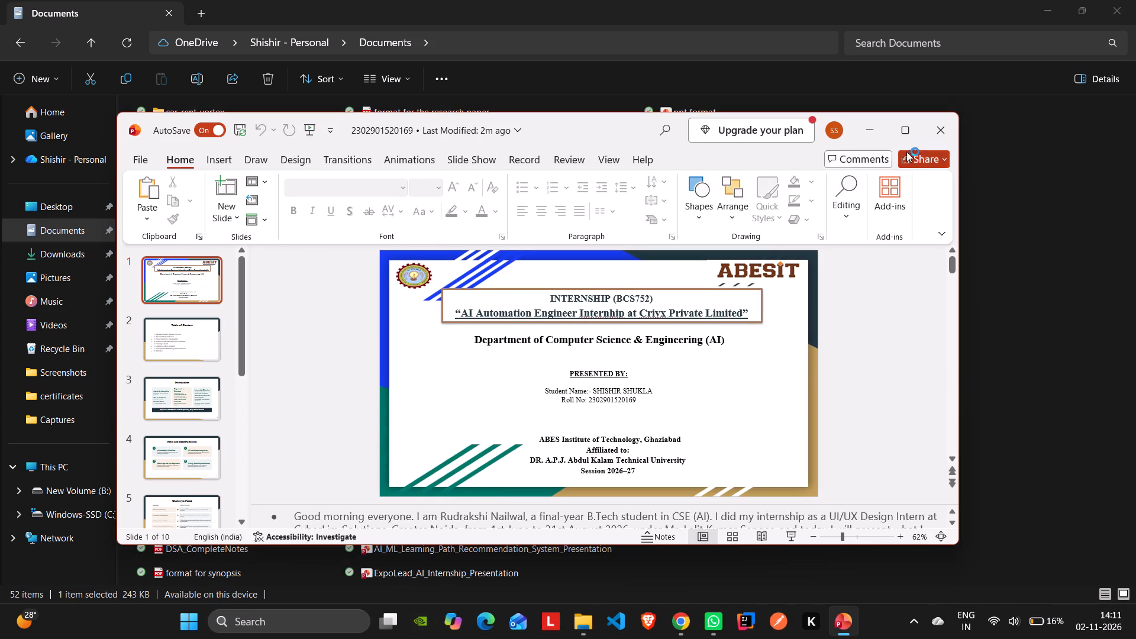
pyautogui.click(938, 134)
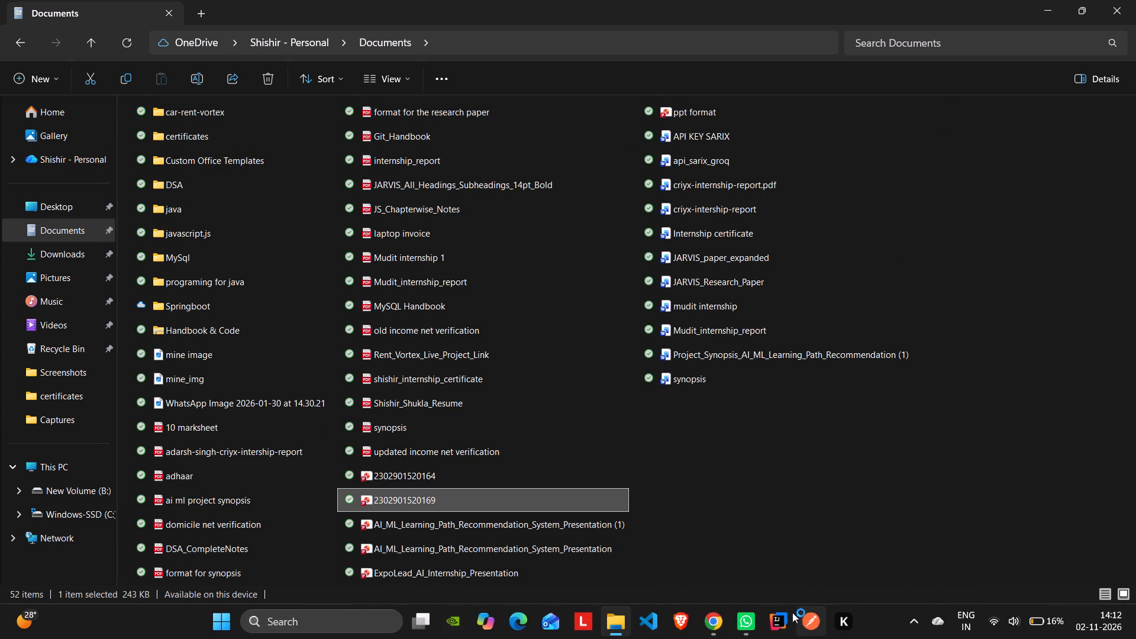
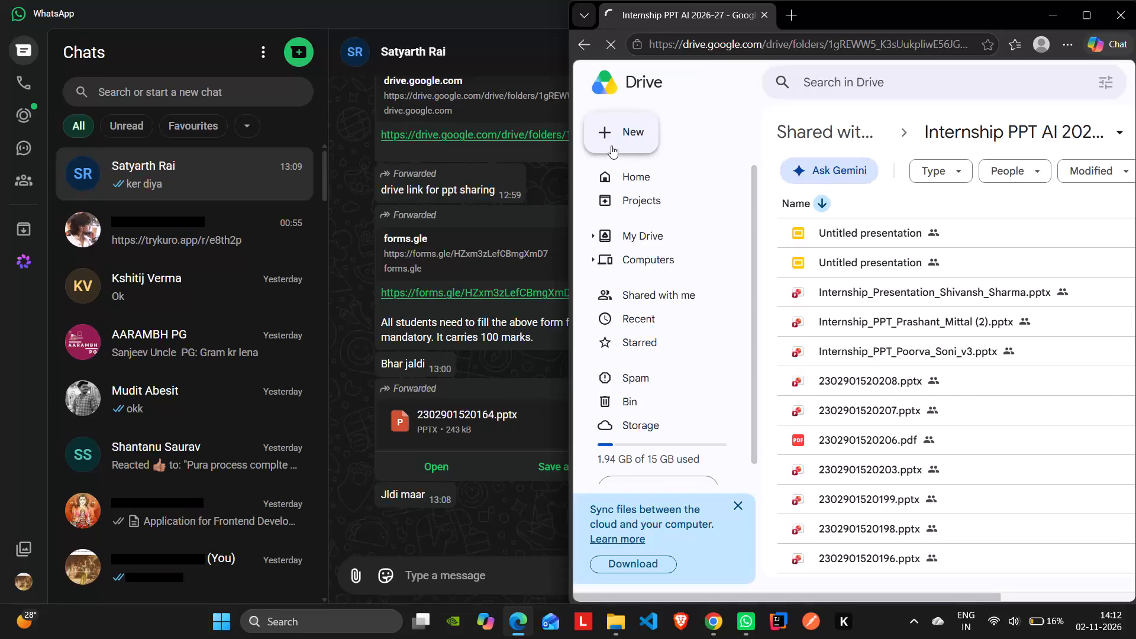
# Upload the newly renamed roll-number presentation from the Documents folder to the shared Internship PPT AI 2026-27 folder in Google Drive.
pyautogui.click(611, 146)
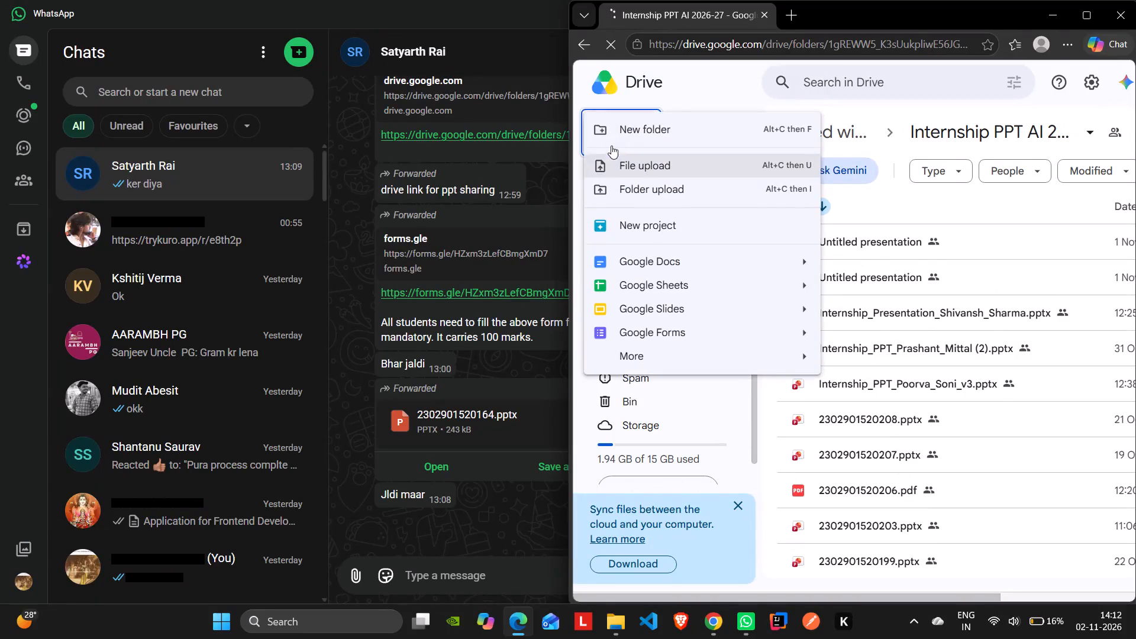
pyautogui.click(618, 157)
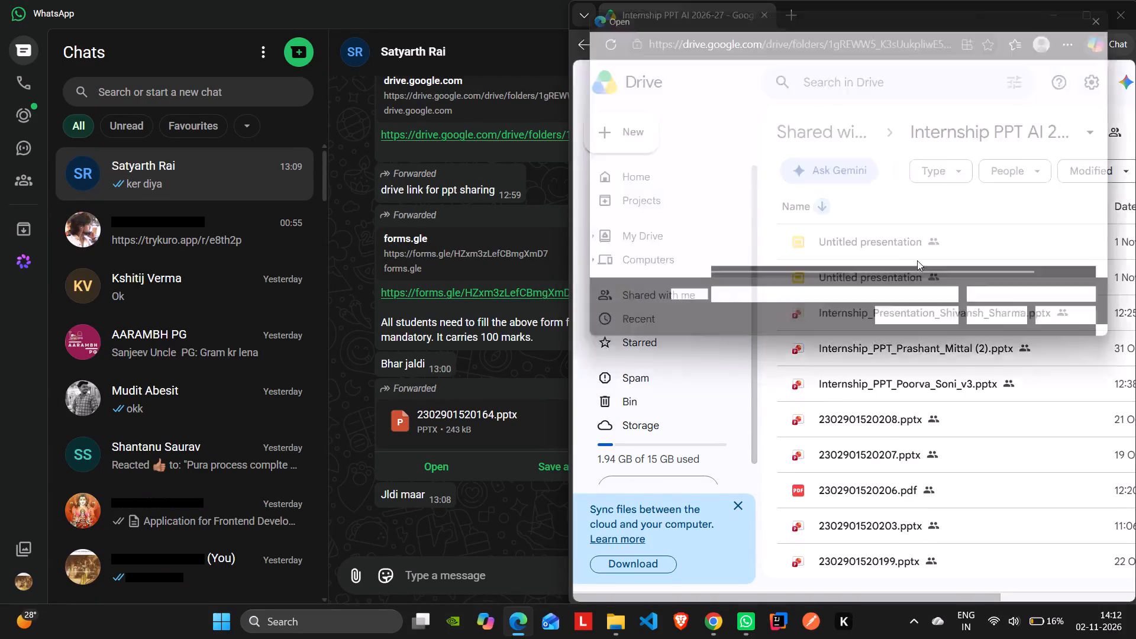
pyautogui.scroll(-3, 821, 223)
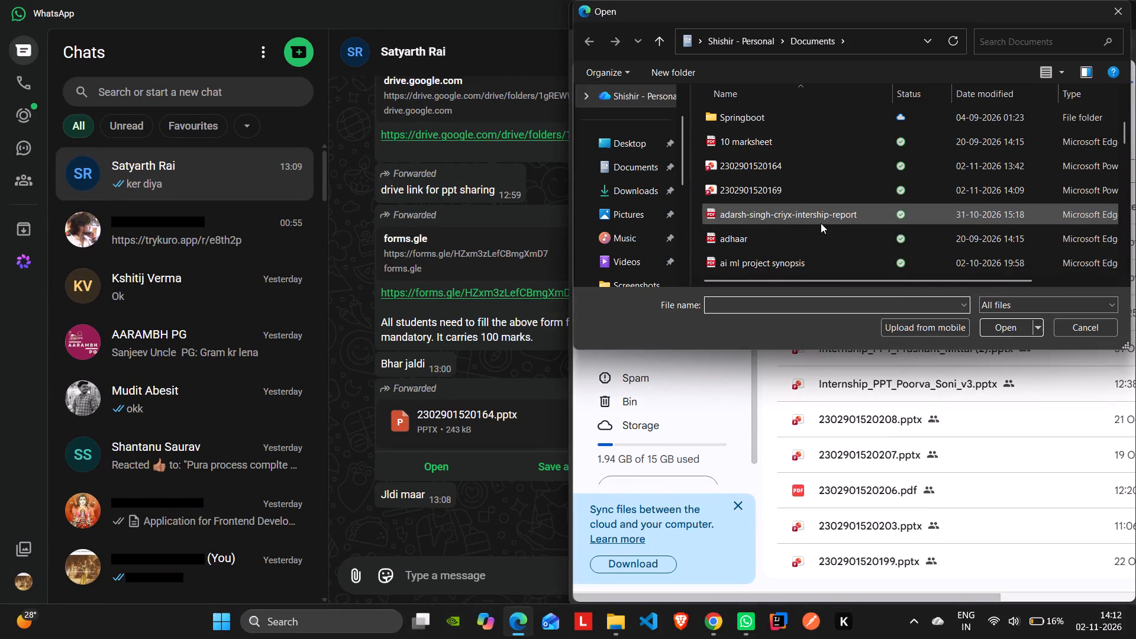
pyautogui.click(819, 186)
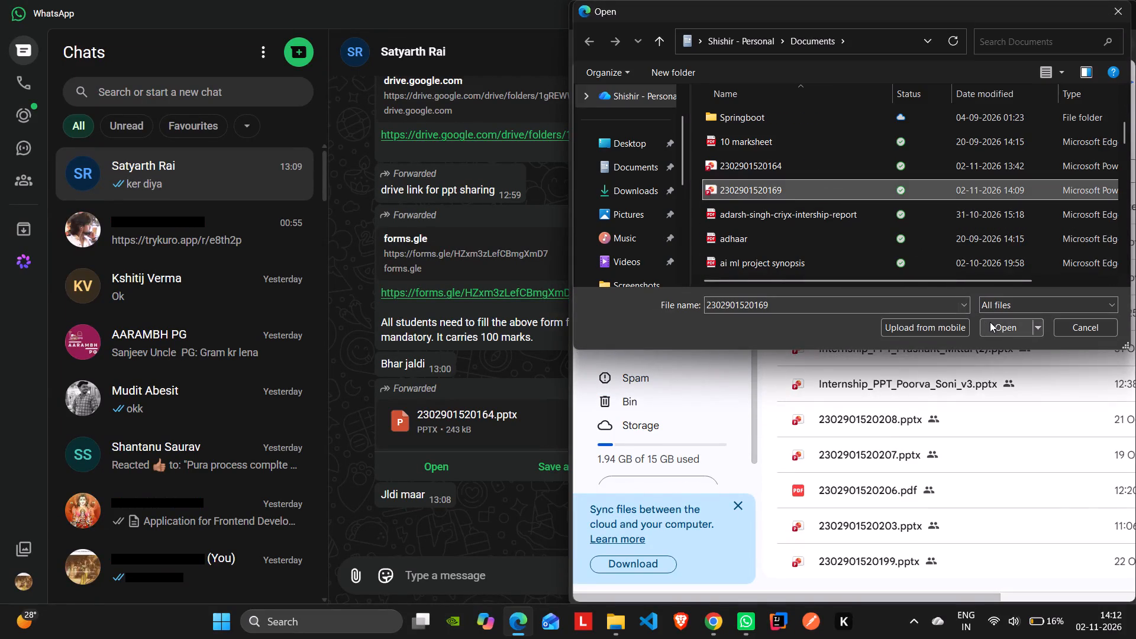
pyautogui.click(990, 322)
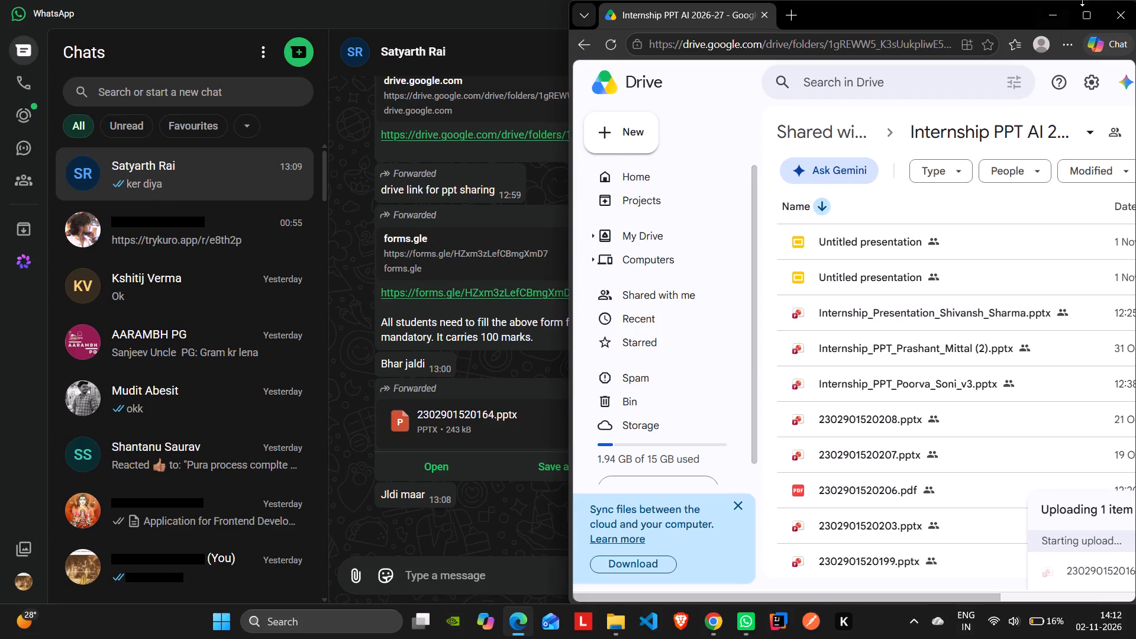
# Maximise the browser window and look through the Internship PPT AI 2026-27 file list for the uploaded presentation.
pyautogui.click(1085, 8)
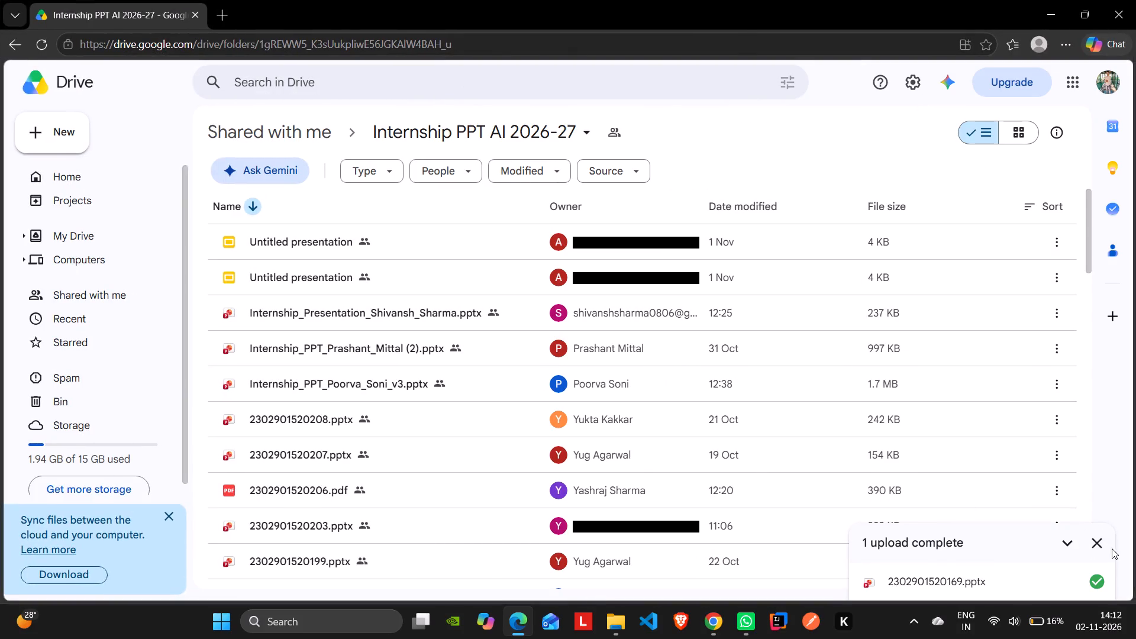
pyautogui.scroll(-1, 691, 359)
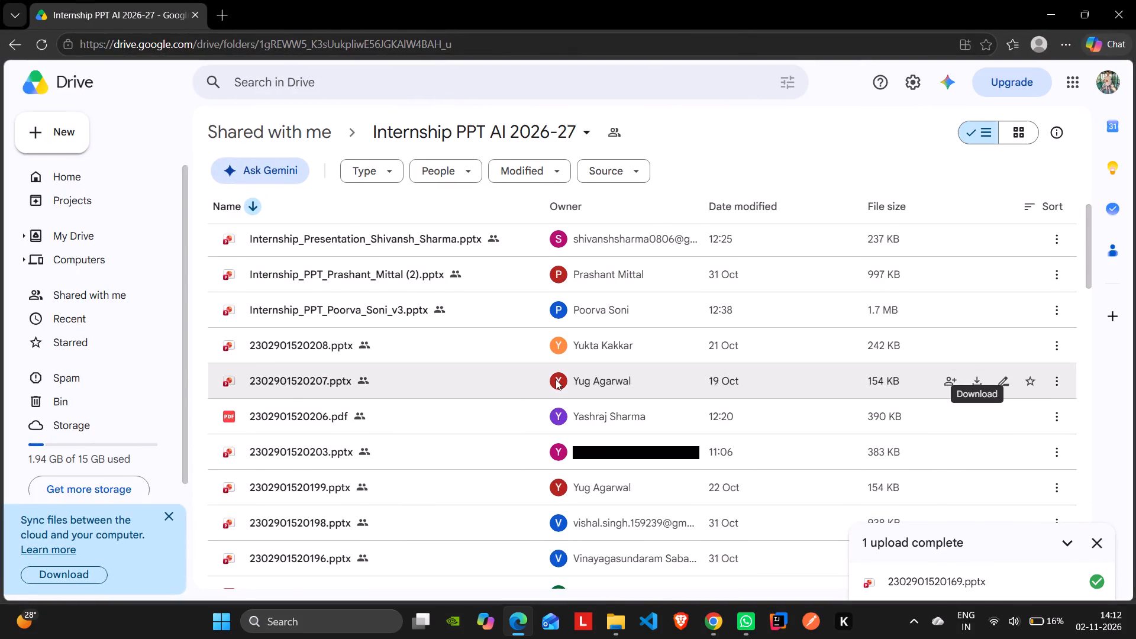
pyautogui.scroll(-3, 556, 379)
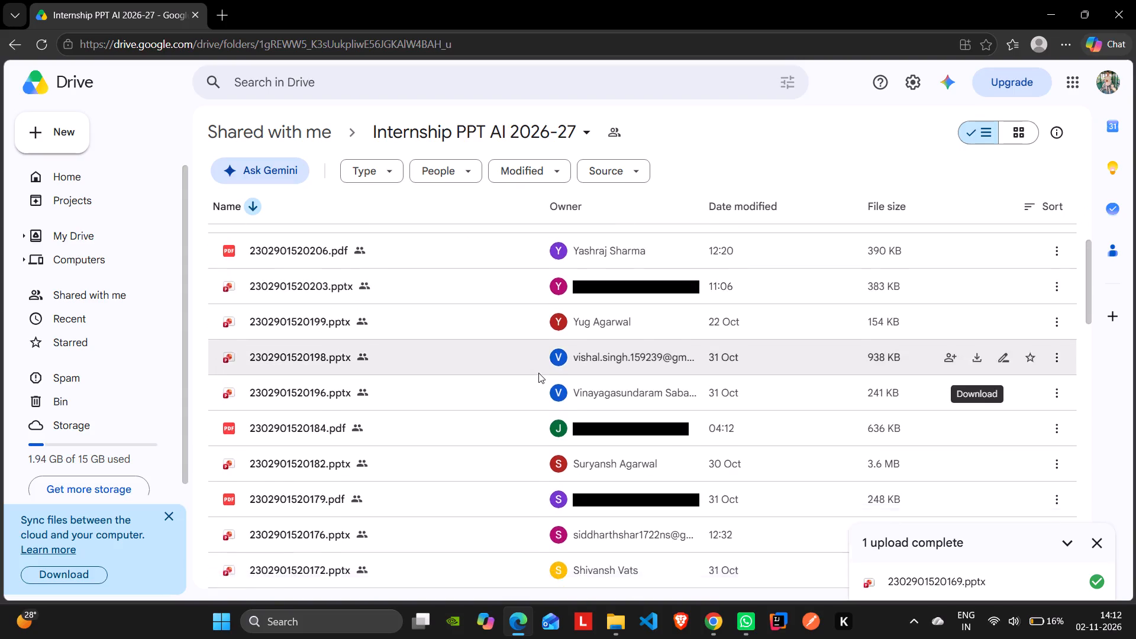
pyautogui.scroll(-2, 538, 373)
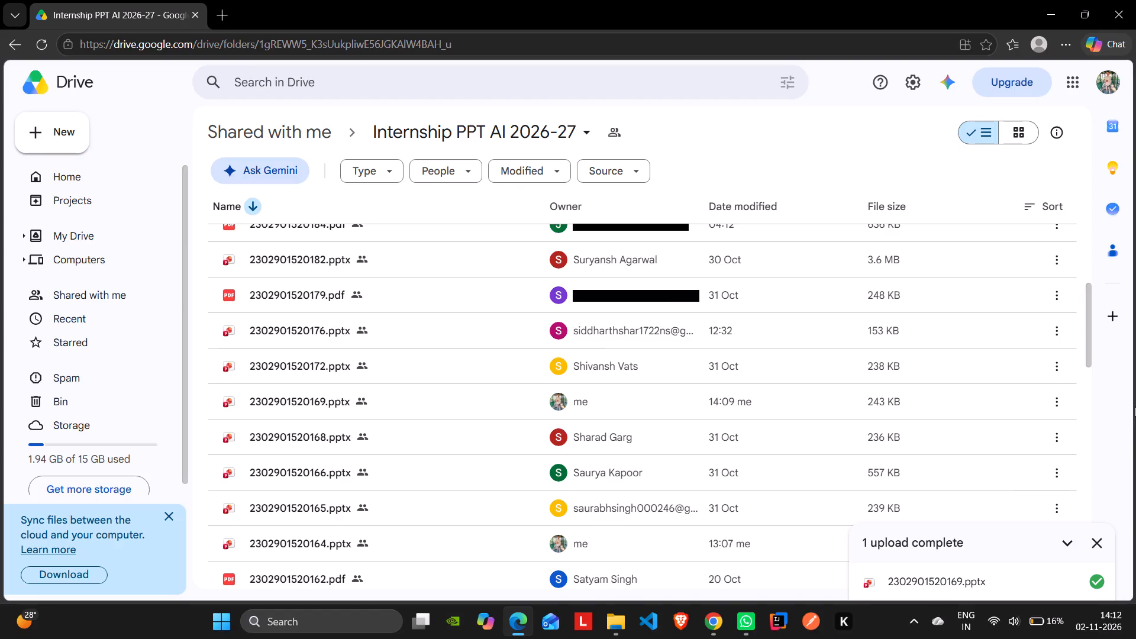
# Dismiss the upload status notice in the Internship PPT AI 2026-27 shared folder.
pyautogui.click(1094, 534)
pyautogui.click(1125, 432)
# Look through the file list of the Internship PPT AI 2026-27 folder, examining the submitted files' names, formats, owners and dates.
pyautogui.scroll(14, 759, 392)
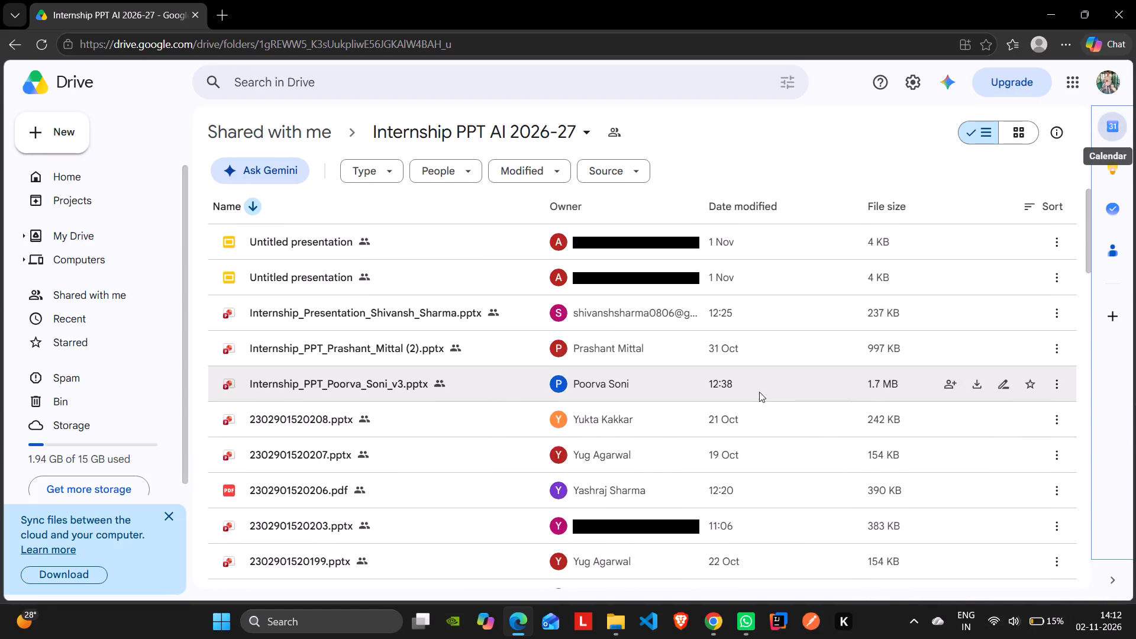
pyautogui.scroll(-2, 409, 373)
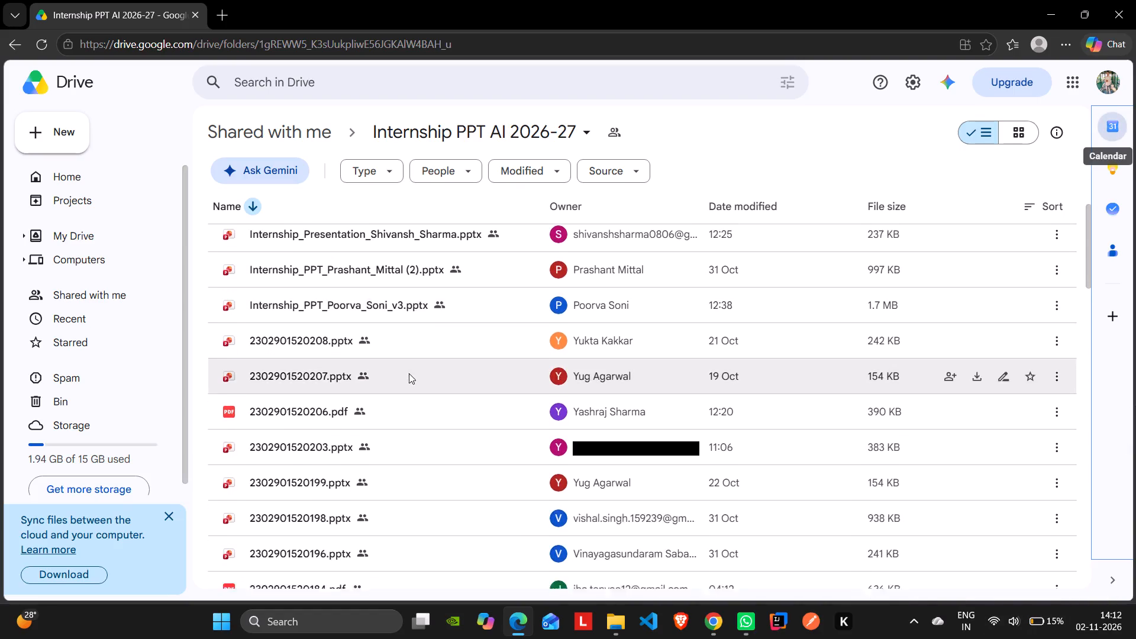
pyautogui.scroll(-19, 409, 373)
pyautogui.scroll(-2, 409, 373)
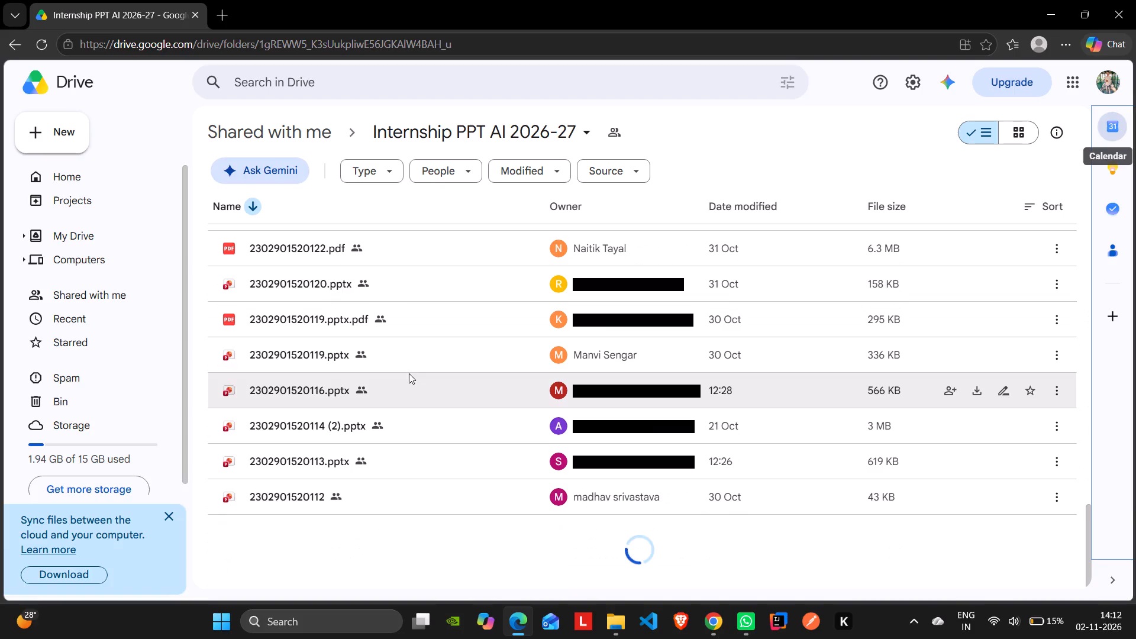
pyautogui.scroll(-20, 446, 385)
pyautogui.scroll(-1, 446, 385)
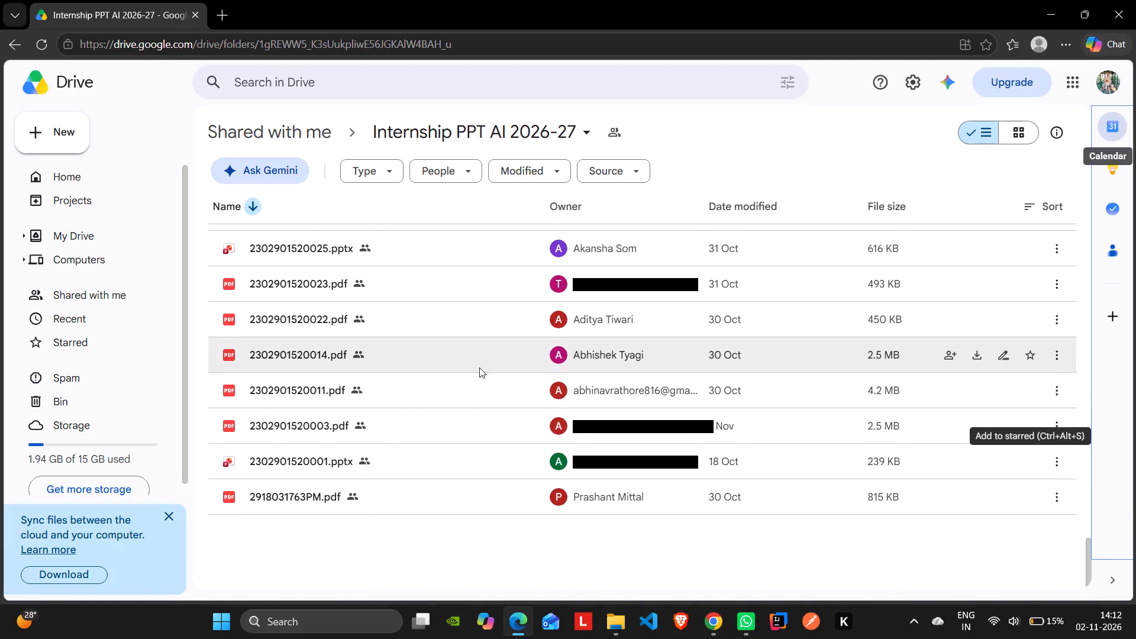
pyautogui.scroll(1, 466, 364)
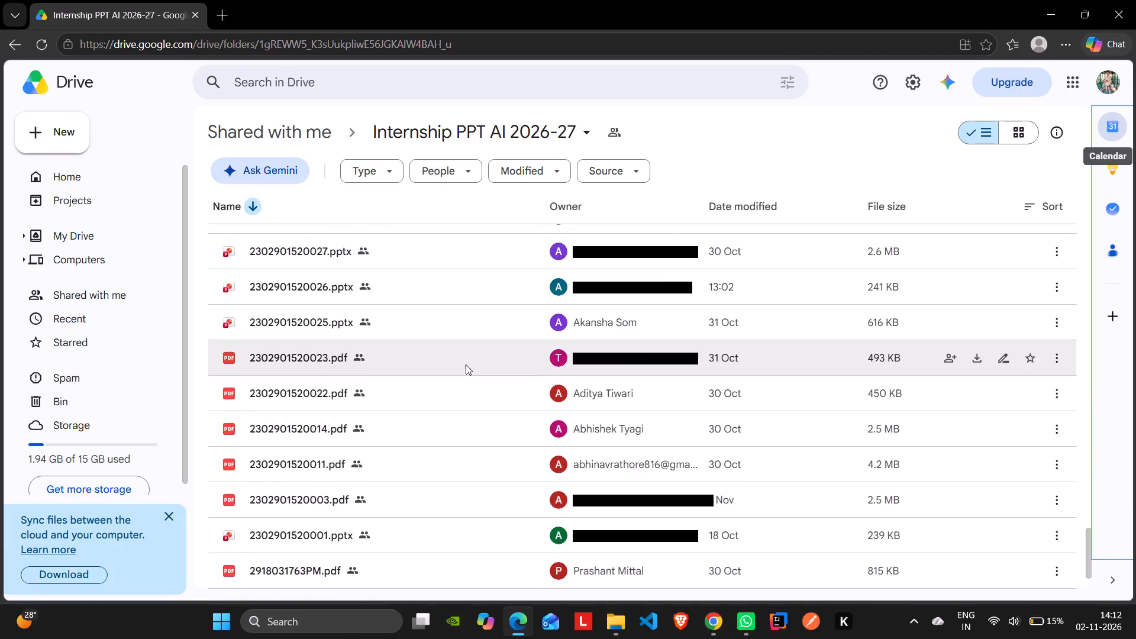
pyautogui.scroll(5, 466, 364)
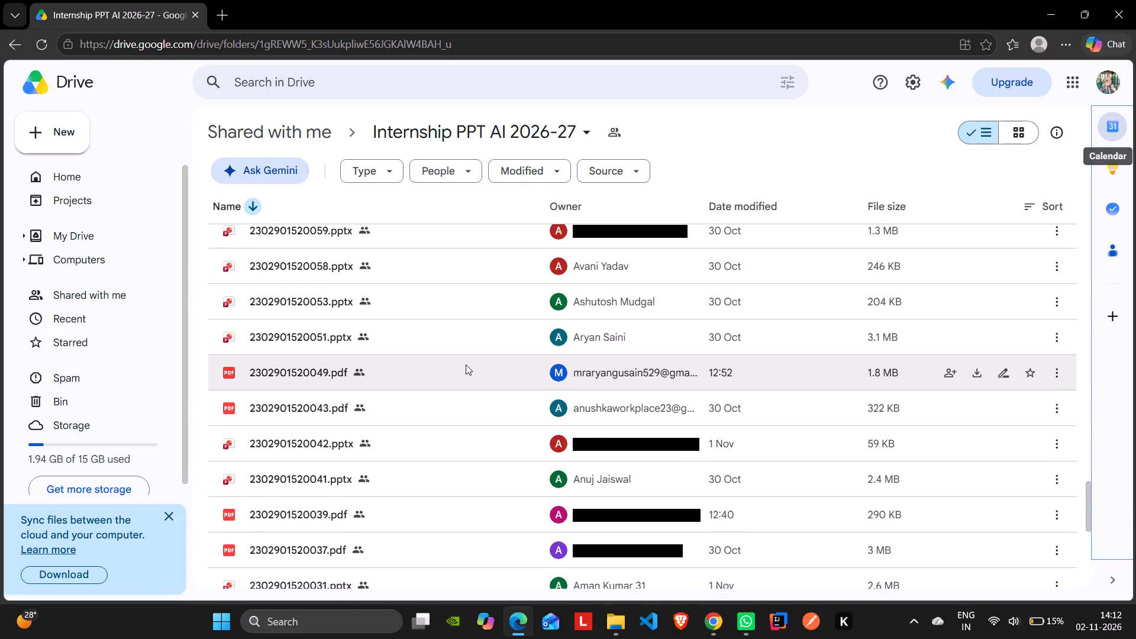
pyautogui.scroll(1, 466, 364)
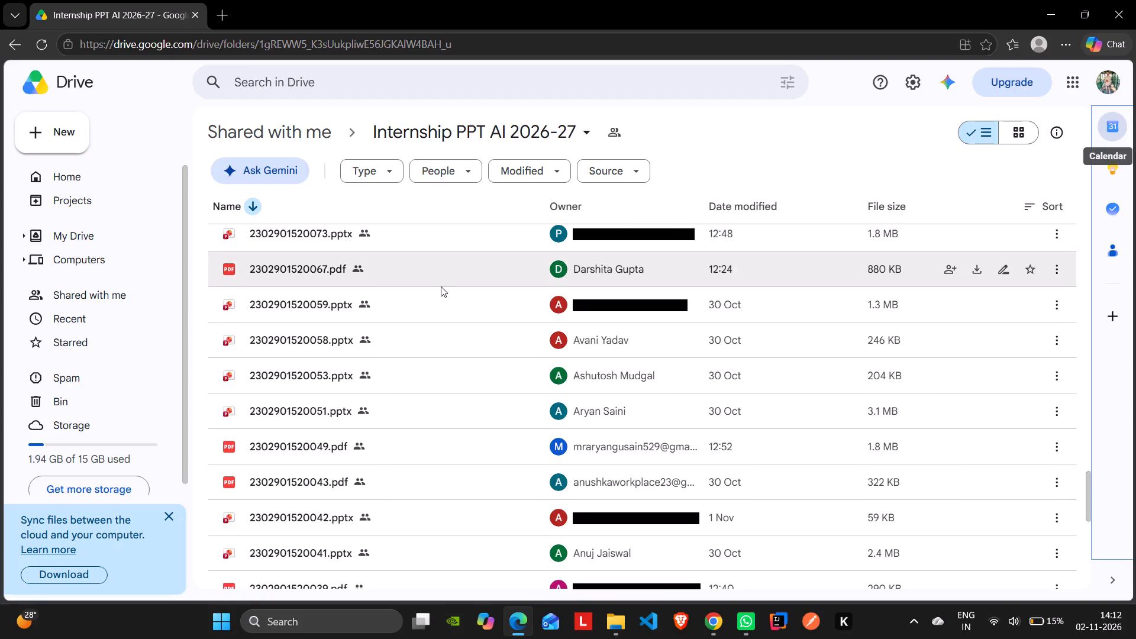
pyautogui.scroll(-1, 446, 296)
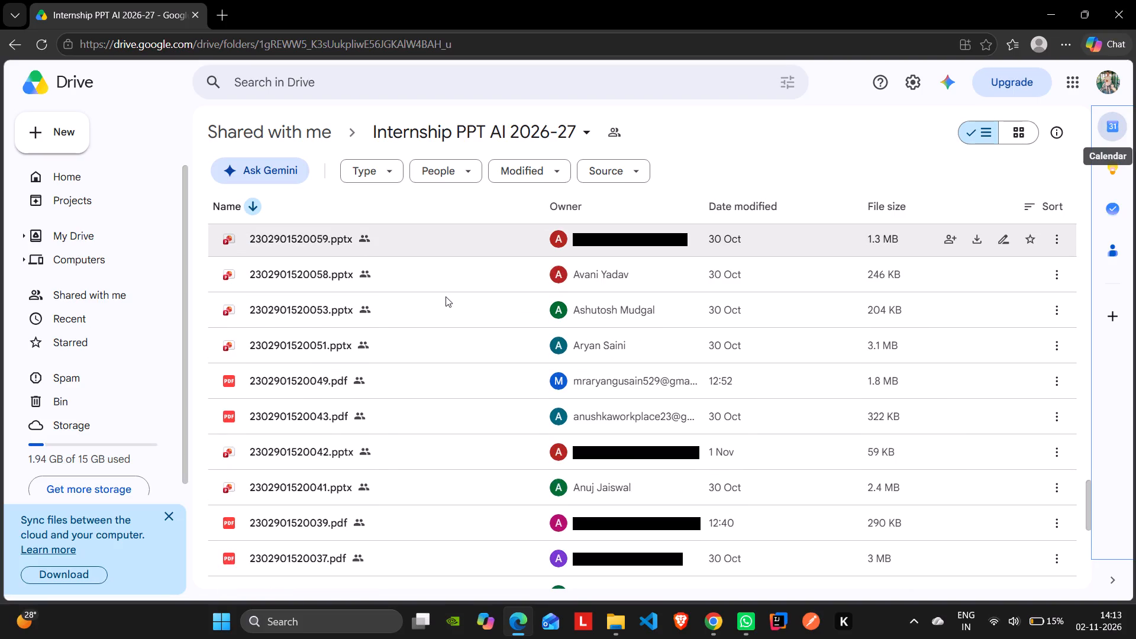
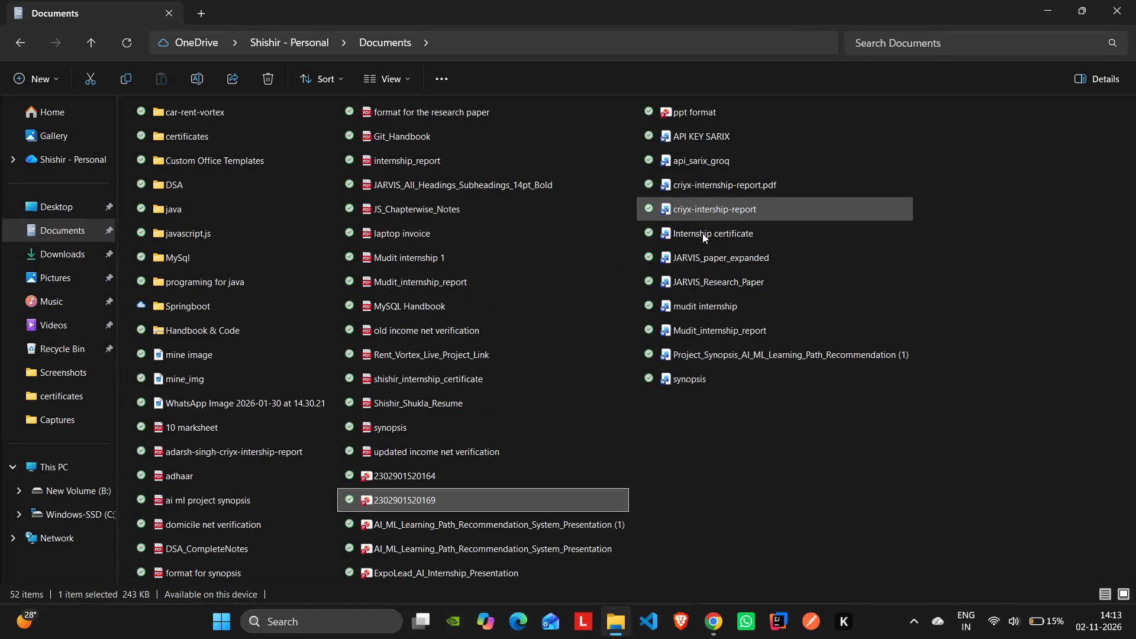
# Delete the JARVIS_Research_Paper document from the OneDrive Documents folder.
pyautogui.rightClick(710, 248)
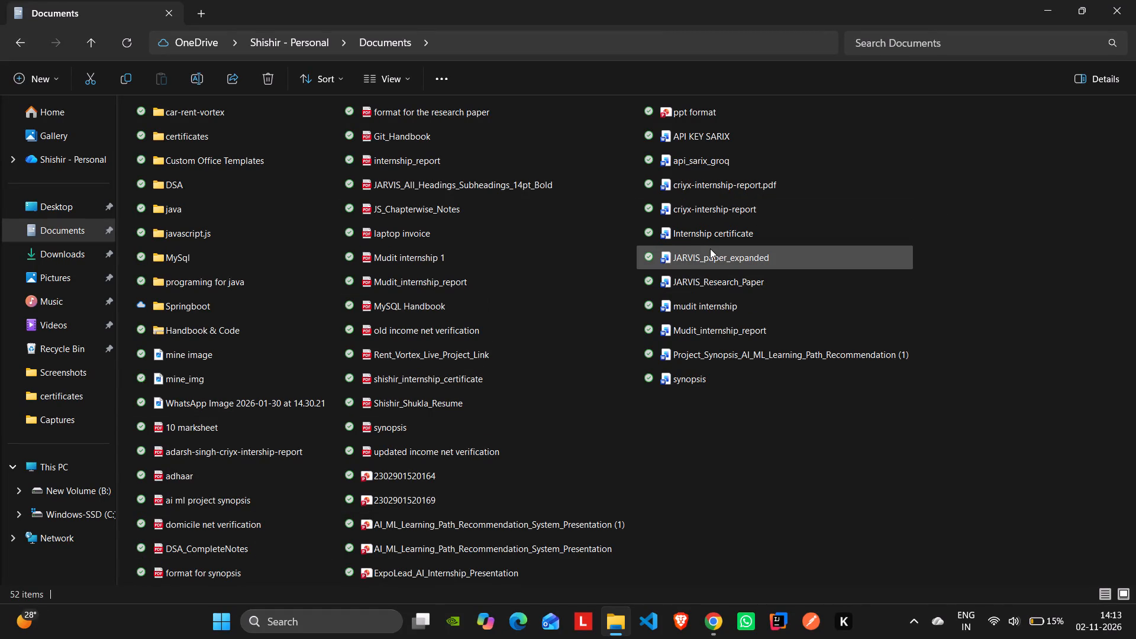
pyautogui.click(702, 258)
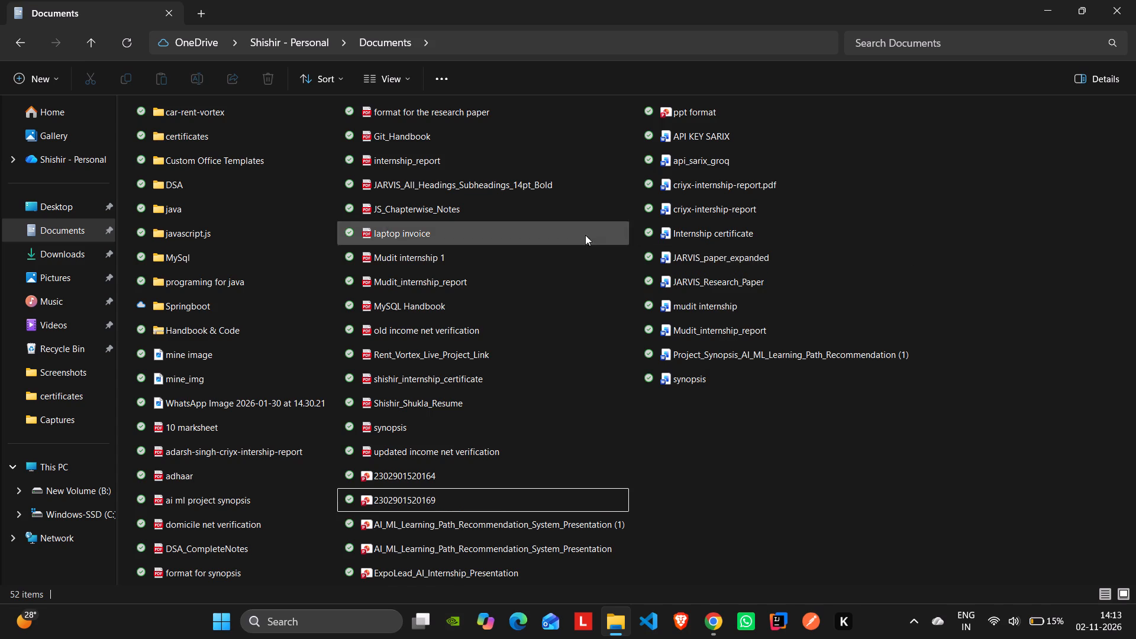
pyautogui.keyDown('shift'); pyautogui.click(719, 265); pyautogui.keyUp('shift')
pyautogui.keyDown('shift'); pyautogui.click(1054, 351); pyautogui.keyUp('shift')
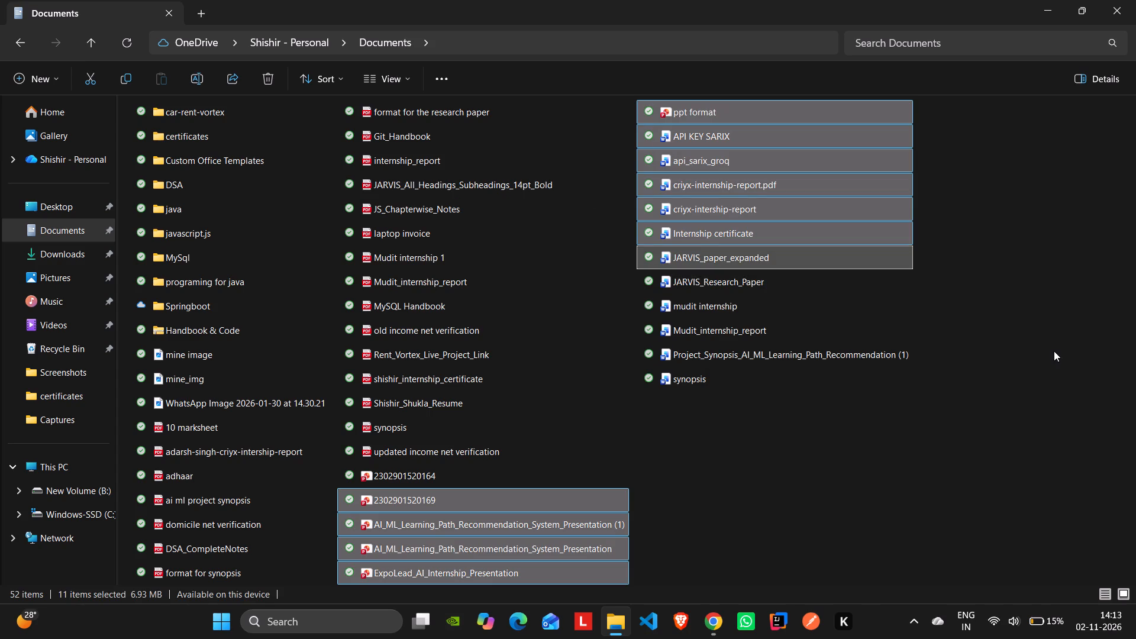
pyautogui.click(1097, 353)
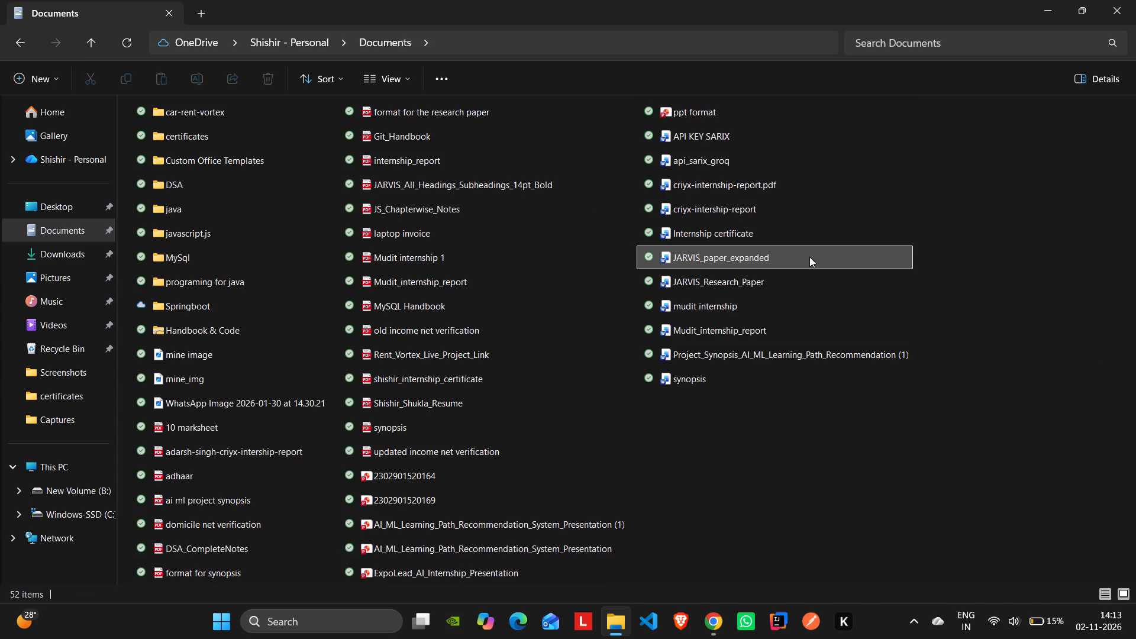
pyautogui.keyDown('shift'); pyautogui.click(810, 280); pyautogui.keyUp('shift')
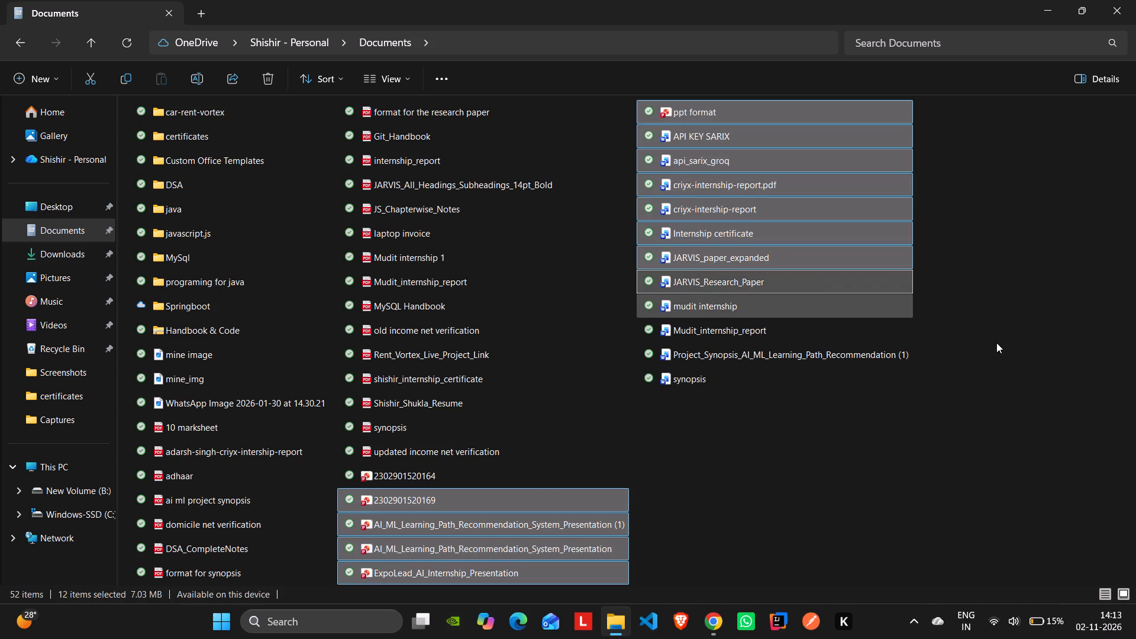
pyautogui.click(1015, 340)
pyautogui.click(759, 291)
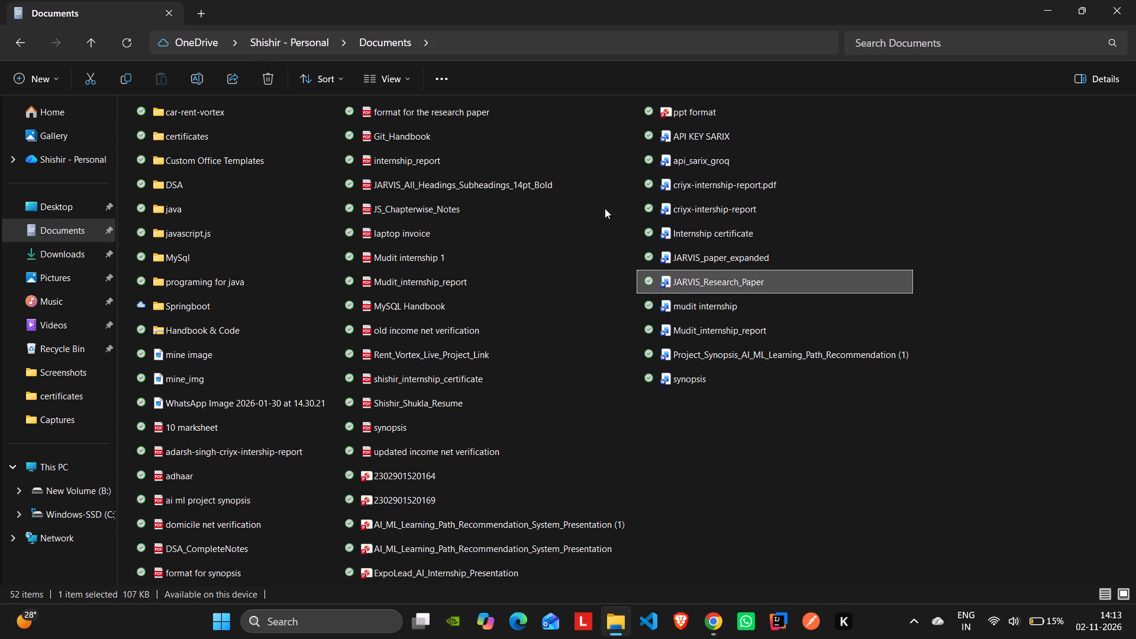
pyautogui.click(263, 79)
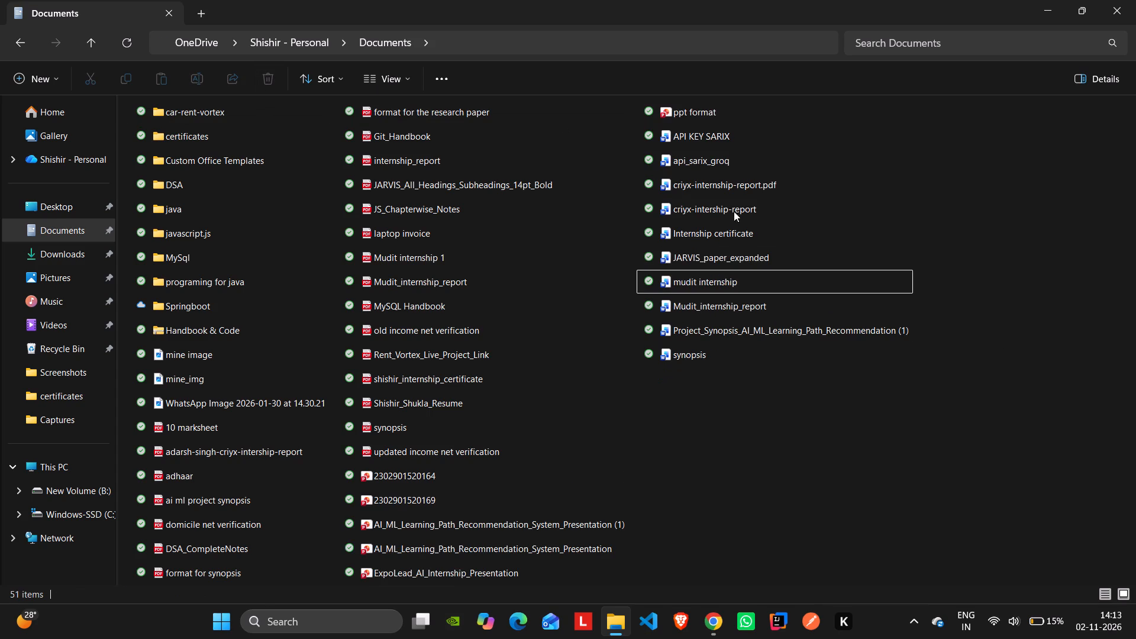
# Delete the JARVIS_paper_expanded document from the Documents folder.
pyautogui.click(764, 280)
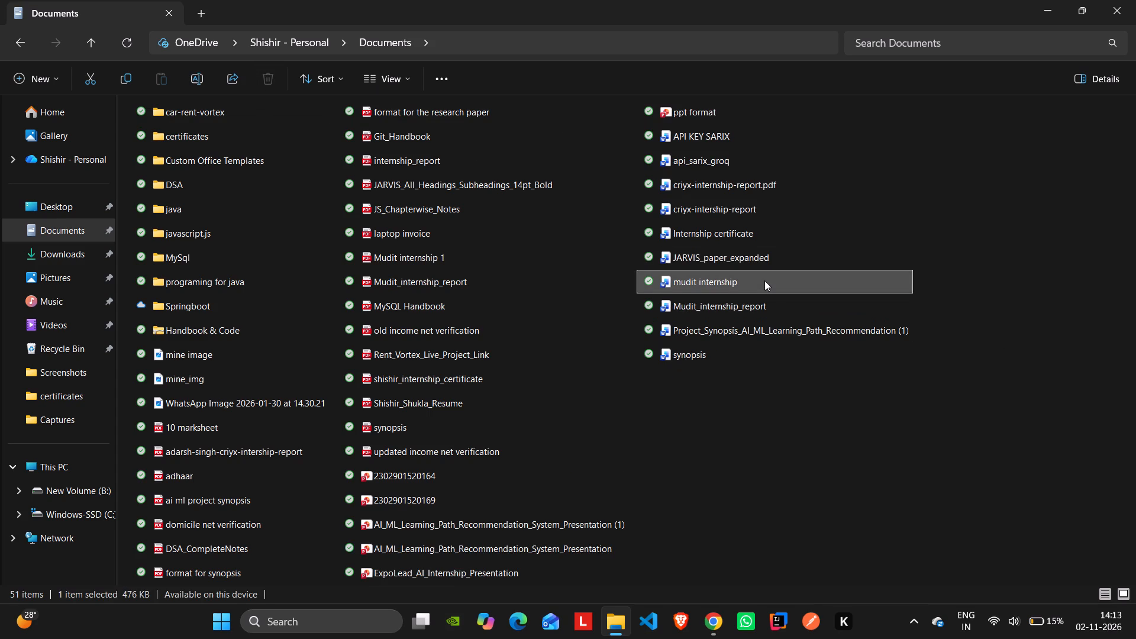
pyautogui.click(772, 300)
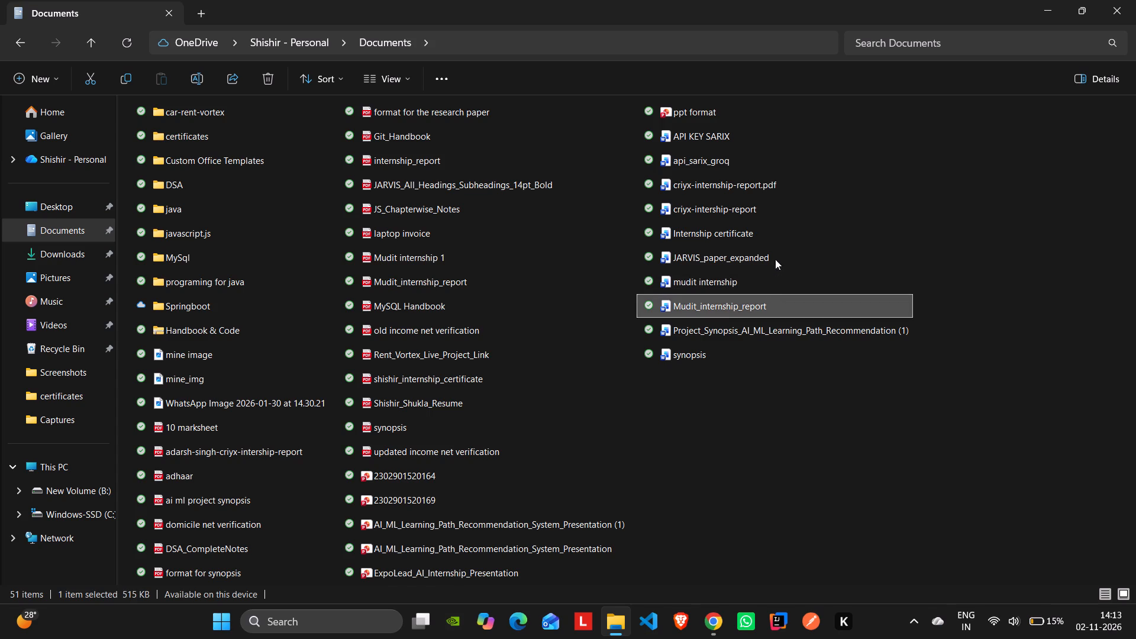
pyautogui.click(775, 259)
pyautogui.press('BackSpace')
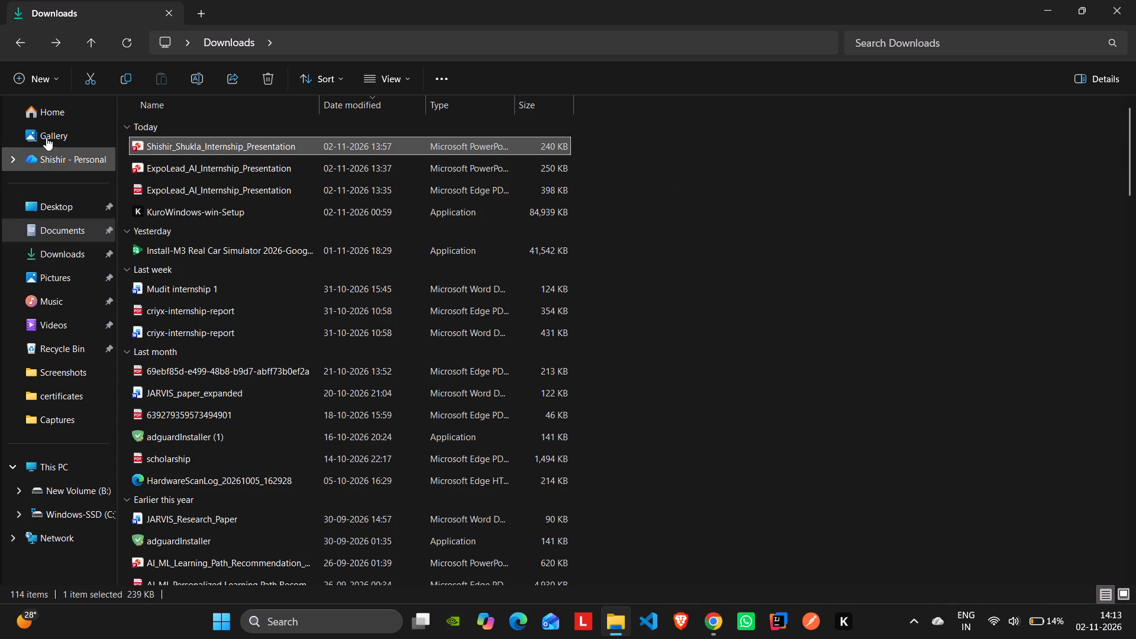
pyautogui.click(65, 221)
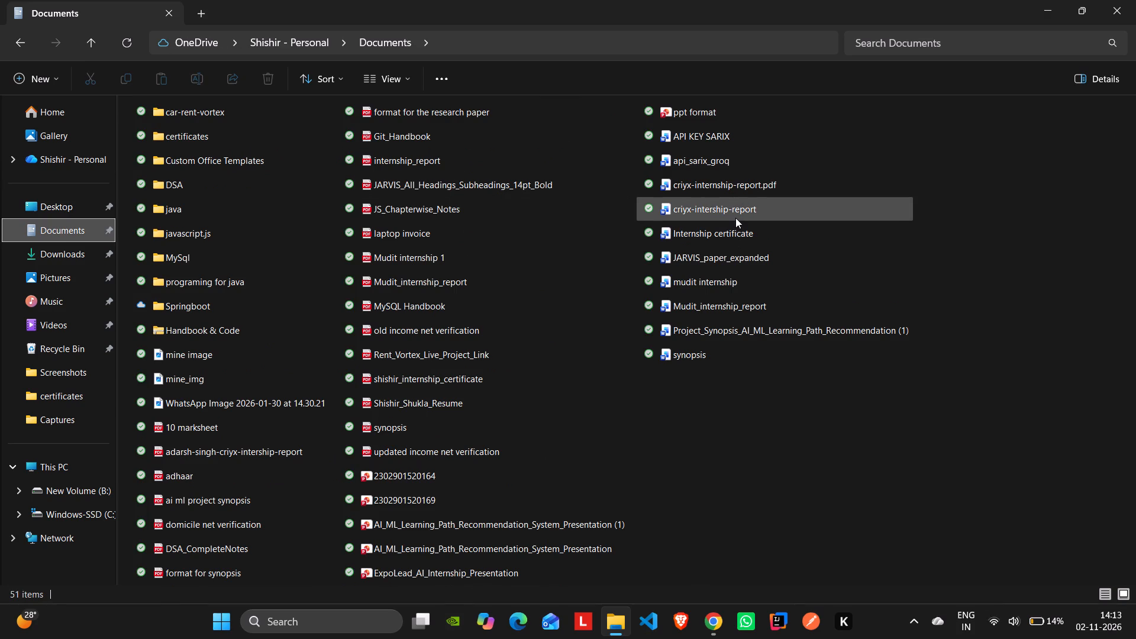
pyautogui.click(741, 266)
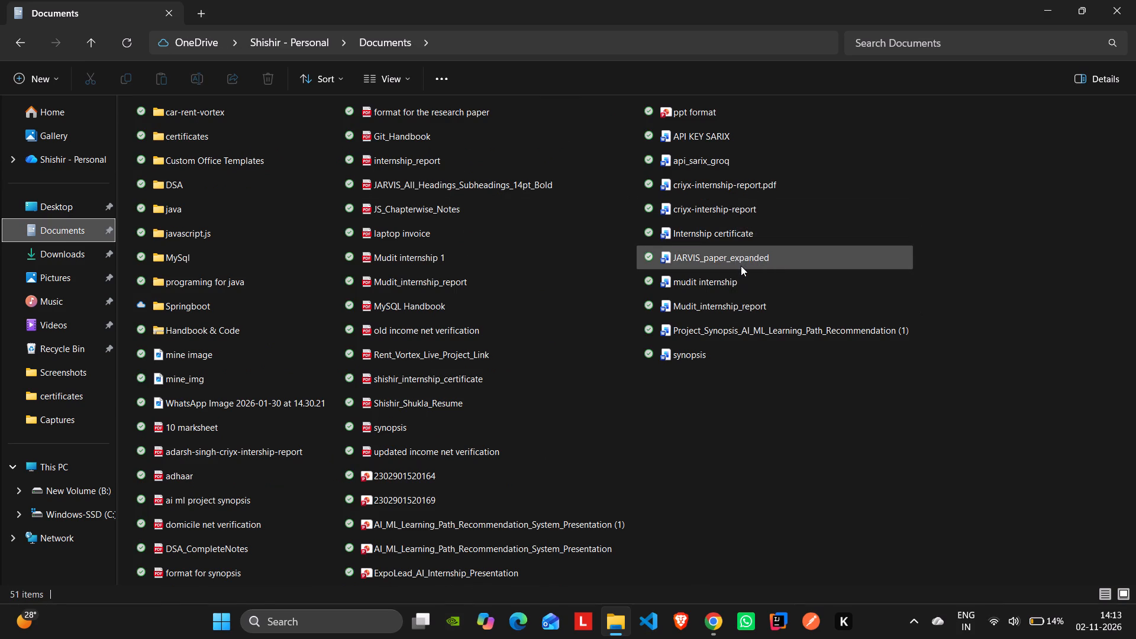
pyautogui.press('Delete')
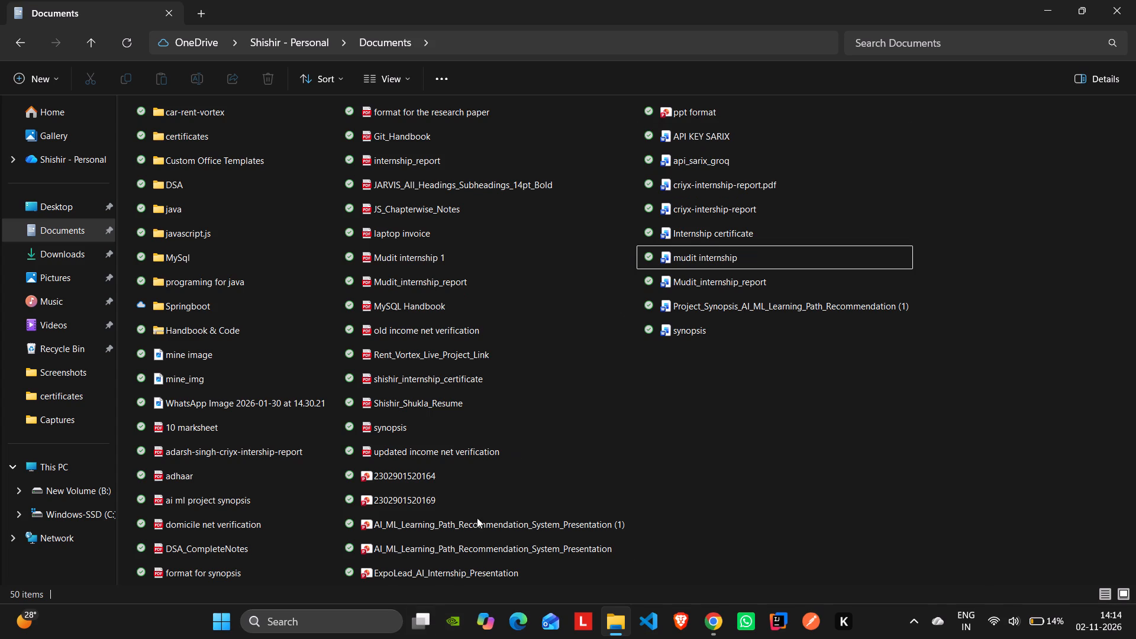
# Delete the ExpoLead_AI_Internship_Presentation file and the other student's criyx-intership-report PDF from the Documents folder.
pyautogui.click(459, 570)
pyautogui.press('Delete')
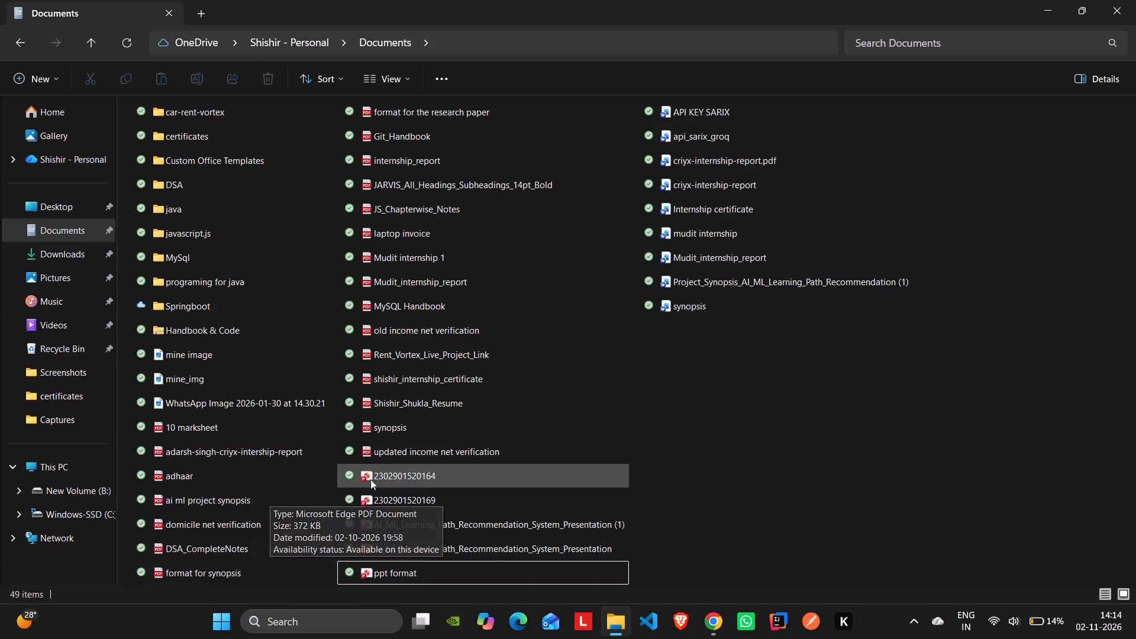
pyautogui.click(280, 461)
pyautogui.press('Delete')
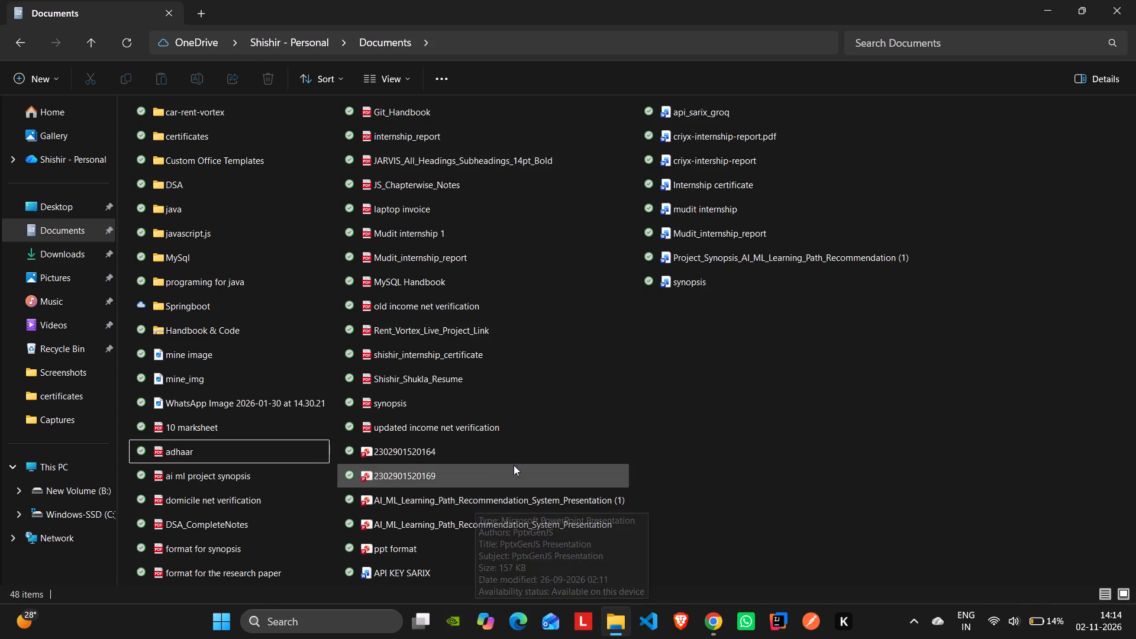
# Delete both copies of AI_ML_Learning_Path_Recommendation_System_Presentation from the Documents folder.
pyautogui.click(506, 511)
pyautogui.press('Delete')
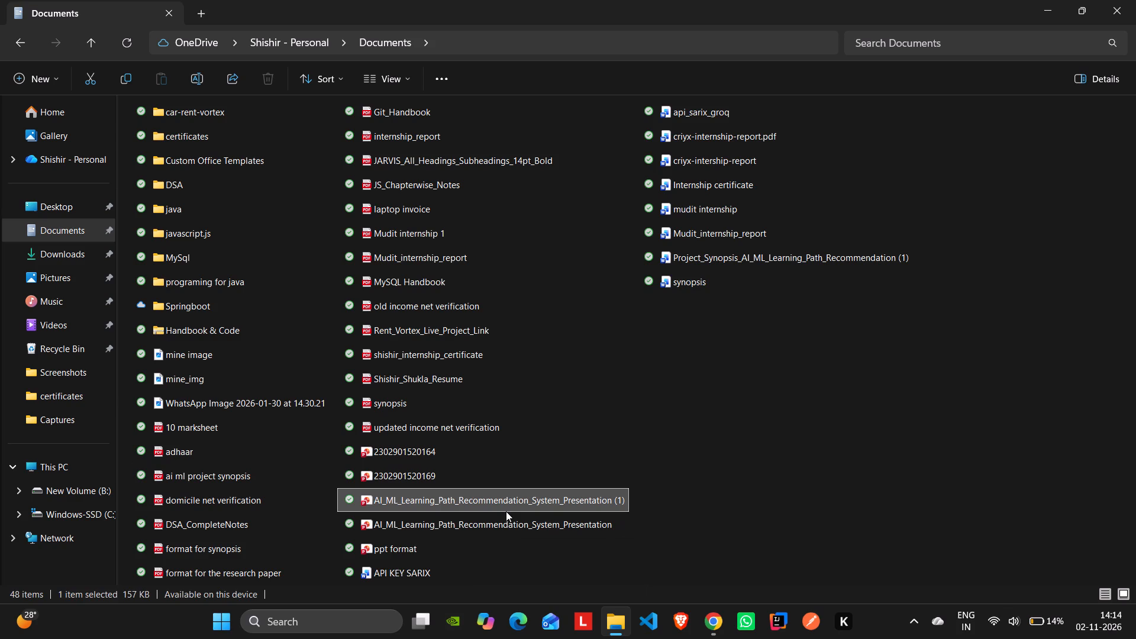
pyautogui.press('Delete')
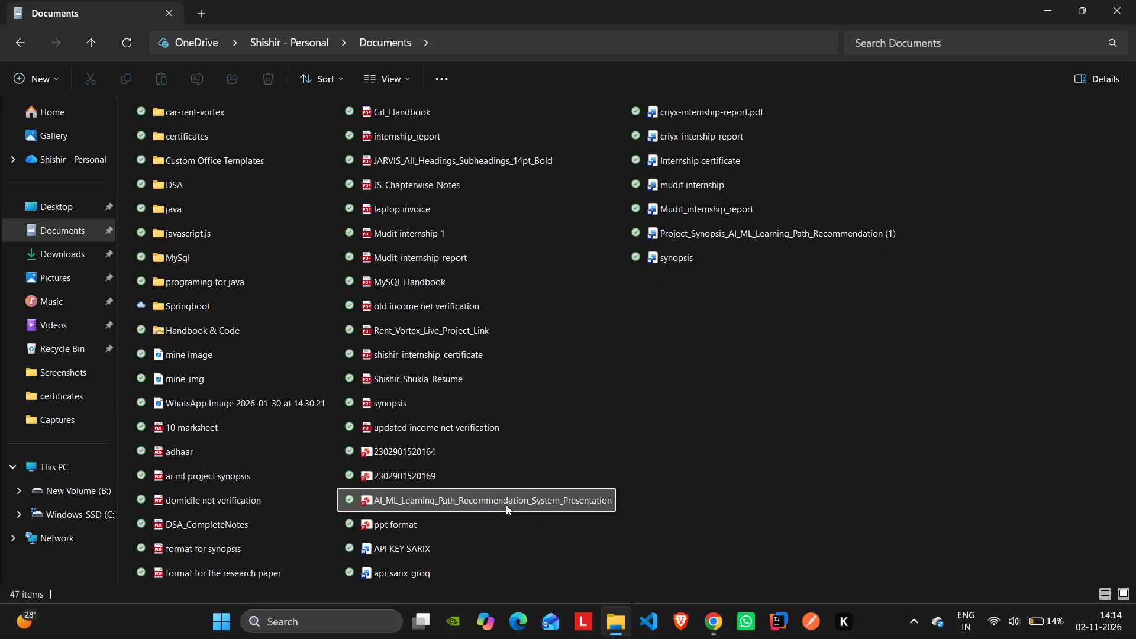
pyautogui.click(506, 503)
pyautogui.press('Delete')
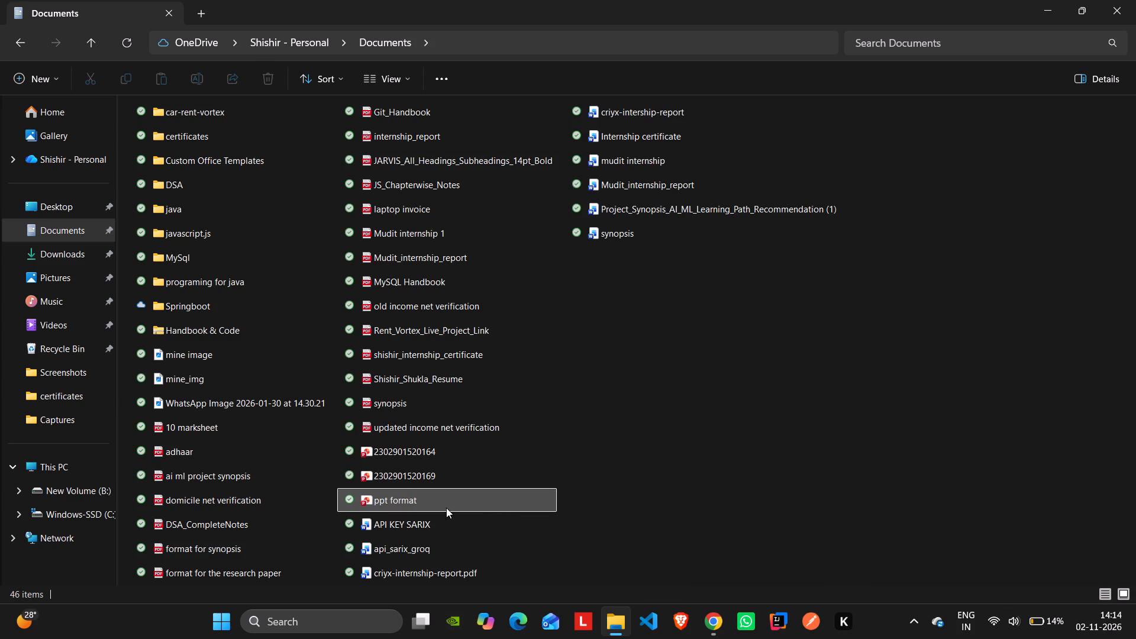
# Delete the PDFs JARVIS_All_Headings_Subheadings_14pt_Bold and Mudit internship 1, and close the Documents folder window.
pyautogui.click(449, 160)
pyautogui.press('Delete')
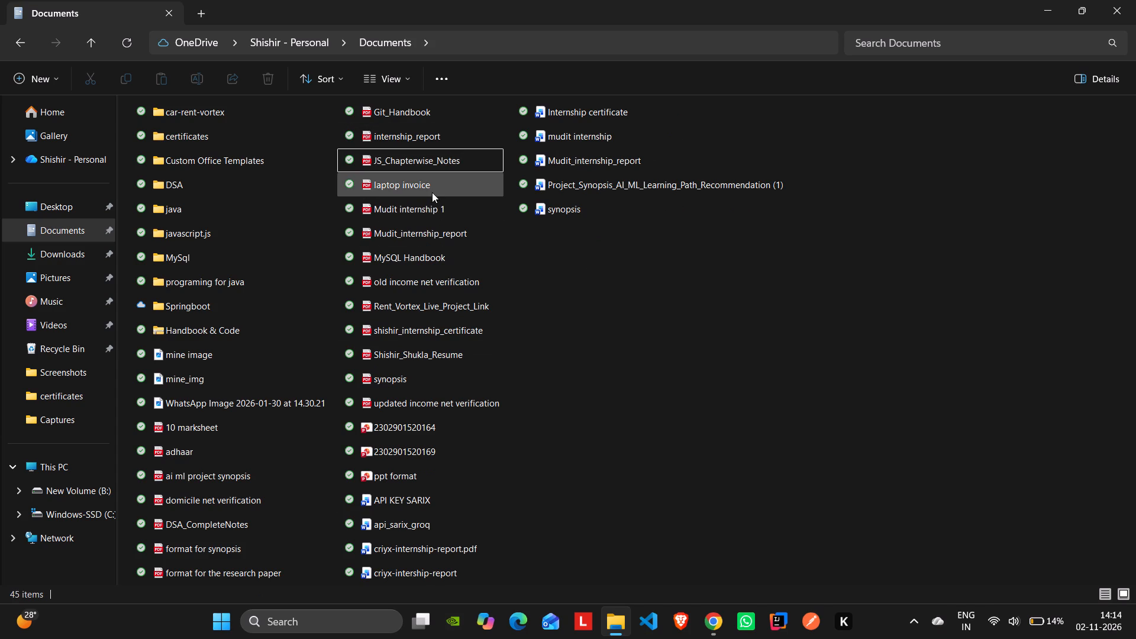
pyautogui.click(435, 208)
pyautogui.press('Delete')
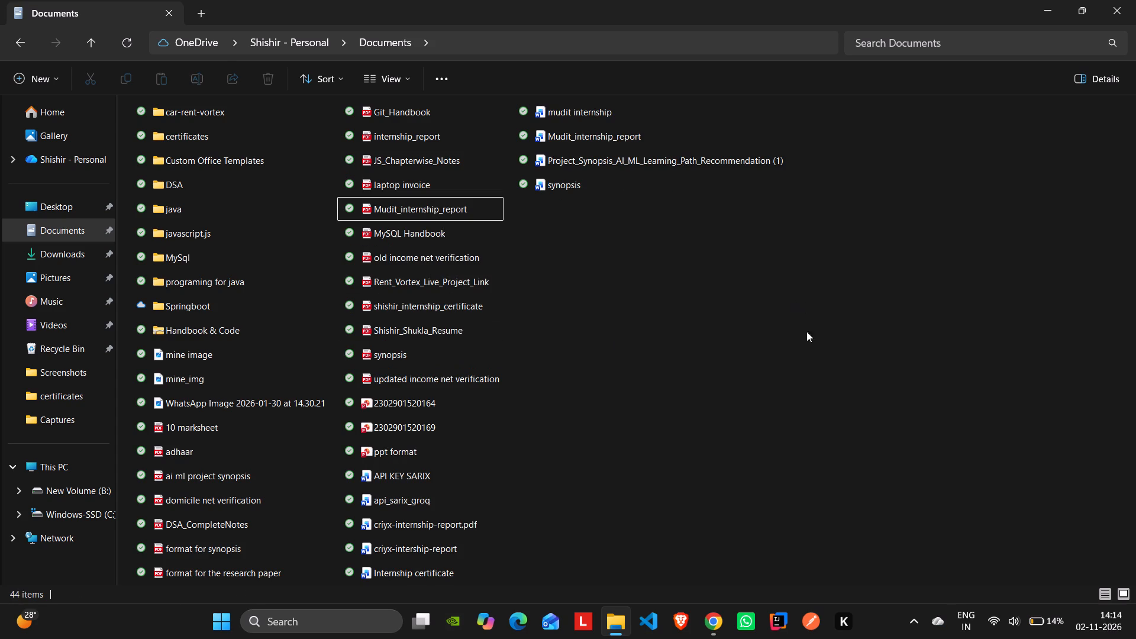
pyautogui.rightClick(874, 418)
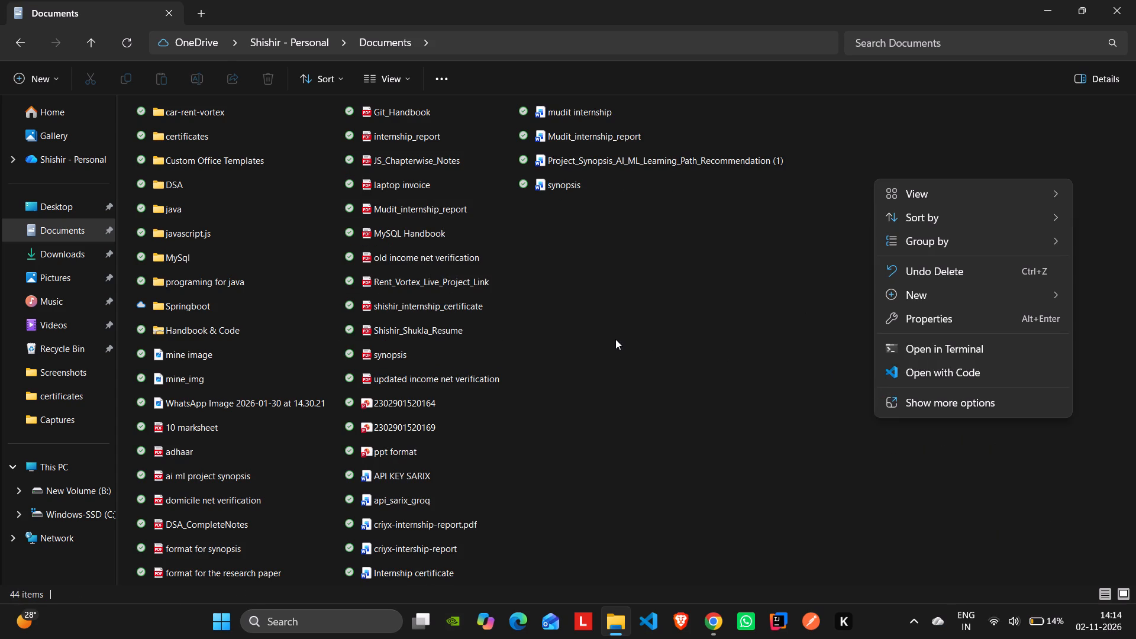
pyautogui.click(615, 339)
pyautogui.click(1124, 0)
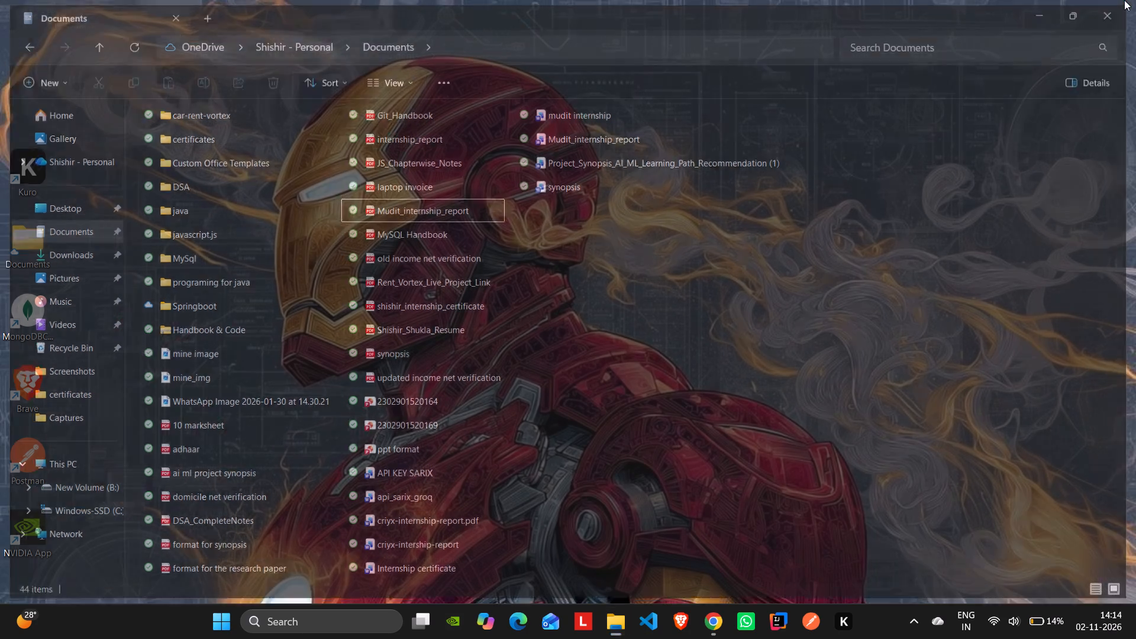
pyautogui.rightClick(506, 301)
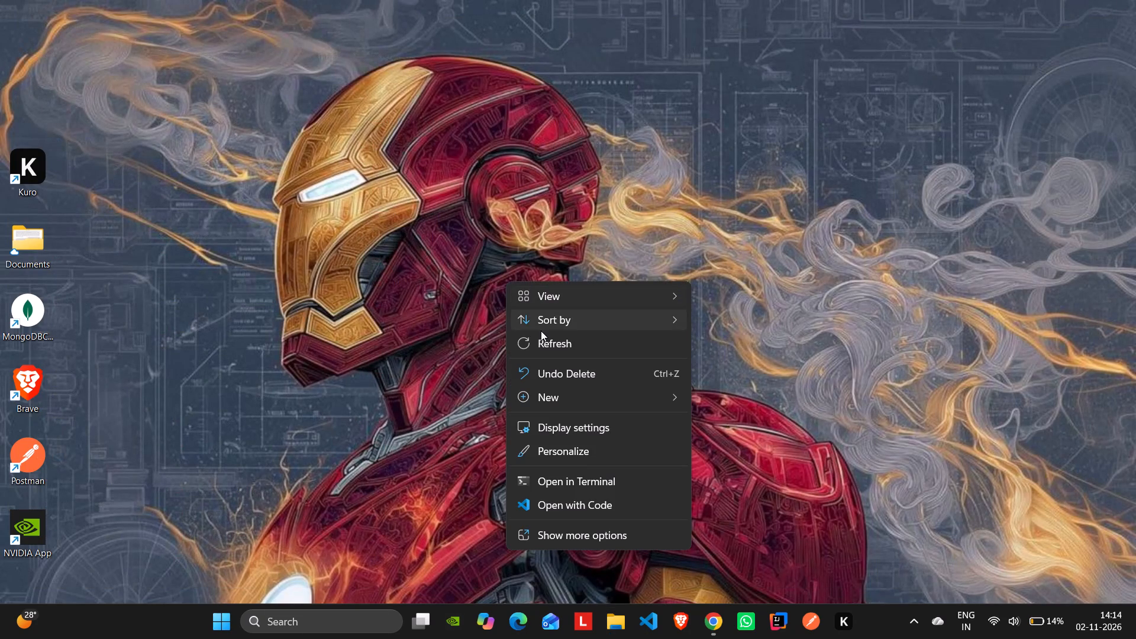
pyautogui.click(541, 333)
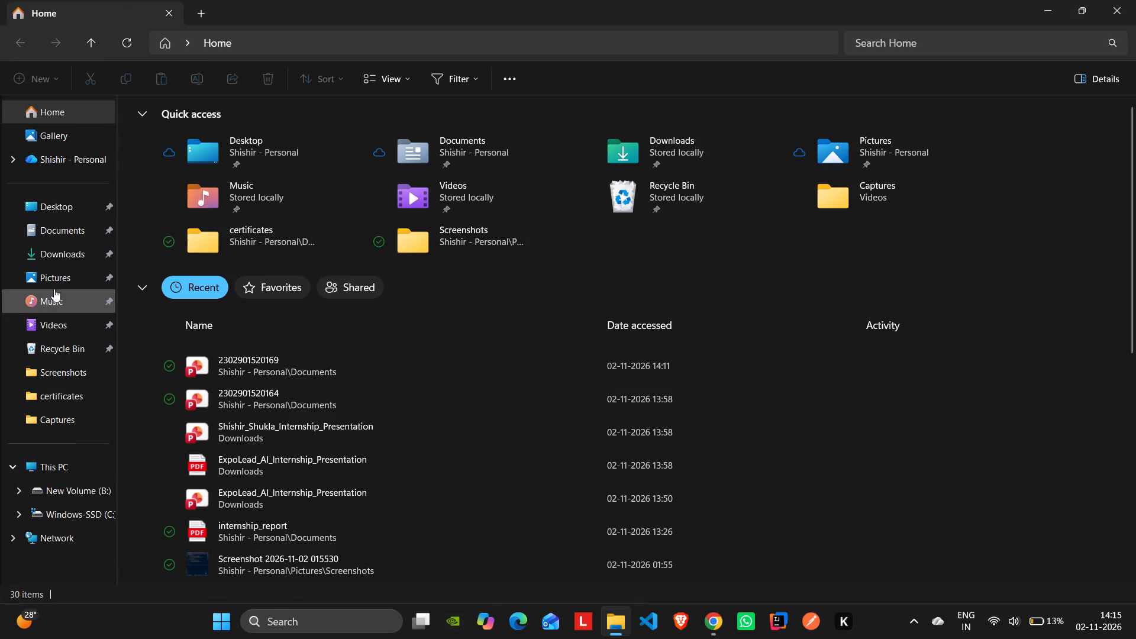
pyautogui.doubleClick(368, 363)
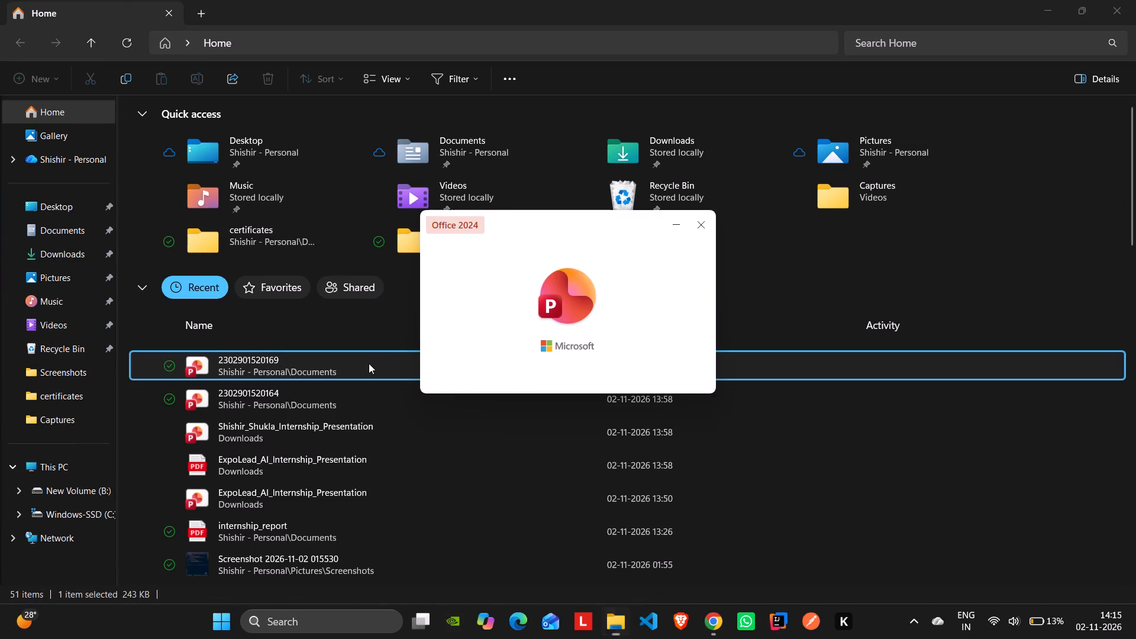
pyautogui.scroll(-2, 635, 396)
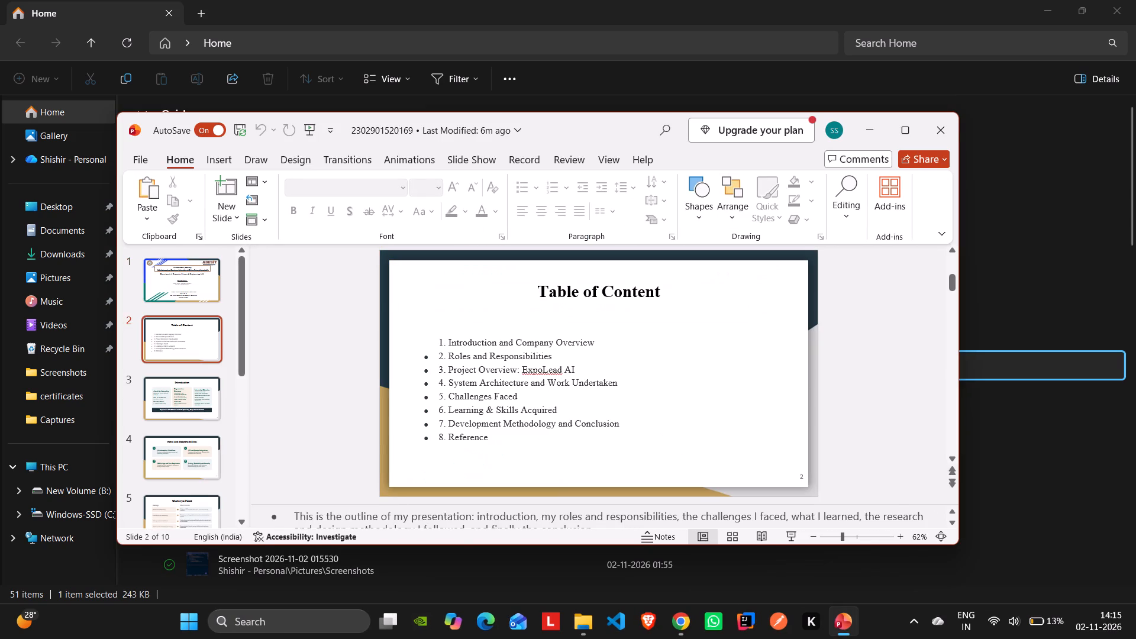
pyautogui.scroll(-6, 635, 396)
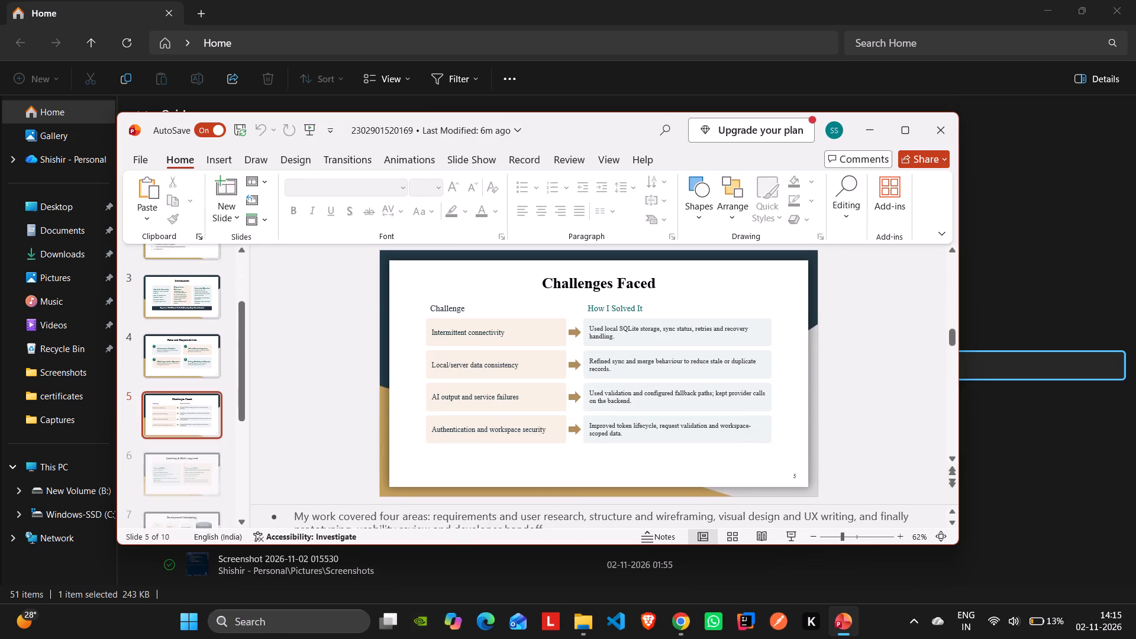
pyautogui.scroll(-16, 635, 396)
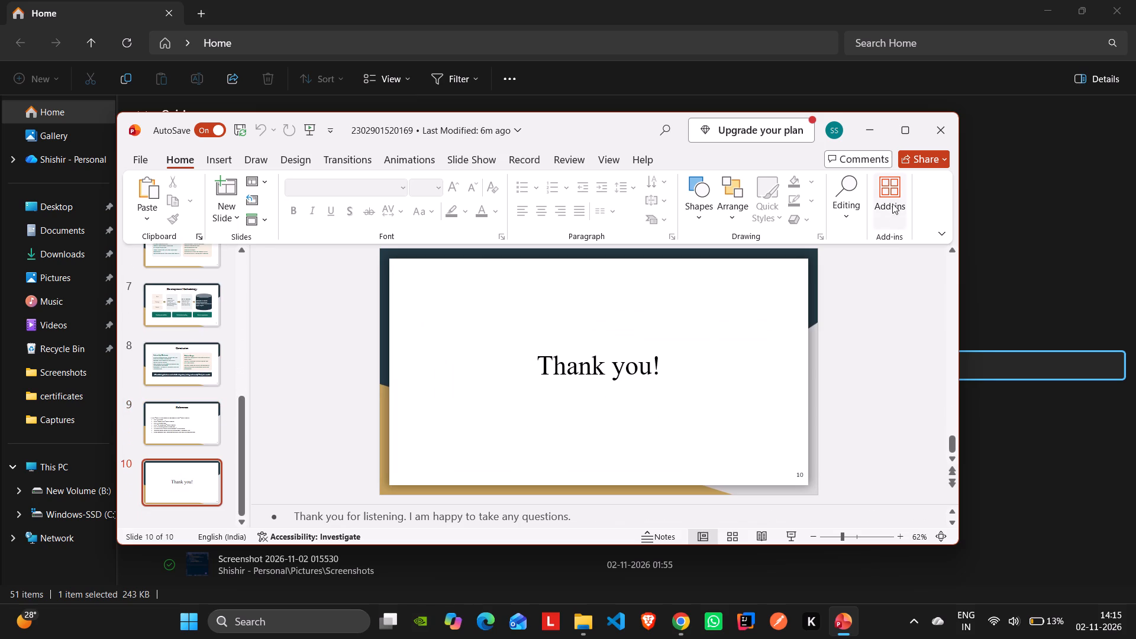
pyautogui.click(945, 123)
pyautogui.click(1125, 0)
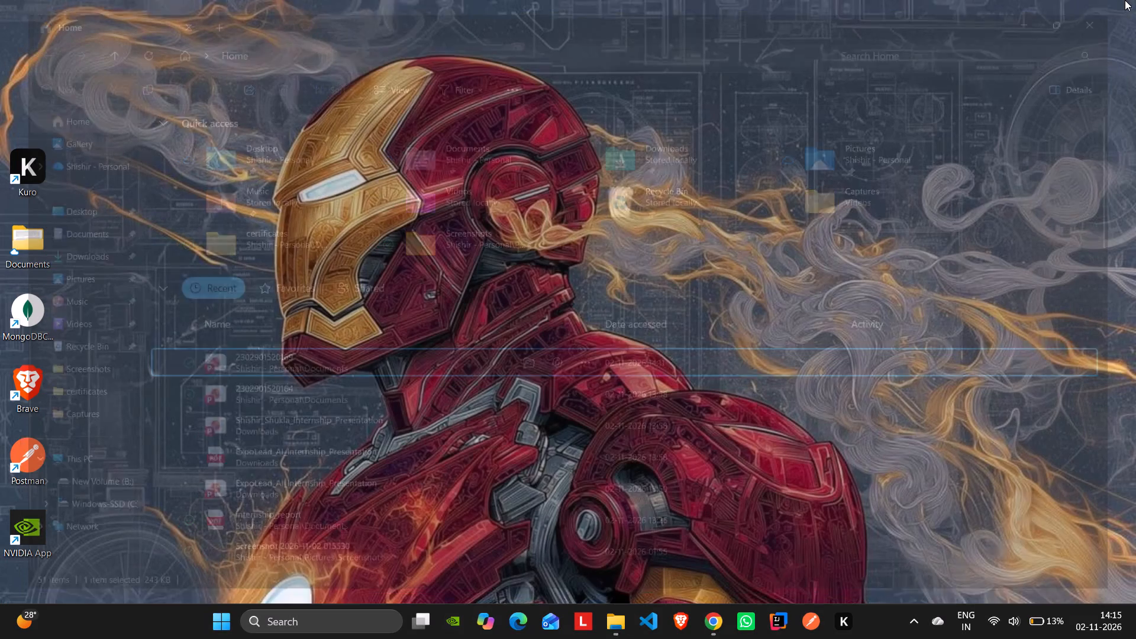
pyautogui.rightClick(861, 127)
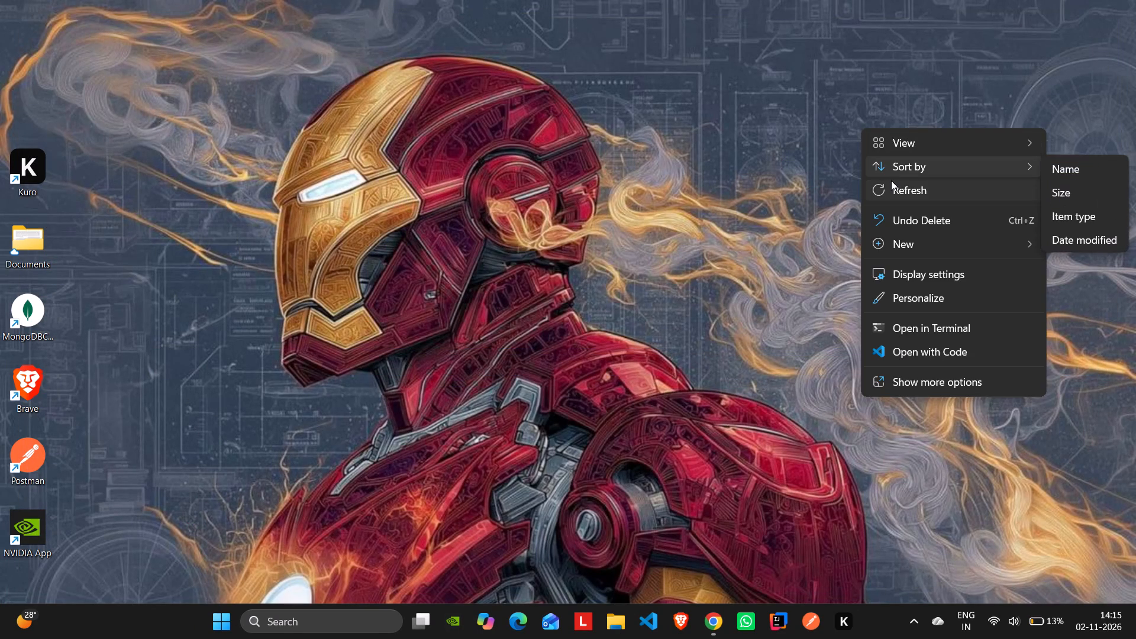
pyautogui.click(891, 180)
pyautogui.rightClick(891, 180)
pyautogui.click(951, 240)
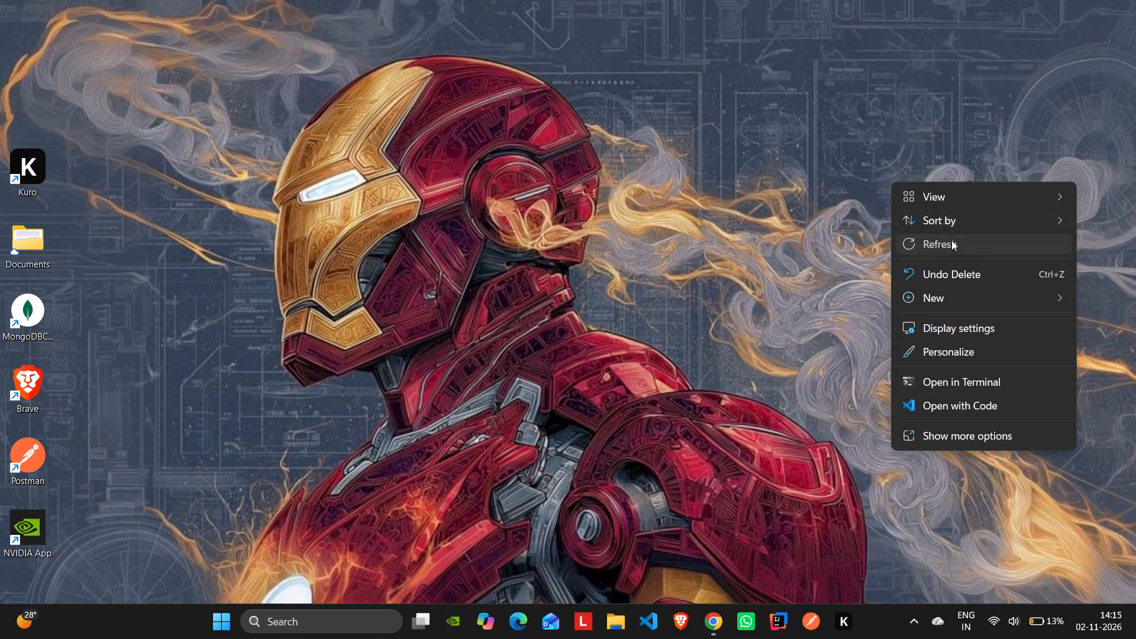